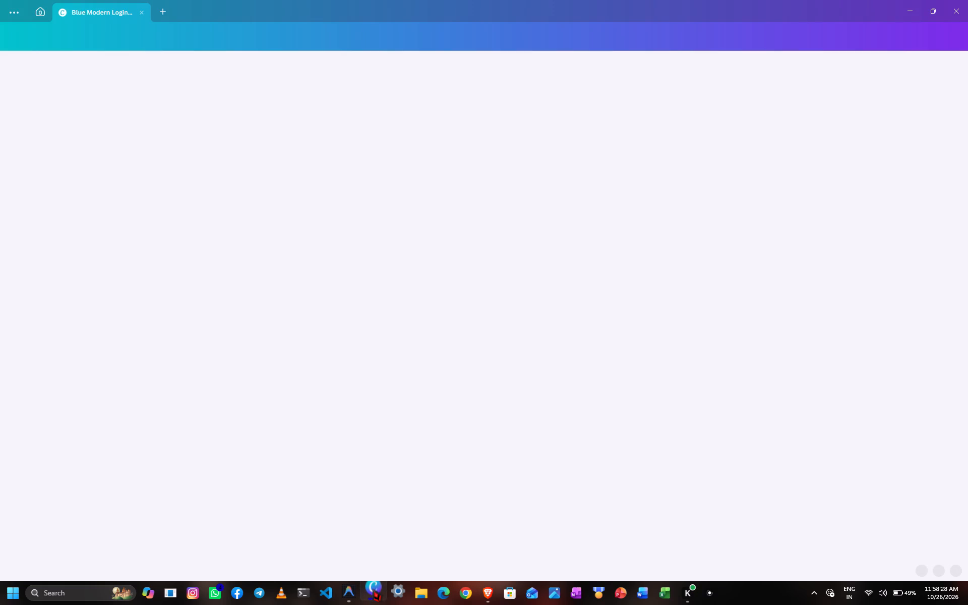
pyautogui.click(141, 15)
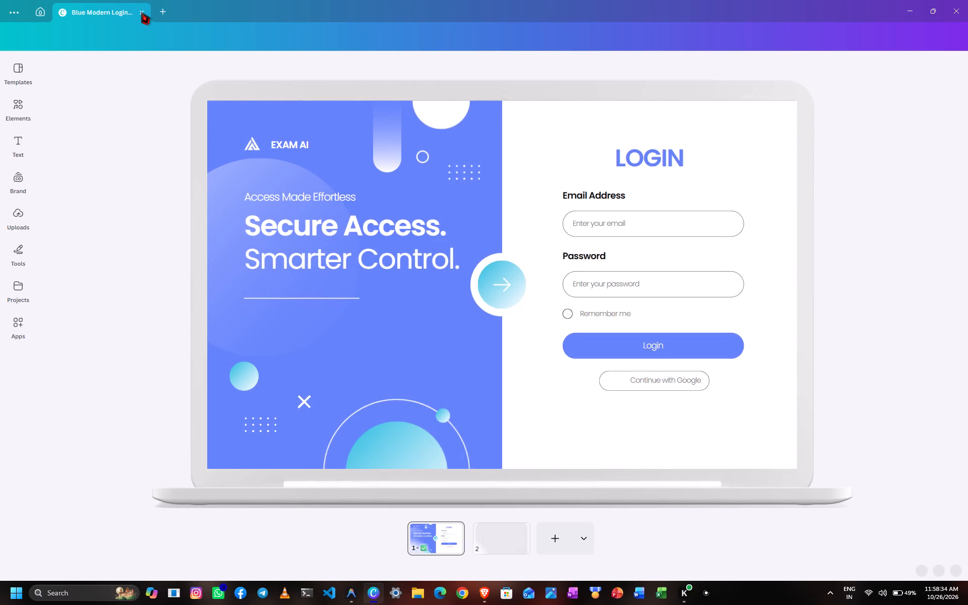
pyautogui.click(141, 12)
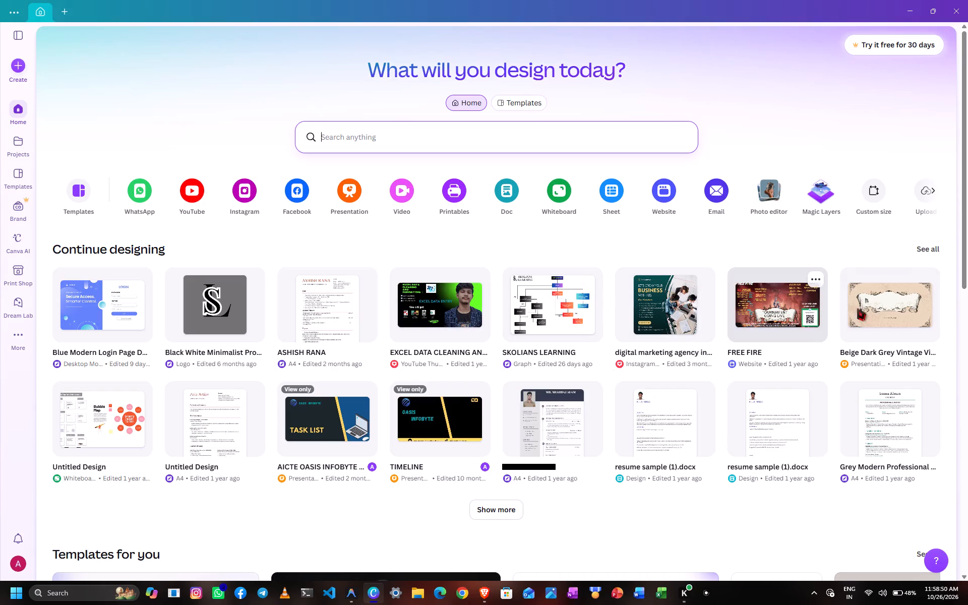
# Create a new blank website design.
pyautogui.click(669, 190)
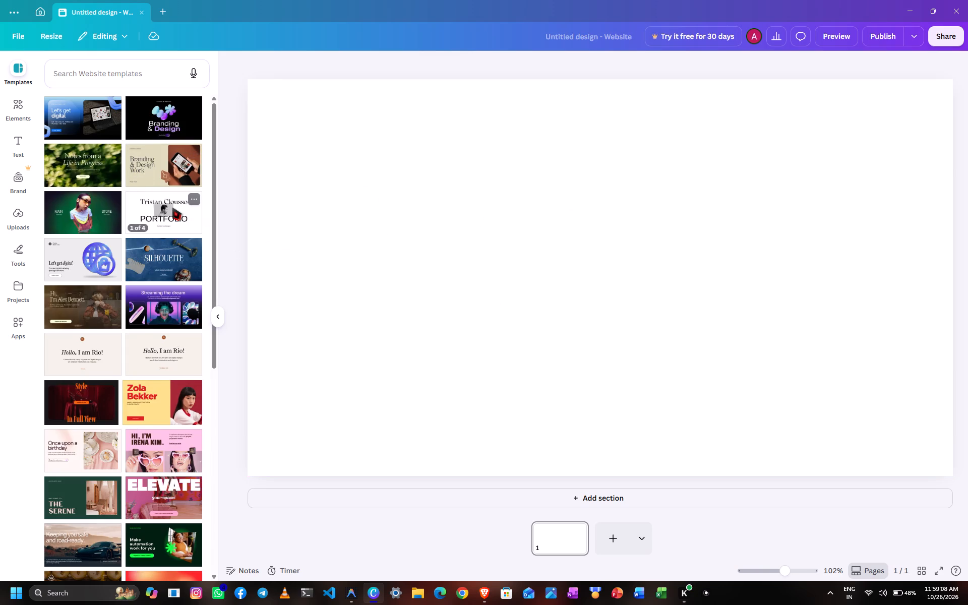
# Browse templates similar to the Tristan Clousso portfolio and apply the brown "Hi, I'm Alex Bennett" About Me website template.
pyautogui.click(172, 208)
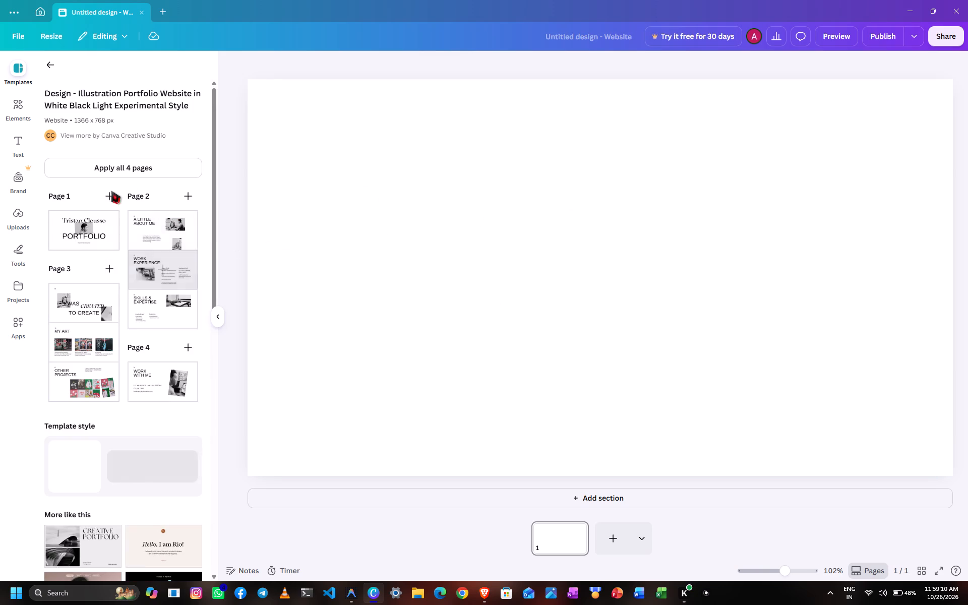
pyautogui.scroll(-2, 157, 332)
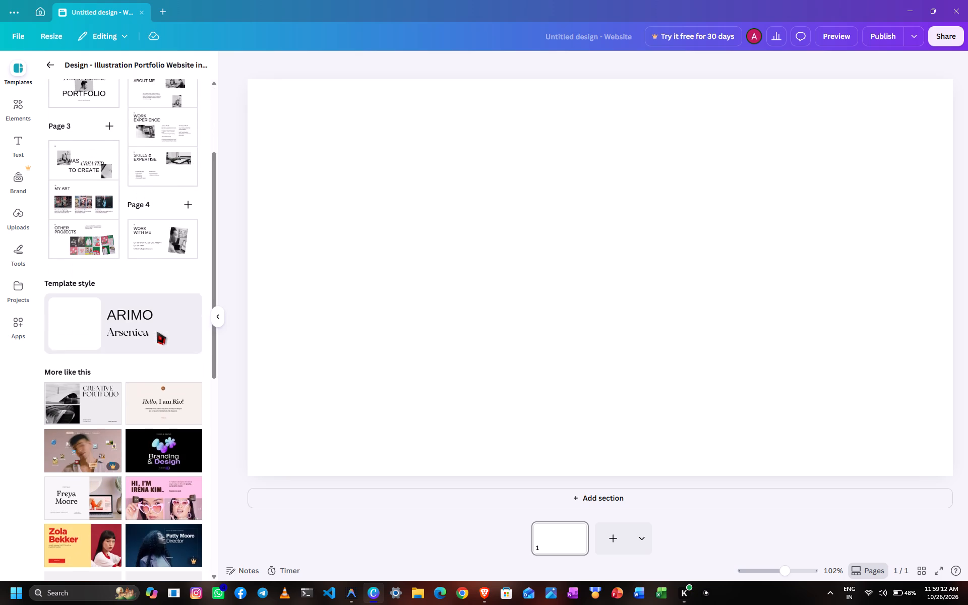
pyautogui.scroll(-5, 157, 332)
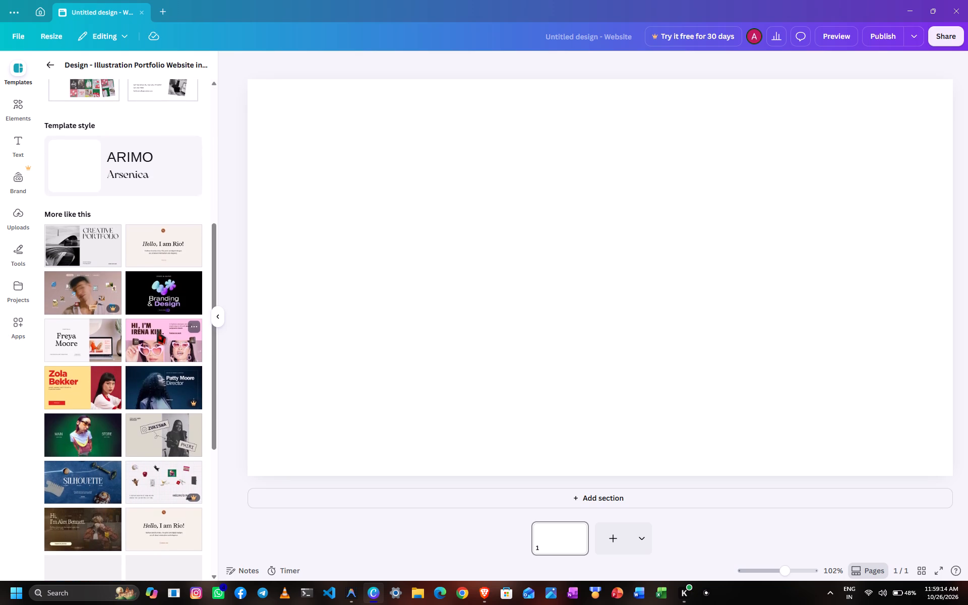
pyautogui.scroll(-1, 157, 332)
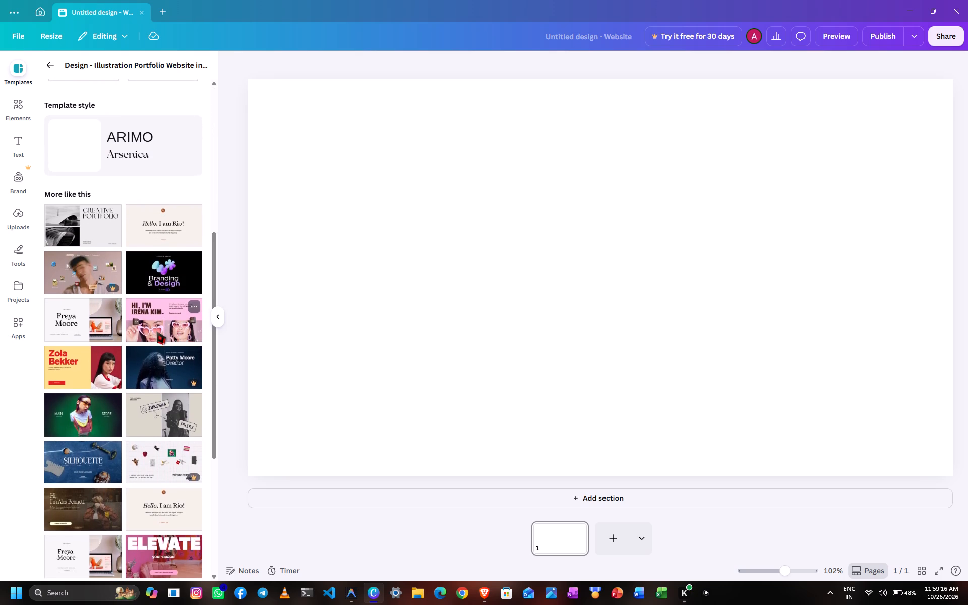
pyautogui.scroll(-2, 157, 332)
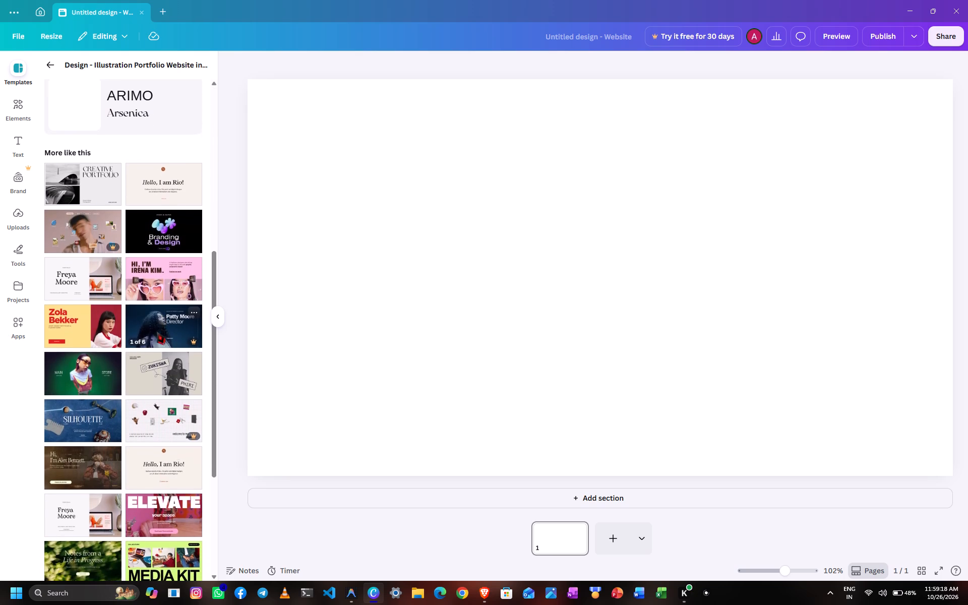
pyautogui.scroll(-4, 157, 332)
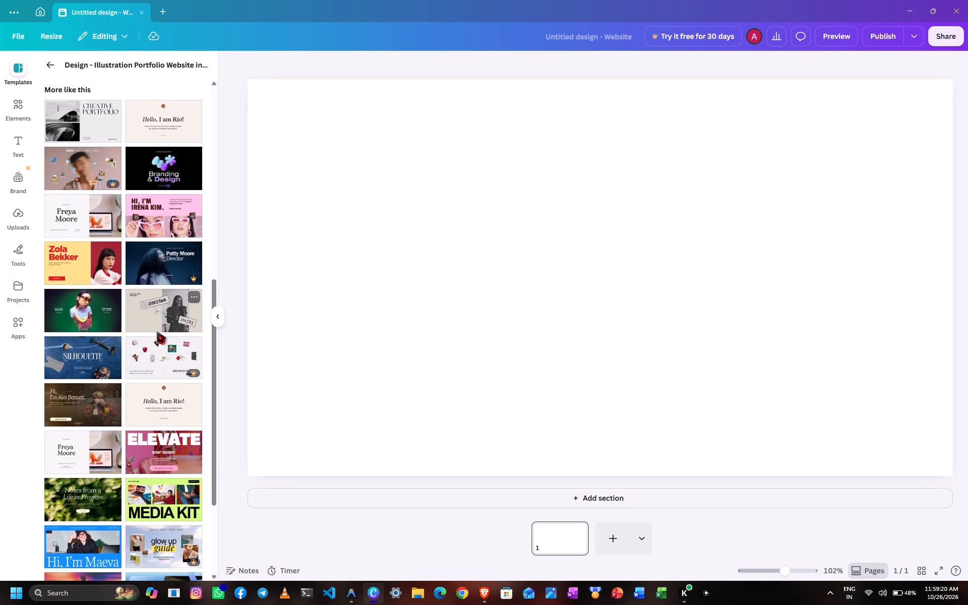
pyautogui.scroll(-3, 157, 332)
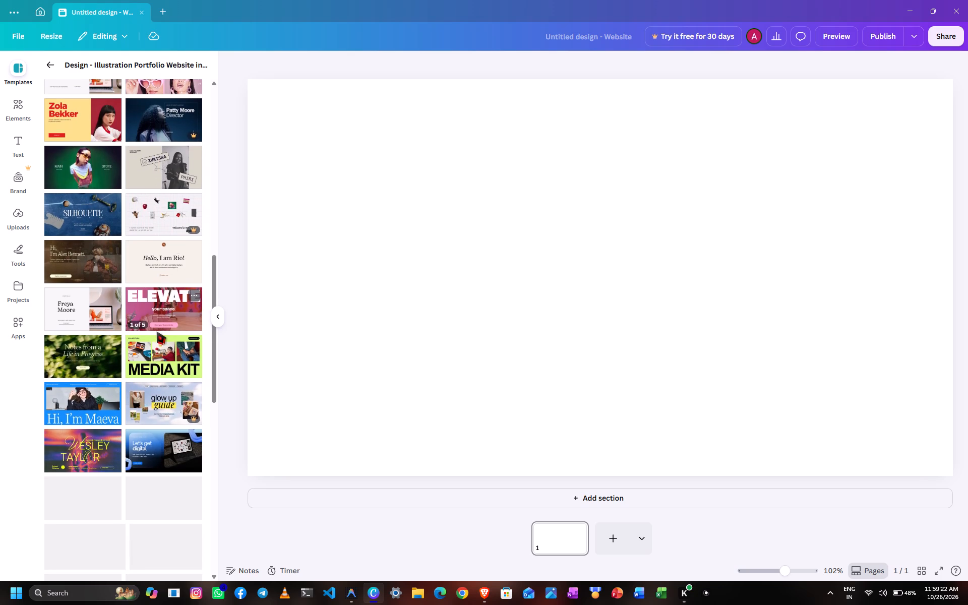
pyautogui.scroll(-1, 157, 332)
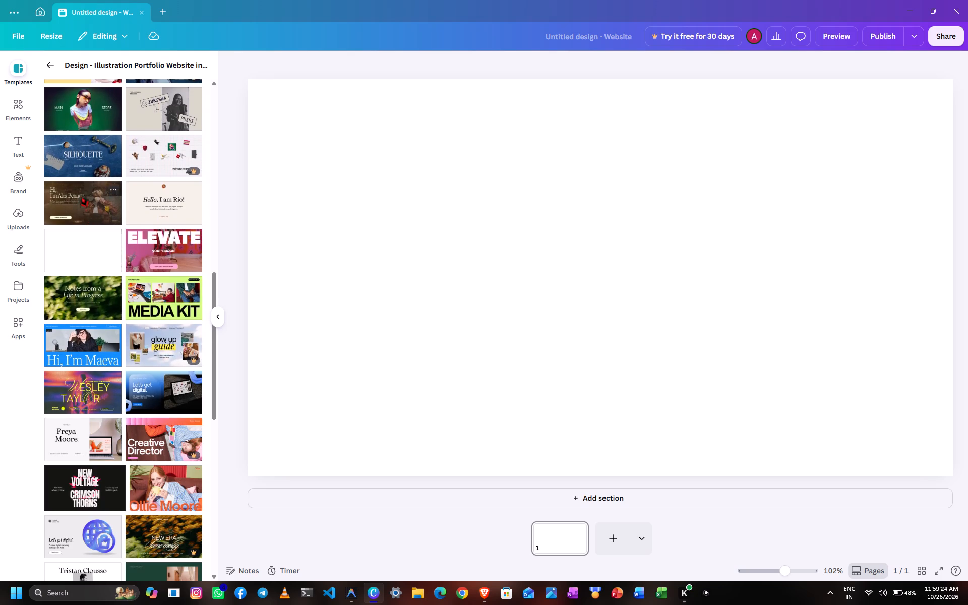
pyautogui.click(78, 191)
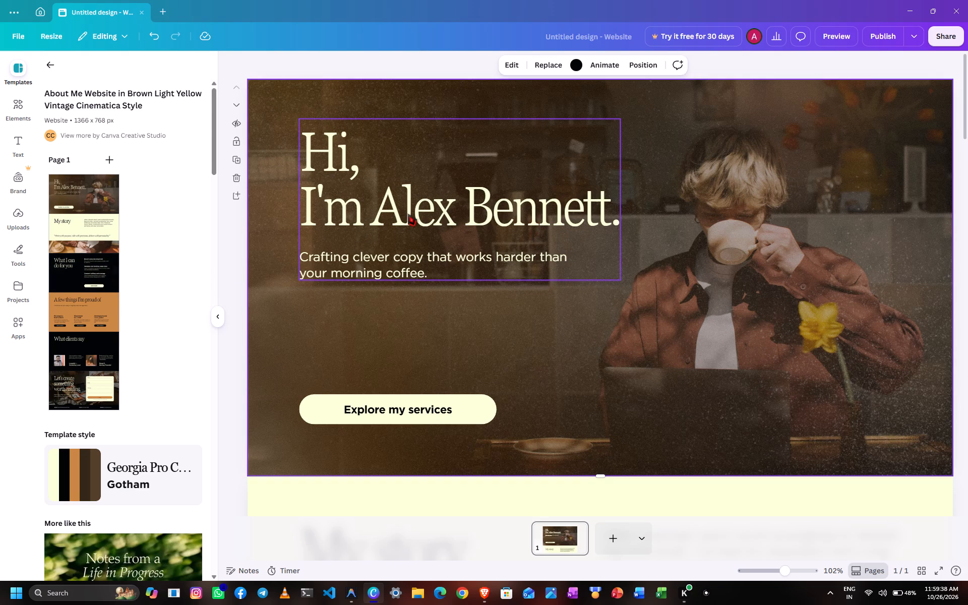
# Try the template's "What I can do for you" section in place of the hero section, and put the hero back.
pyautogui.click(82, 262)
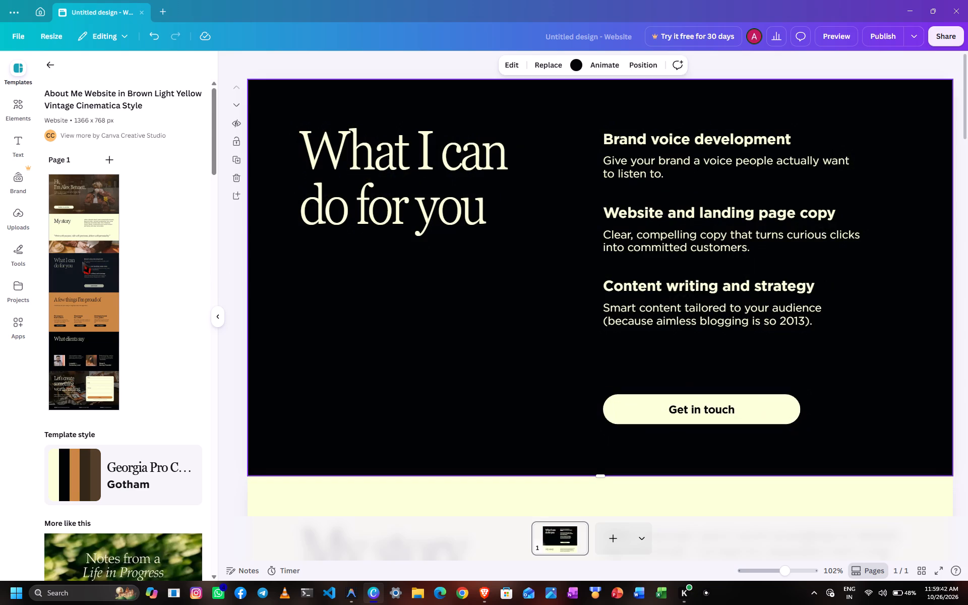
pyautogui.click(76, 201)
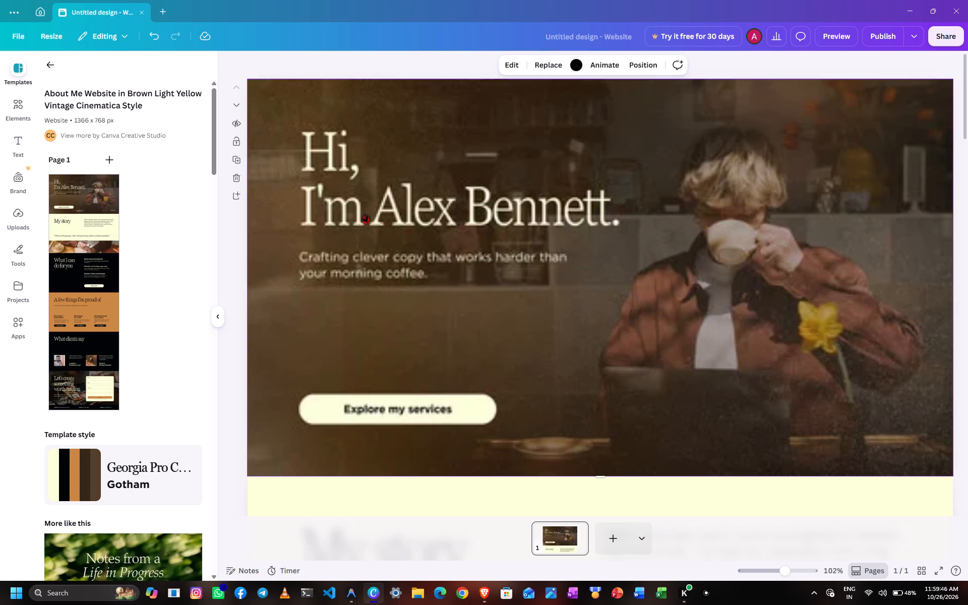
# Replace "Alex Bennett" in the hero heading with the site owner's full name, keeping the closing period.
pyautogui.click(610, 218)
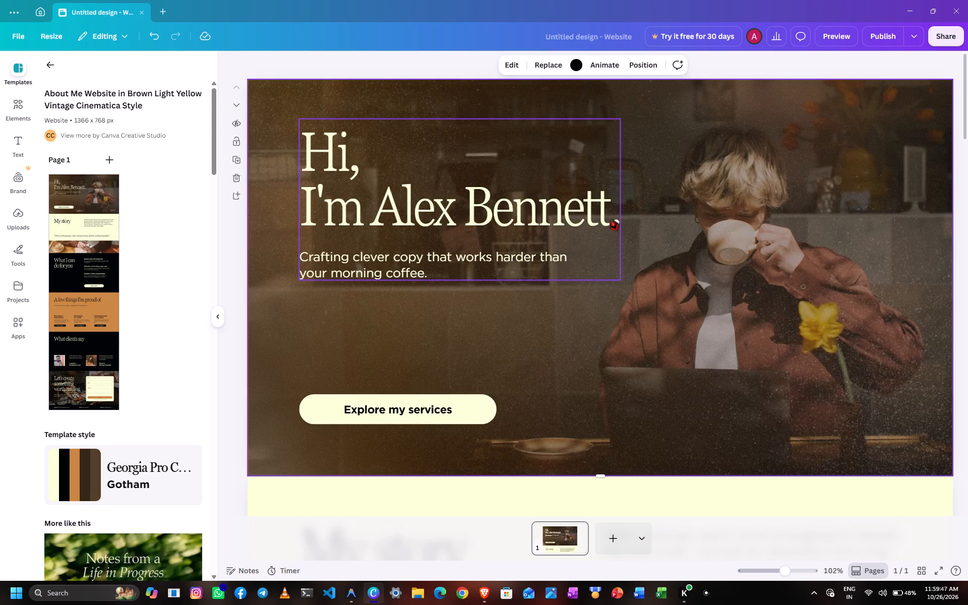
pyautogui.click(610, 218)
pyautogui.doubleClick(610, 218)
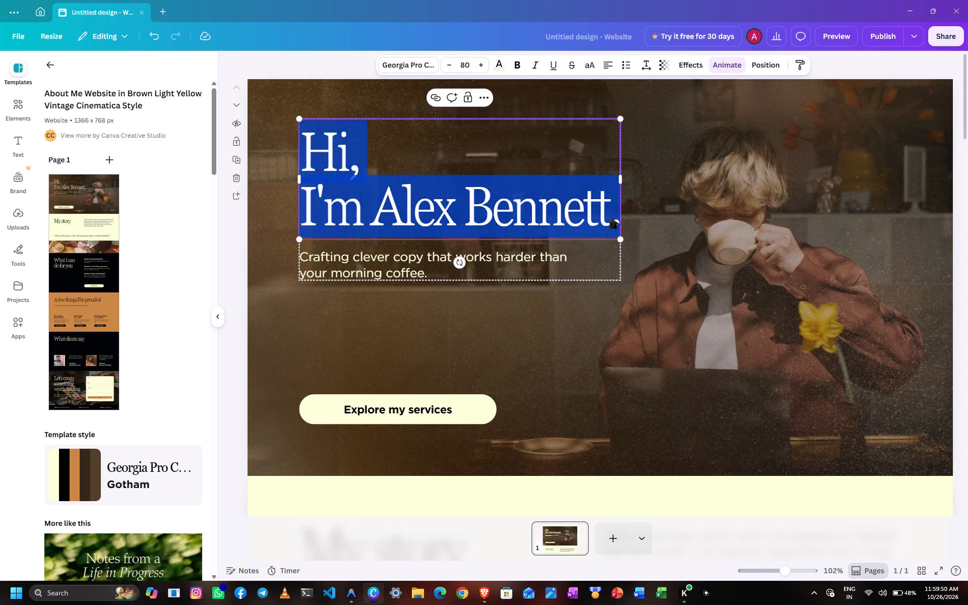
pyautogui.click(610, 218)
pyautogui.press('BackSpace')
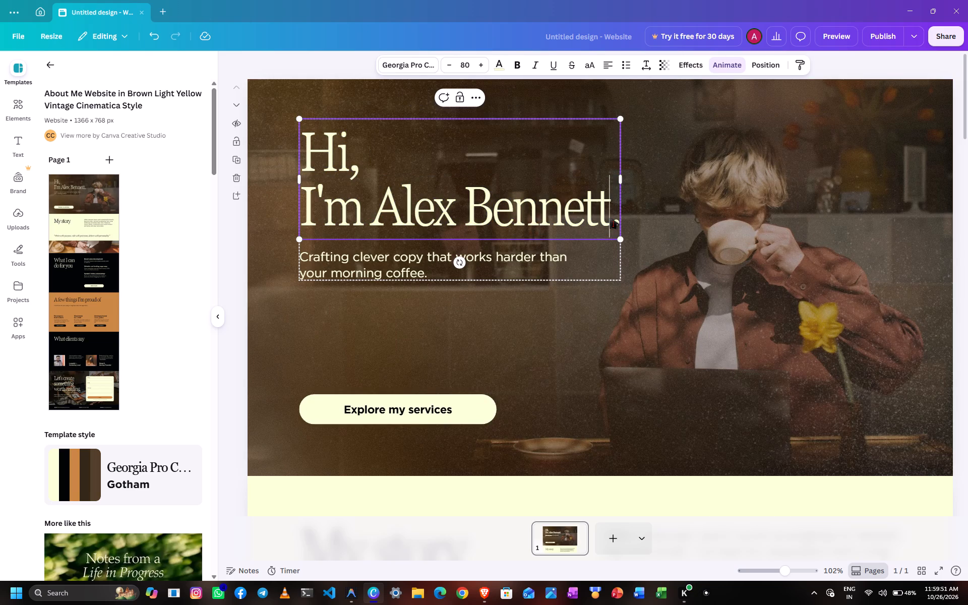
pyautogui.press('BackSpace')
pyautogui.press('BackSpace')
pyautogui.press('BackSpace')
pyautogui.press('BackSpace')
pyautogui.press('BackSpace')
pyautogui.press('BackSpace')
pyautogui.press('BackSpace')
pyautogui.press('BackSpace')
pyautogui.press('BackSpace')
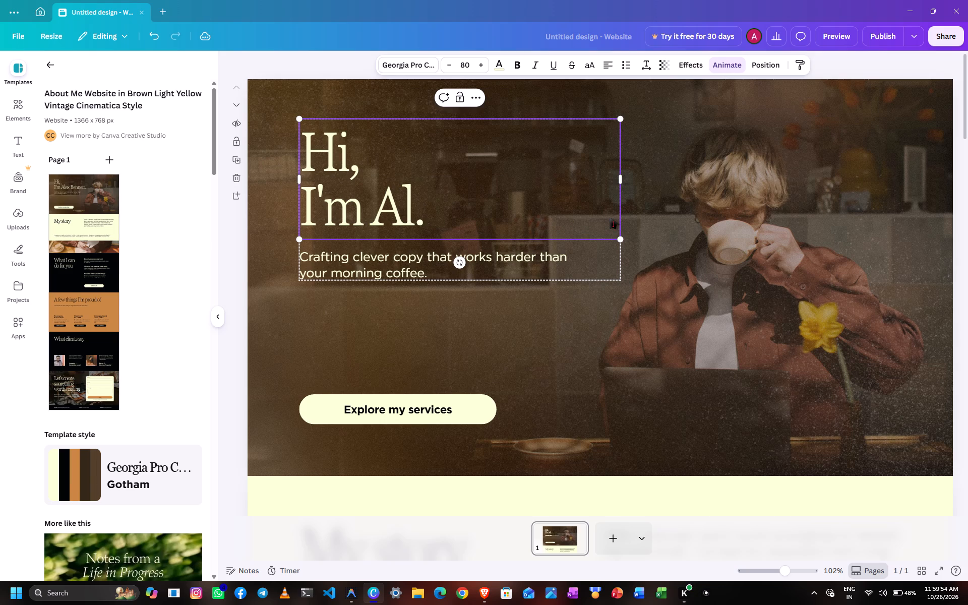
pyautogui.press('BackSpace')
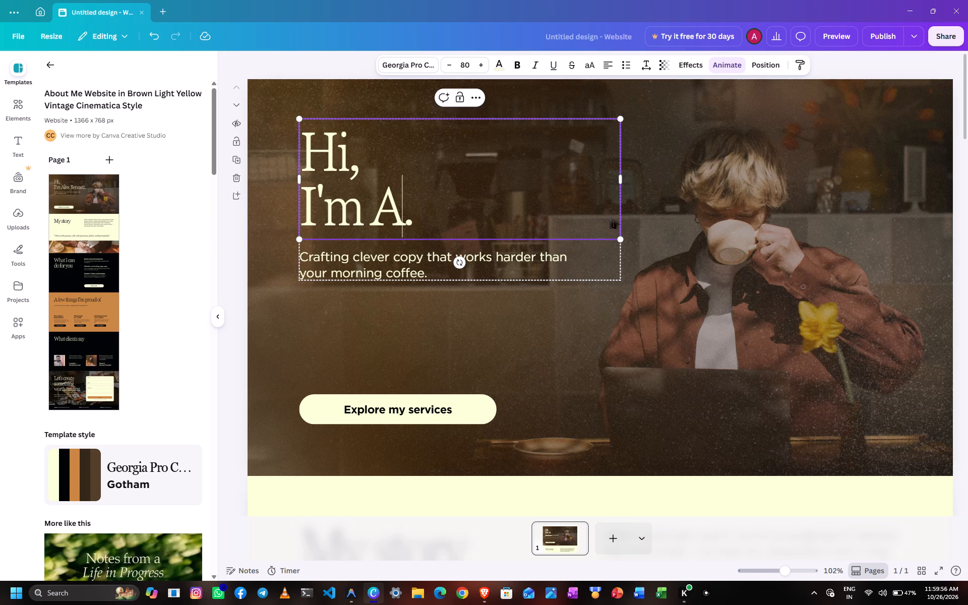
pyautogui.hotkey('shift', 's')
pyautogui.press('BackSpace')
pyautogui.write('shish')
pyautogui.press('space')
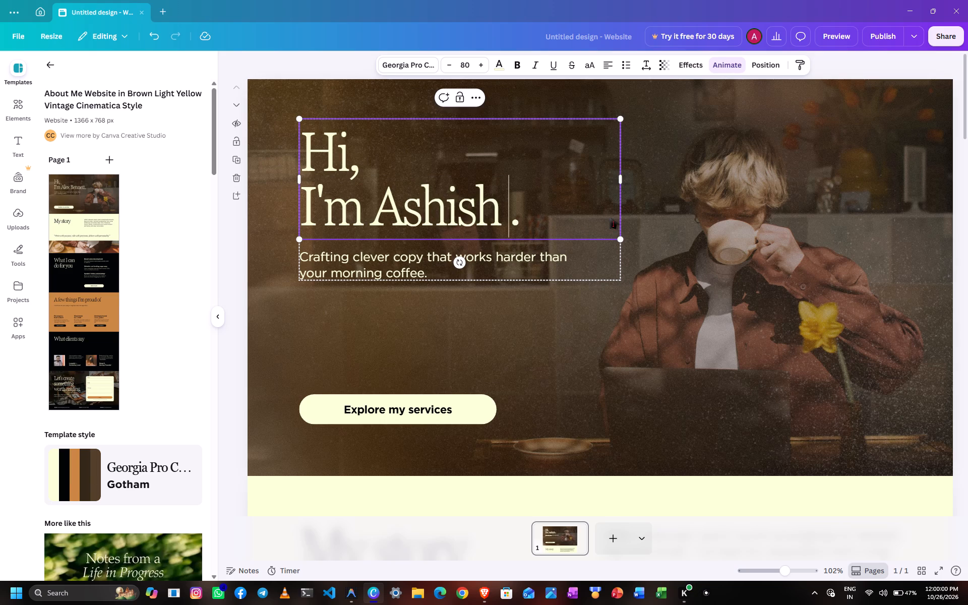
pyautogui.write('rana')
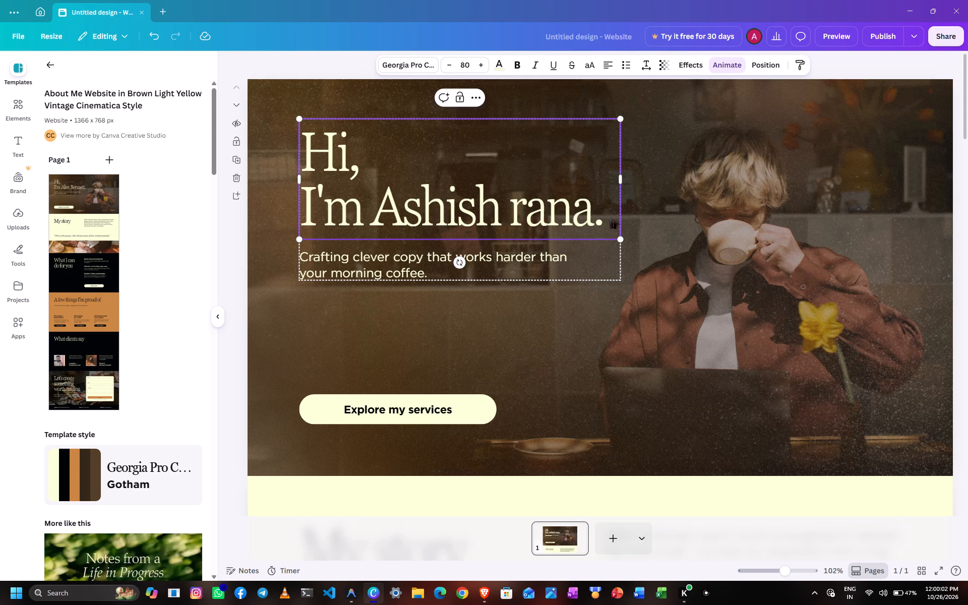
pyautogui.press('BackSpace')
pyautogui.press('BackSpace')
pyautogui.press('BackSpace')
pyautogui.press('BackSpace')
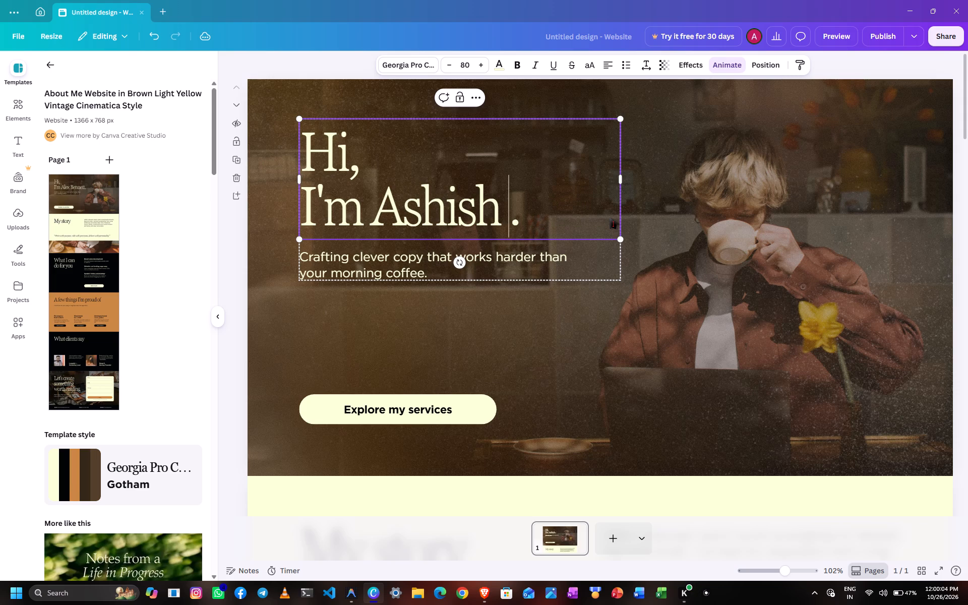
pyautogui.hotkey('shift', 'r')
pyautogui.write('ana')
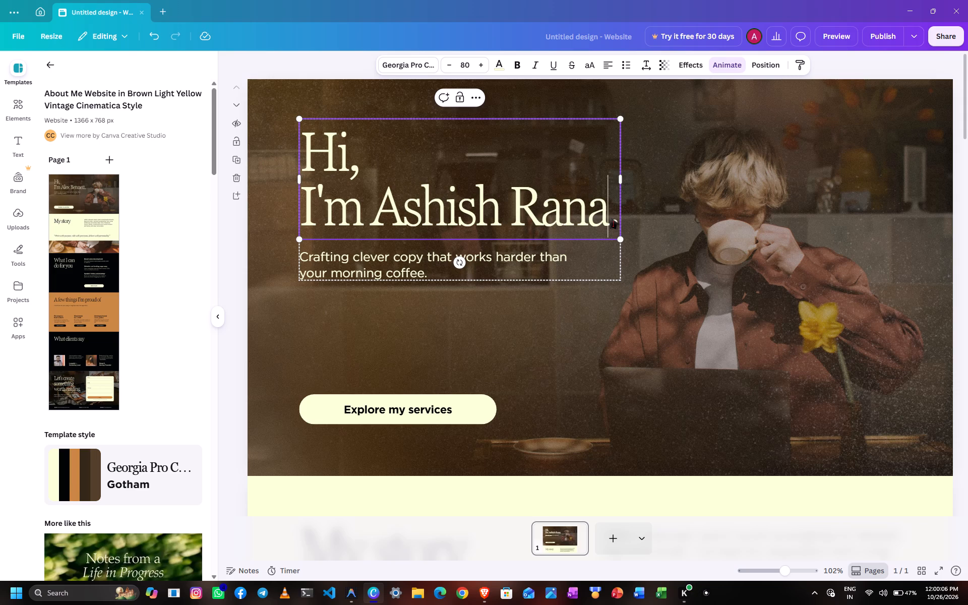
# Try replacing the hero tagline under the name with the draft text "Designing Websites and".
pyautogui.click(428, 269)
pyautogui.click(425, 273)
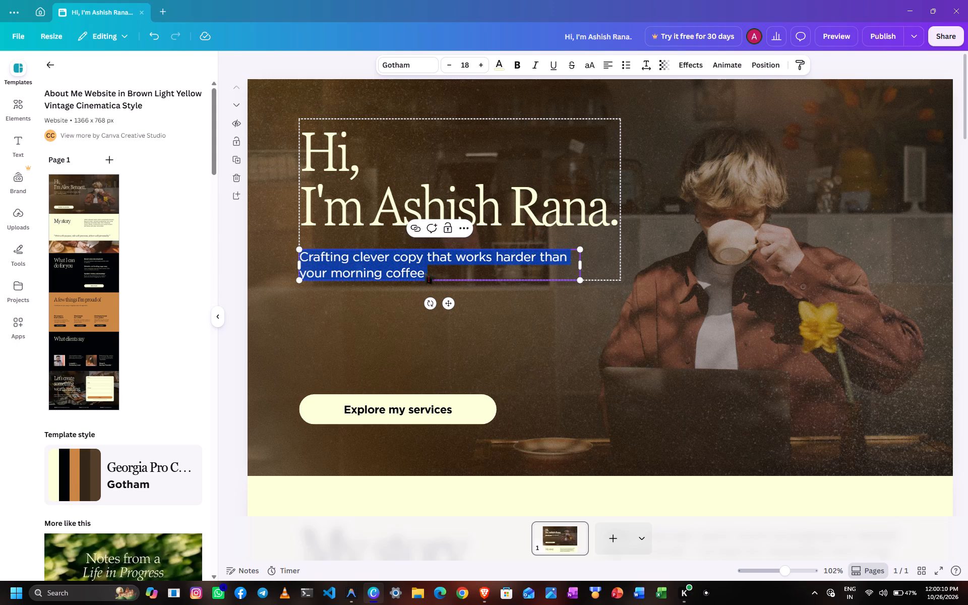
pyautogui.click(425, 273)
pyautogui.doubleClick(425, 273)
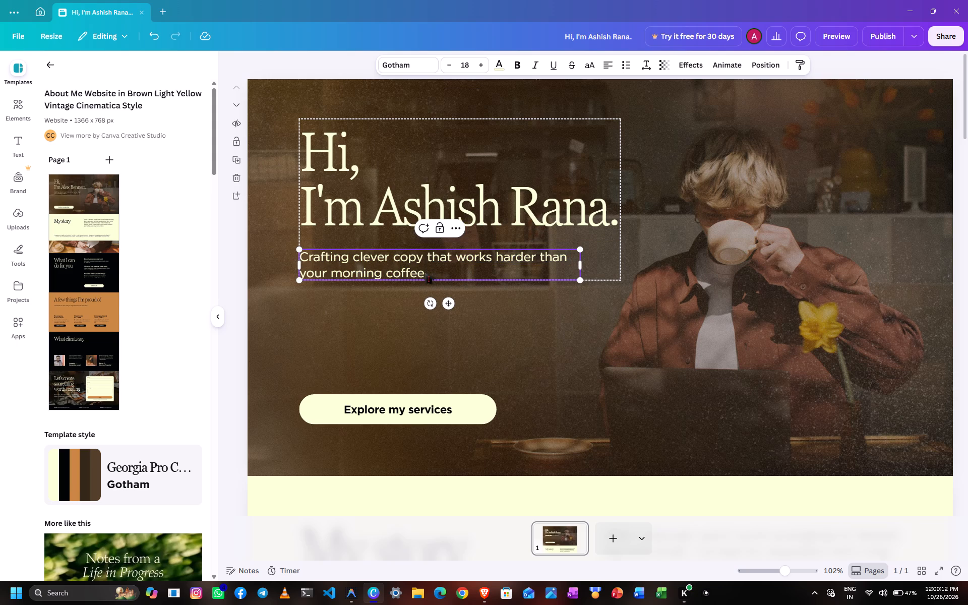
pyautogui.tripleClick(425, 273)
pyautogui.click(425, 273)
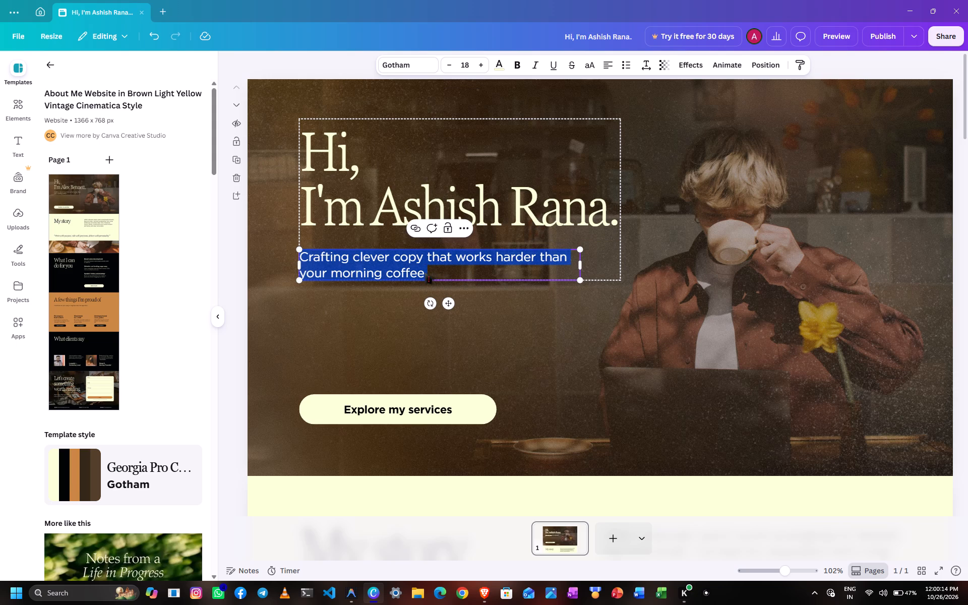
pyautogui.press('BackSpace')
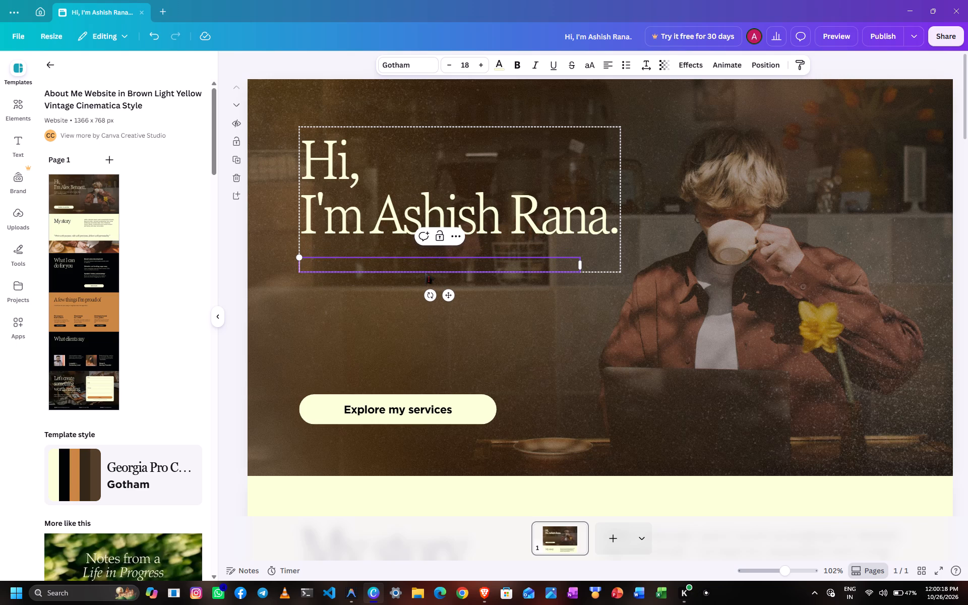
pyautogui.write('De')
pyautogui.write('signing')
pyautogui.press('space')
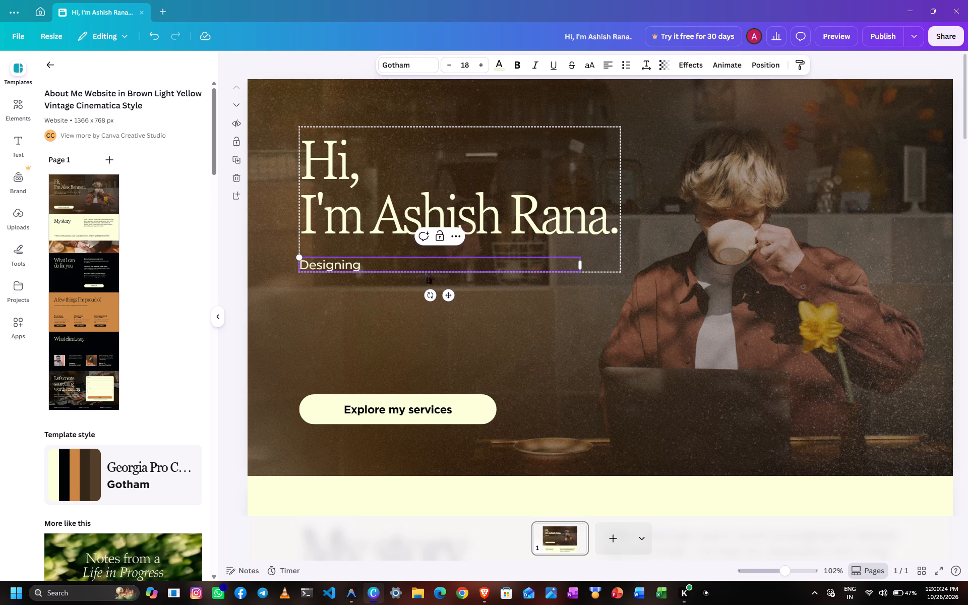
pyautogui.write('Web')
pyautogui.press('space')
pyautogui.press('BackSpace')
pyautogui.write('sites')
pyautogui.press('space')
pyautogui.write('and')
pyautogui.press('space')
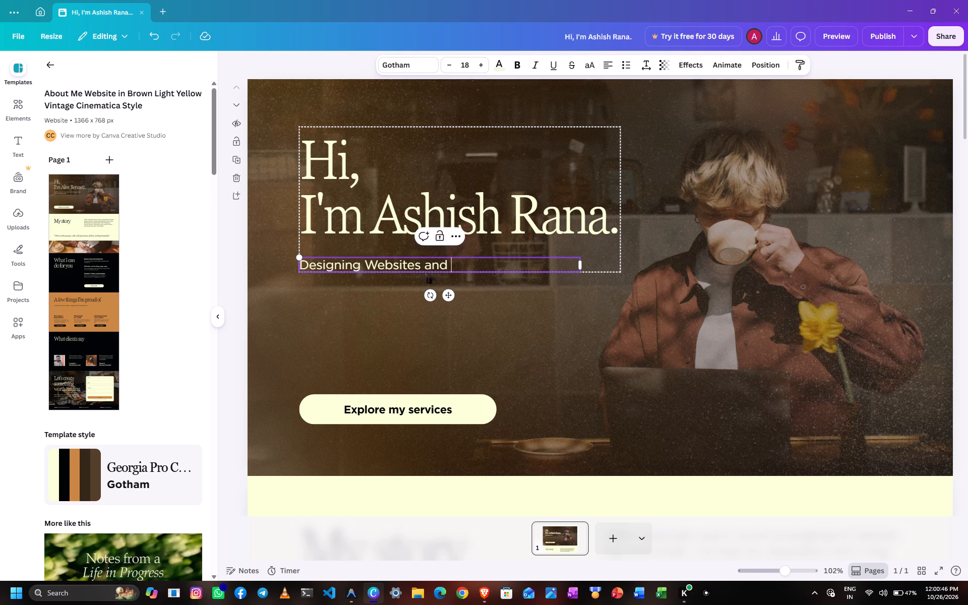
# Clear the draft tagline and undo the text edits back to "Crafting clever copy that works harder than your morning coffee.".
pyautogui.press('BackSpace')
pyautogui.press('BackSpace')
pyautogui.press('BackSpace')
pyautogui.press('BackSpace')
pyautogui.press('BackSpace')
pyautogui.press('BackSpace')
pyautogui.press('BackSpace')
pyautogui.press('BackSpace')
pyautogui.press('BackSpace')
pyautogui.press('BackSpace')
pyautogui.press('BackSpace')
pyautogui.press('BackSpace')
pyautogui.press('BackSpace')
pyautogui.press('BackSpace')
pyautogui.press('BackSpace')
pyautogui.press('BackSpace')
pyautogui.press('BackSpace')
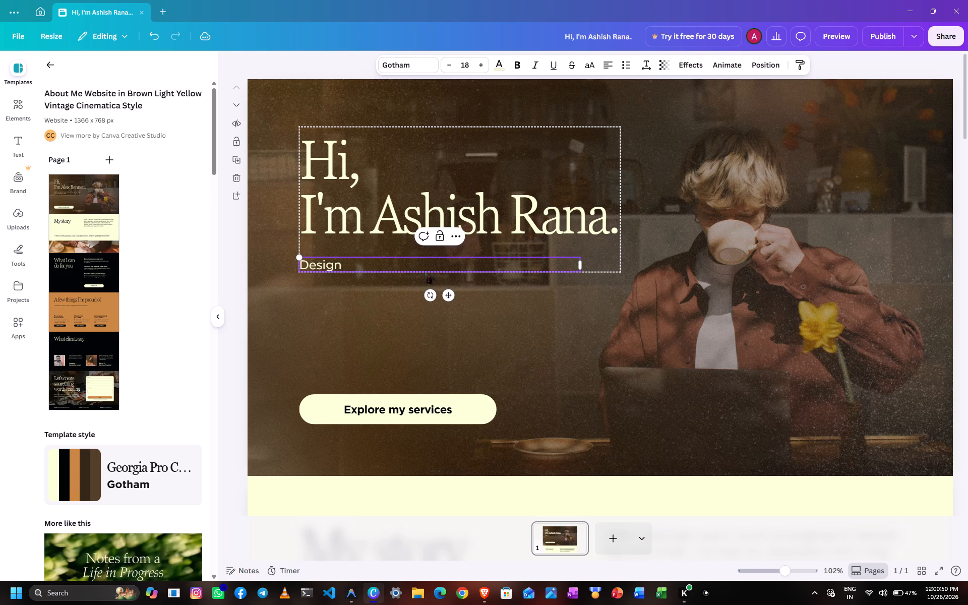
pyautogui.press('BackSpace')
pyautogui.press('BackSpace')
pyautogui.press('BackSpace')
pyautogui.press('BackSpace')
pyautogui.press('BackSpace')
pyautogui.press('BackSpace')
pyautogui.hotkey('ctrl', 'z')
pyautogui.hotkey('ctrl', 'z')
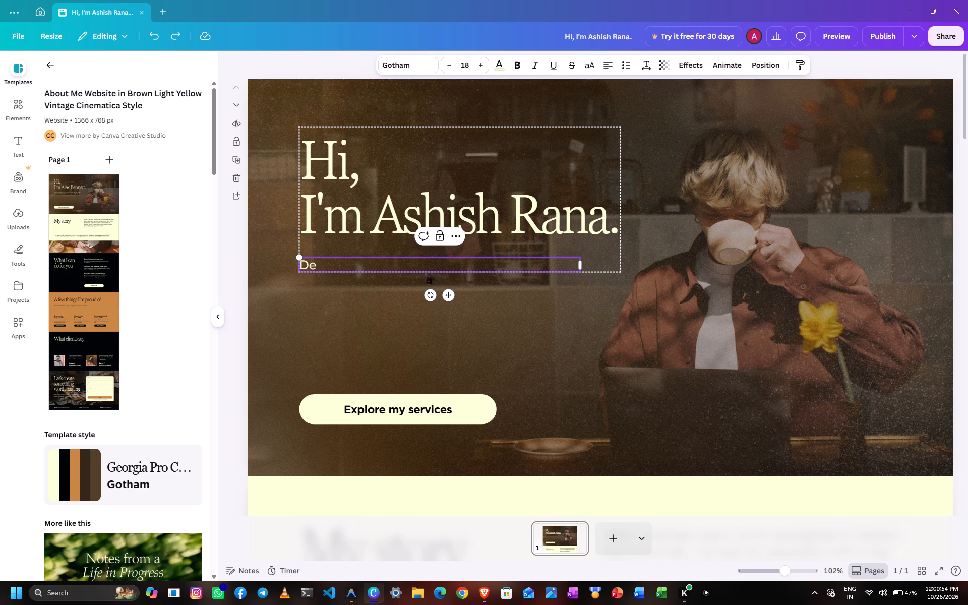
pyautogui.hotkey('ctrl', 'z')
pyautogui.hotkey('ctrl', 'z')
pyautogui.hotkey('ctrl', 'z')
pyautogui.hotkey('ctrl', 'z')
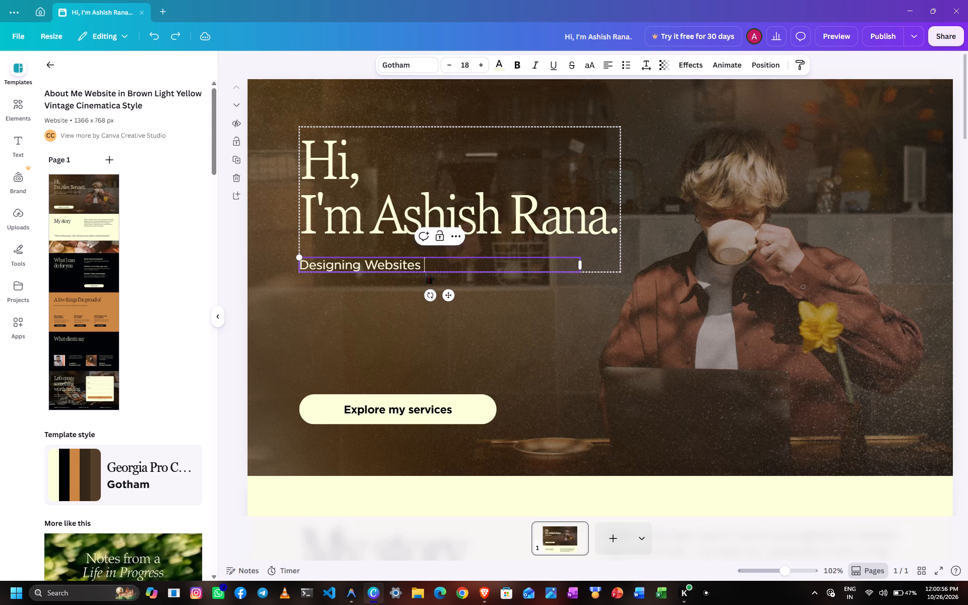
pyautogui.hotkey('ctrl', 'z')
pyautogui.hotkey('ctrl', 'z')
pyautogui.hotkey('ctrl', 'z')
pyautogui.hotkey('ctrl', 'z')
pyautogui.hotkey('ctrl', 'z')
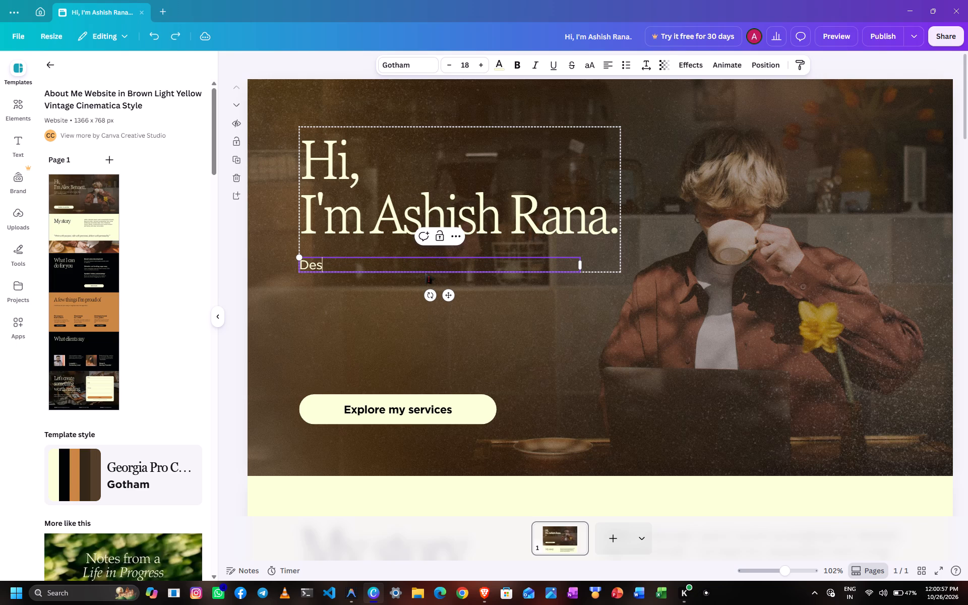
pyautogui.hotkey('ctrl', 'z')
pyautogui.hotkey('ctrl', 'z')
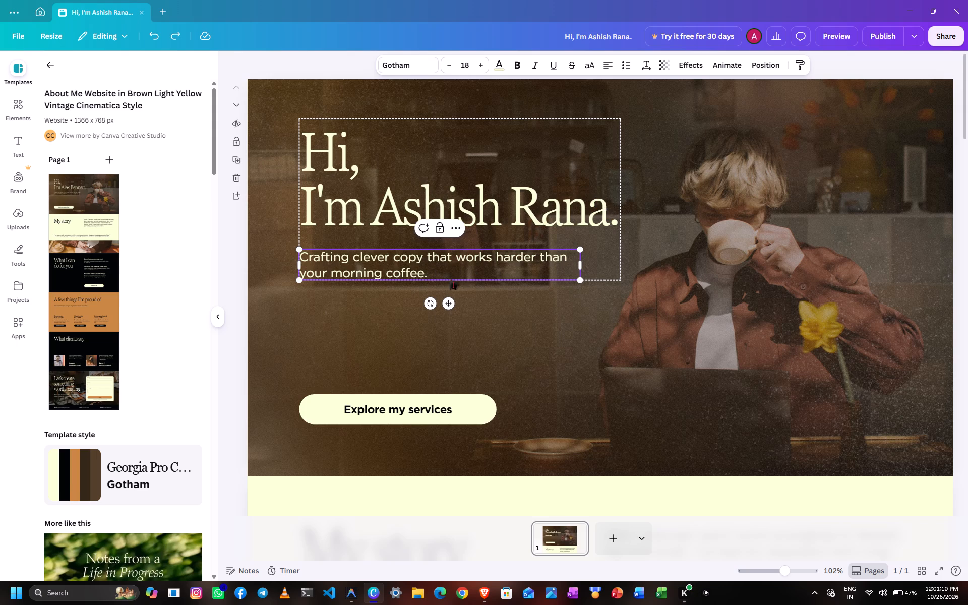
# Add the template's "My story" section below the hero as a new section.
pyautogui.click(505, 312)
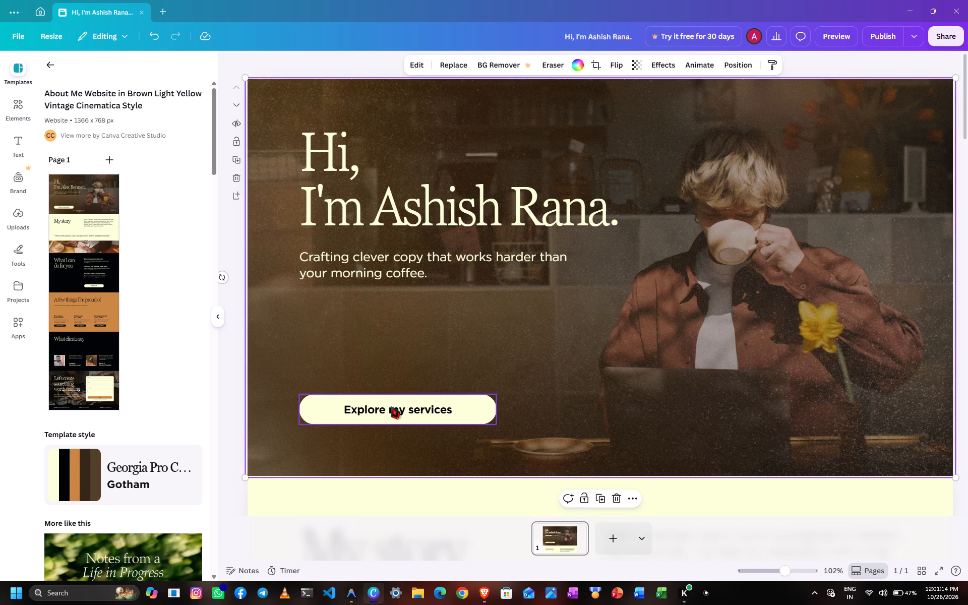
pyautogui.click(82, 229)
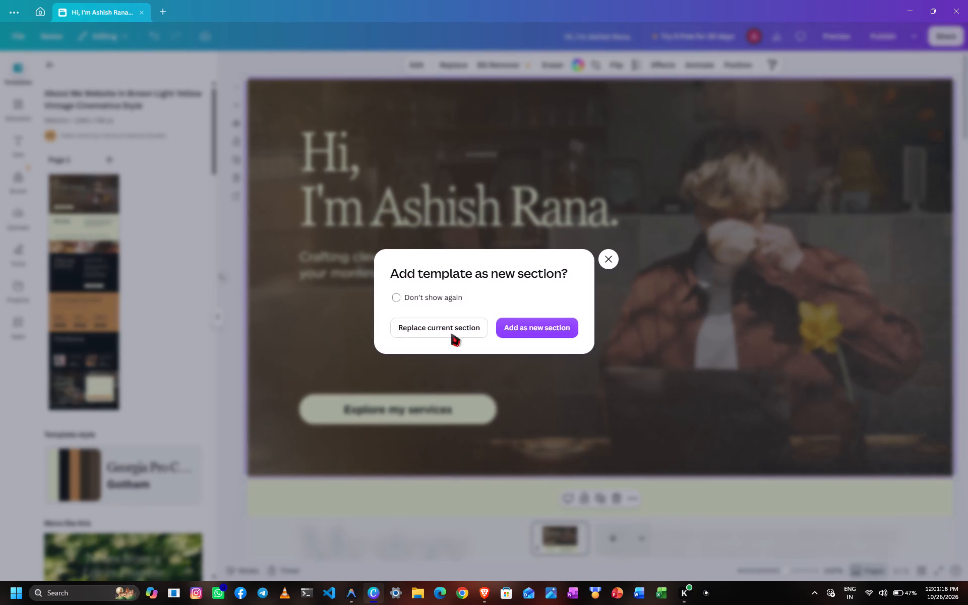
pyautogui.click(526, 328)
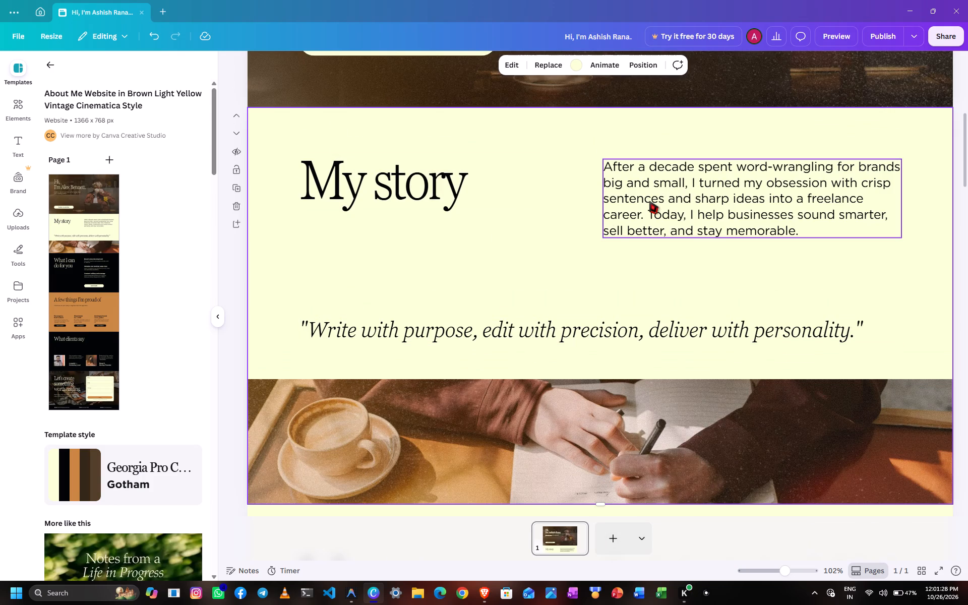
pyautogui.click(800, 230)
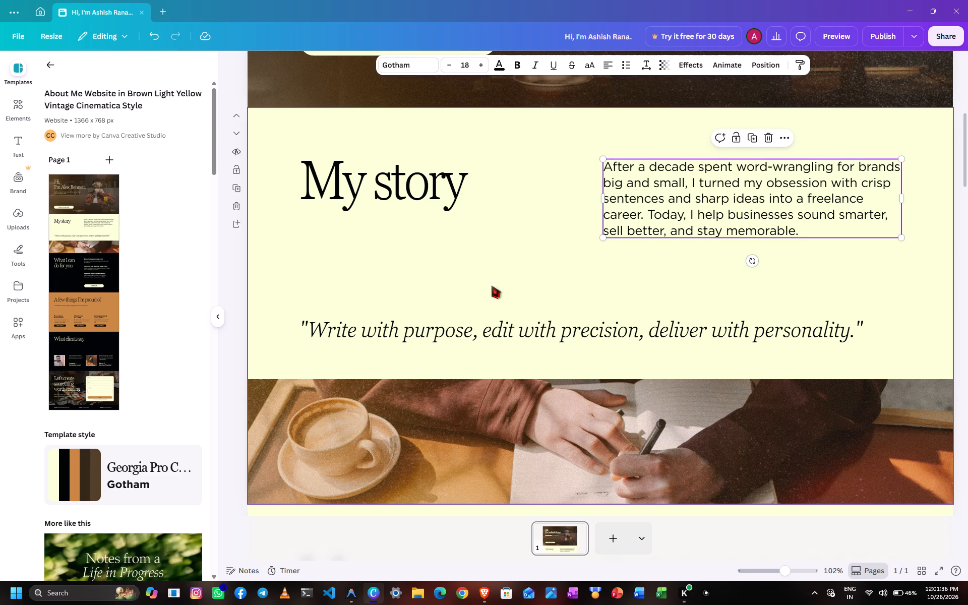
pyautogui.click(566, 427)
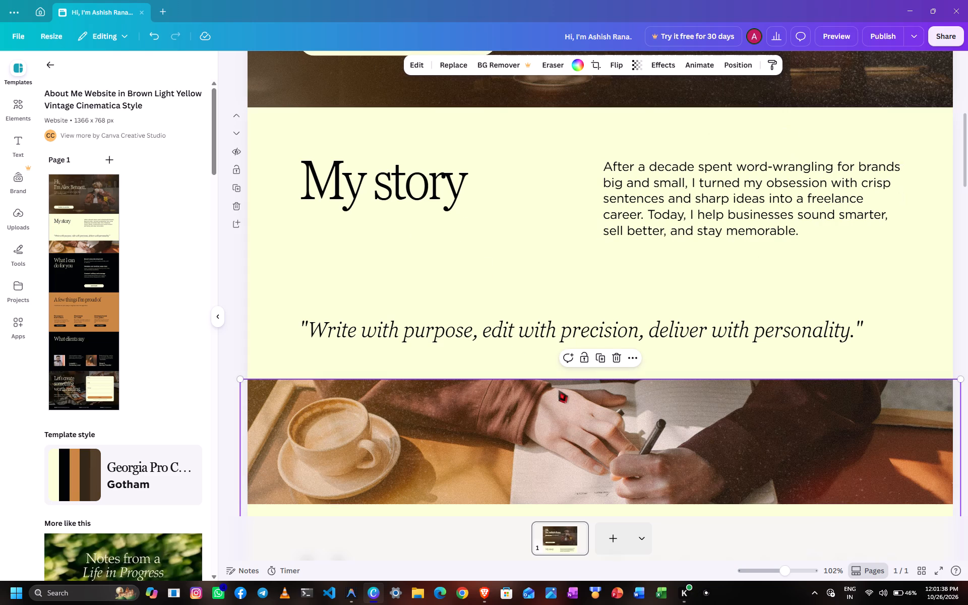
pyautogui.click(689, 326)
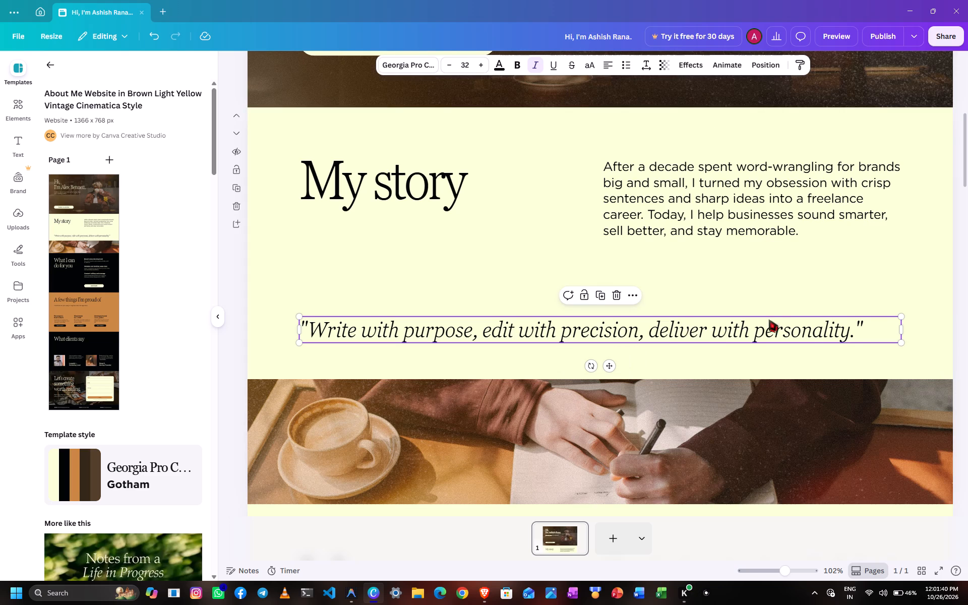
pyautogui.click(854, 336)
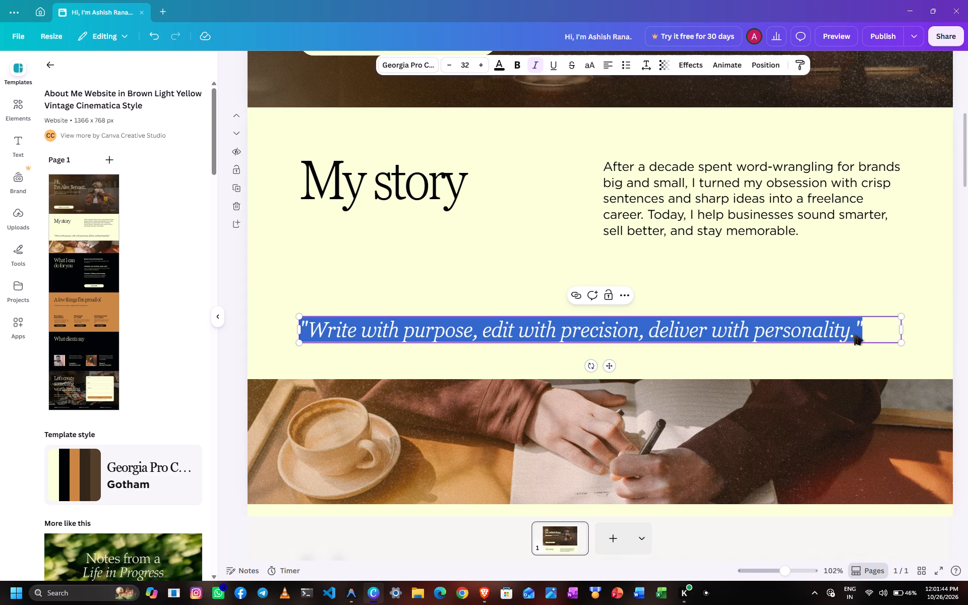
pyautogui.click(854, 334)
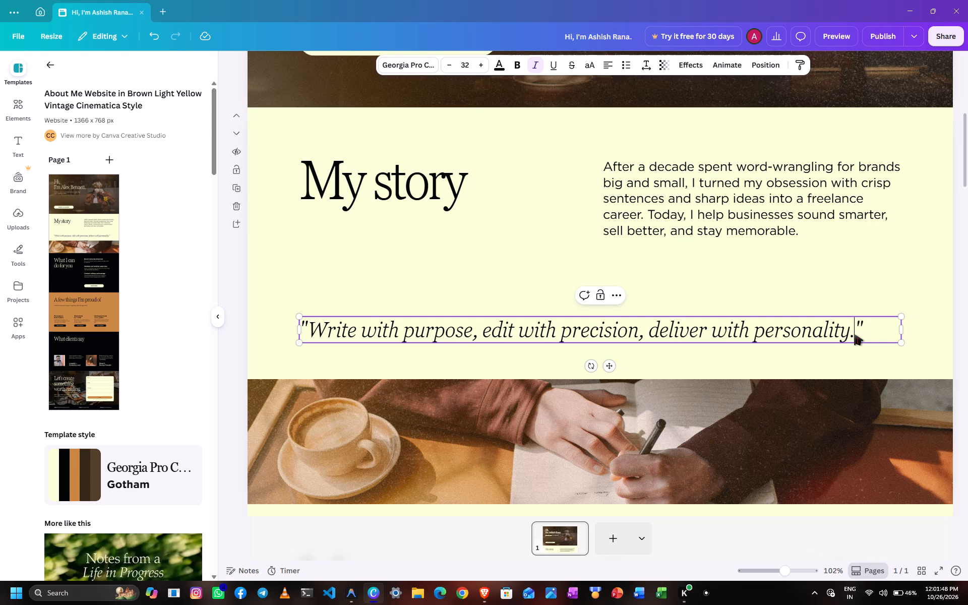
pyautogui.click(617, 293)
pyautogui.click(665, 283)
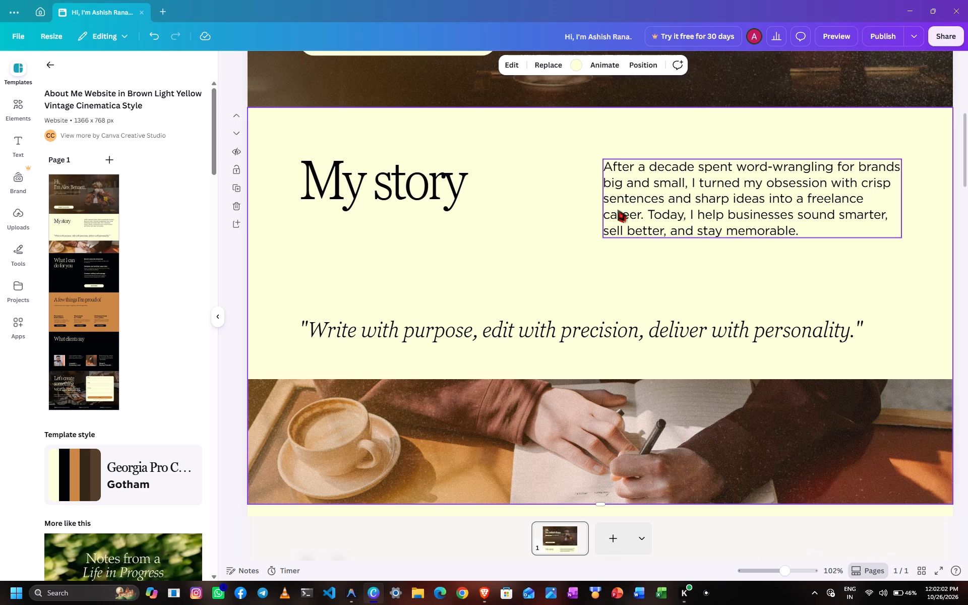
# Replace the paragraph beside the "My story" heading with the text "Persuing my B.Tech degree".
pyautogui.click(801, 230)
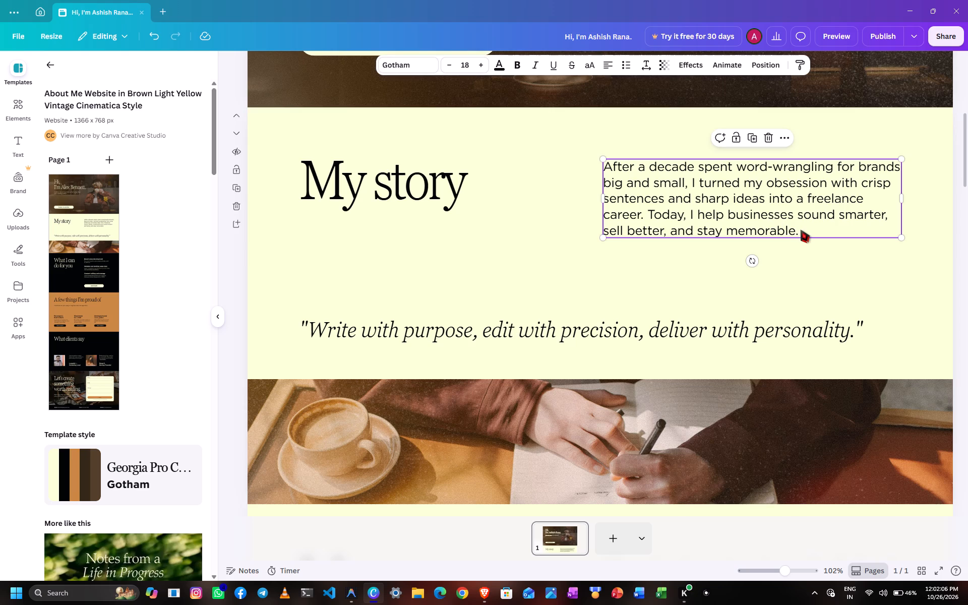
pyautogui.click(801, 230)
pyautogui.press('BackSpace')
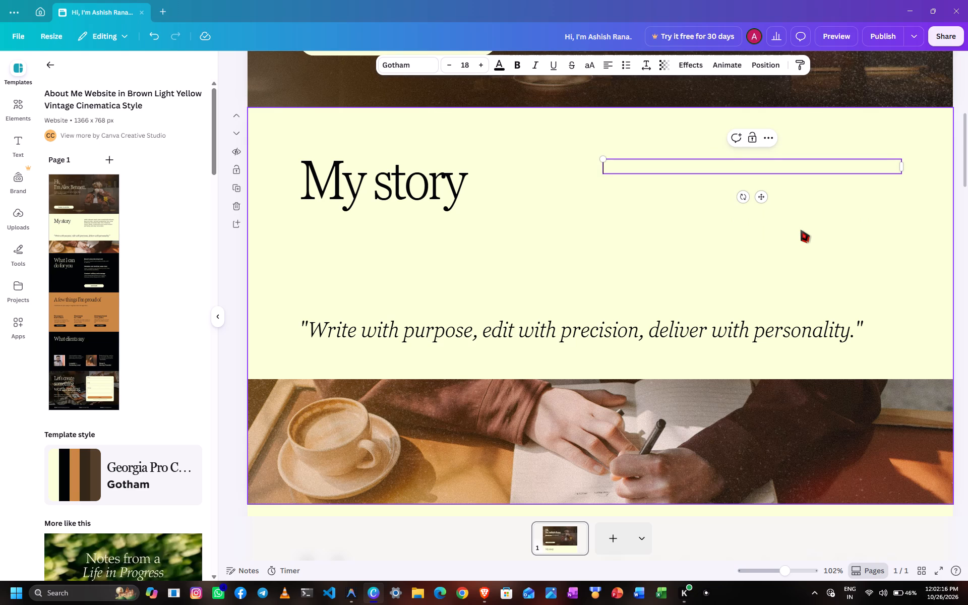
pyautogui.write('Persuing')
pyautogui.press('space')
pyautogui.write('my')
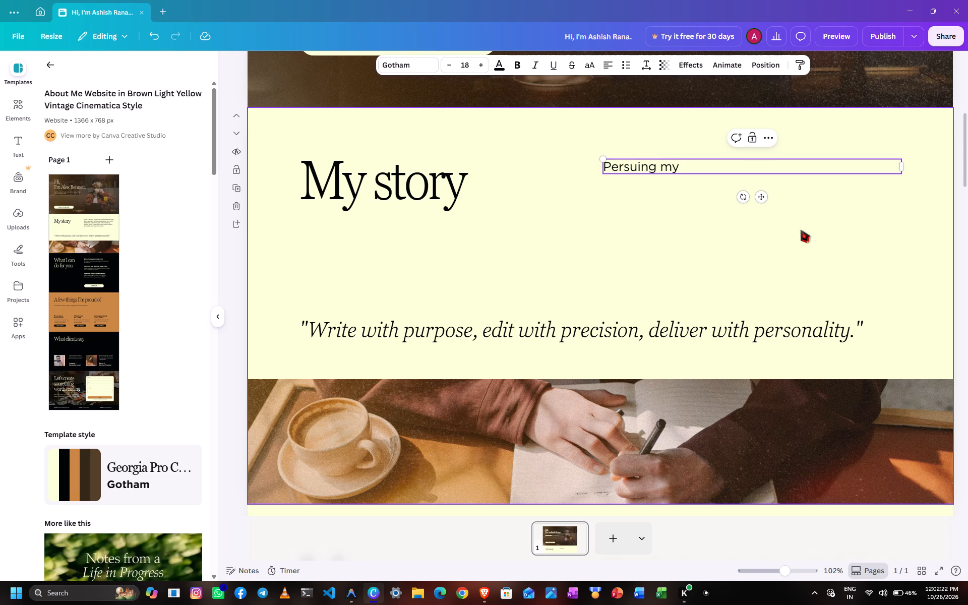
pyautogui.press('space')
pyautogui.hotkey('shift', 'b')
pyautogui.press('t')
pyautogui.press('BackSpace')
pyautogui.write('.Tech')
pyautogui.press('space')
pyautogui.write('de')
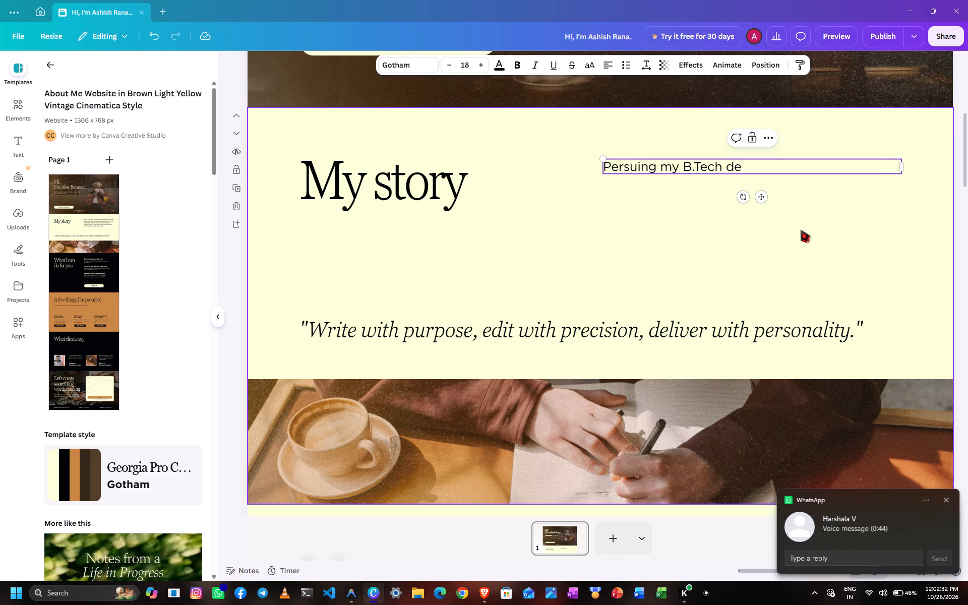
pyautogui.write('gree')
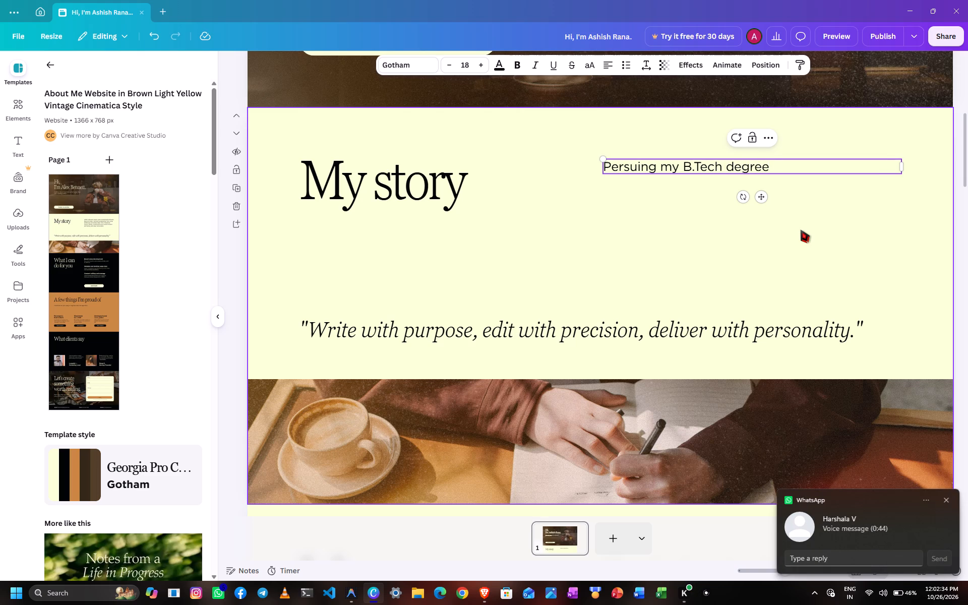
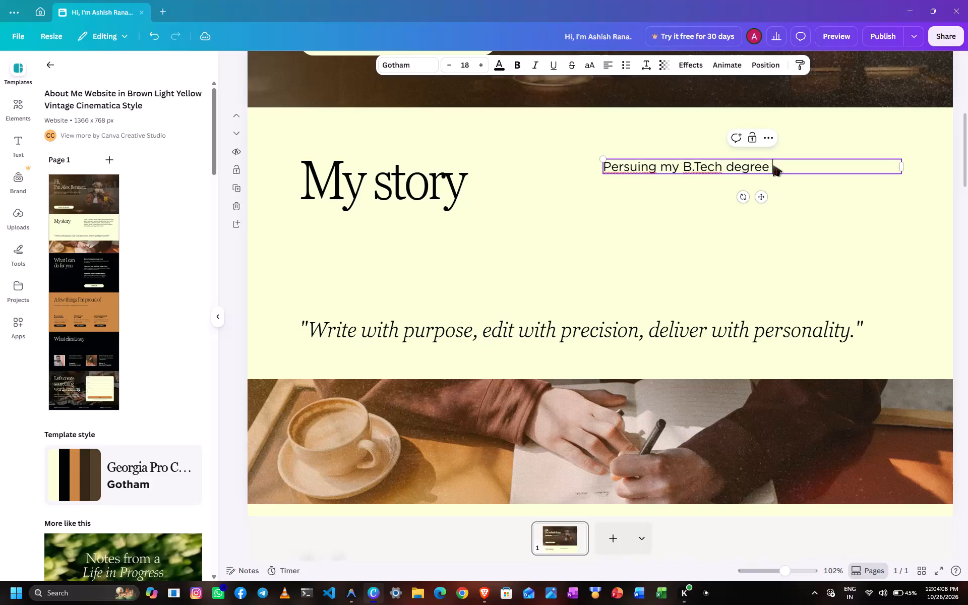
# Continue the My story paragraph after "degree" with "This is literally a good degre when you will starts your jour".
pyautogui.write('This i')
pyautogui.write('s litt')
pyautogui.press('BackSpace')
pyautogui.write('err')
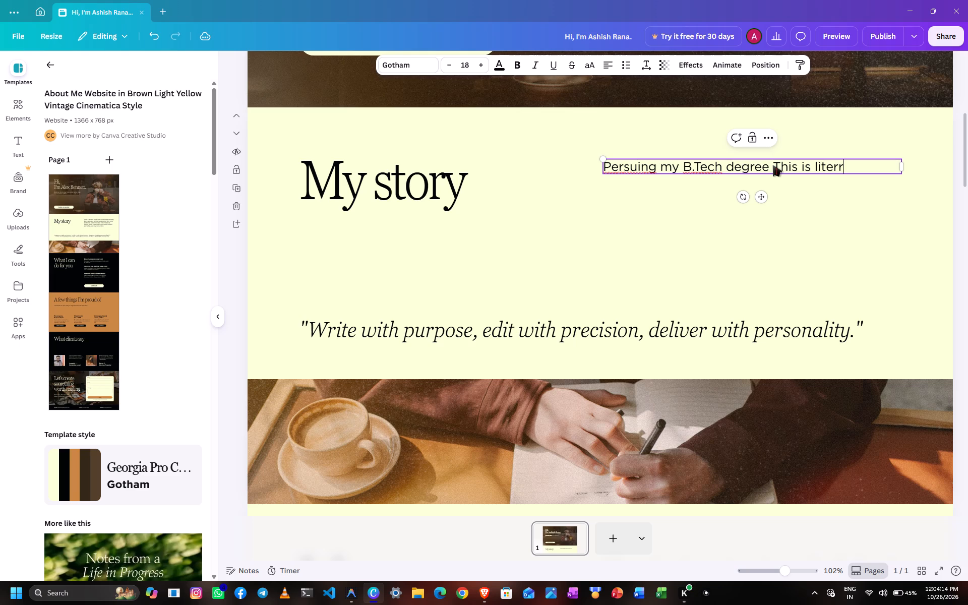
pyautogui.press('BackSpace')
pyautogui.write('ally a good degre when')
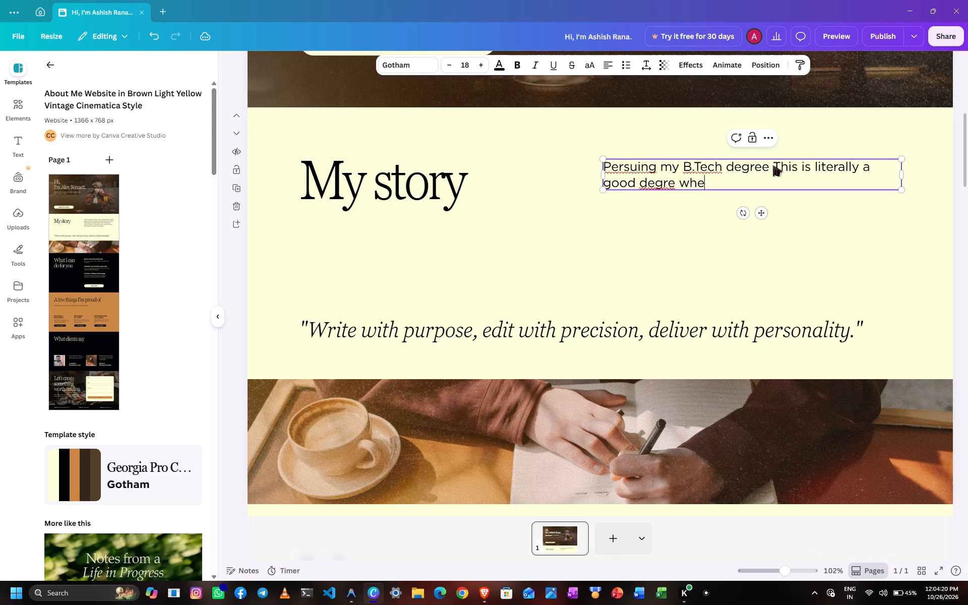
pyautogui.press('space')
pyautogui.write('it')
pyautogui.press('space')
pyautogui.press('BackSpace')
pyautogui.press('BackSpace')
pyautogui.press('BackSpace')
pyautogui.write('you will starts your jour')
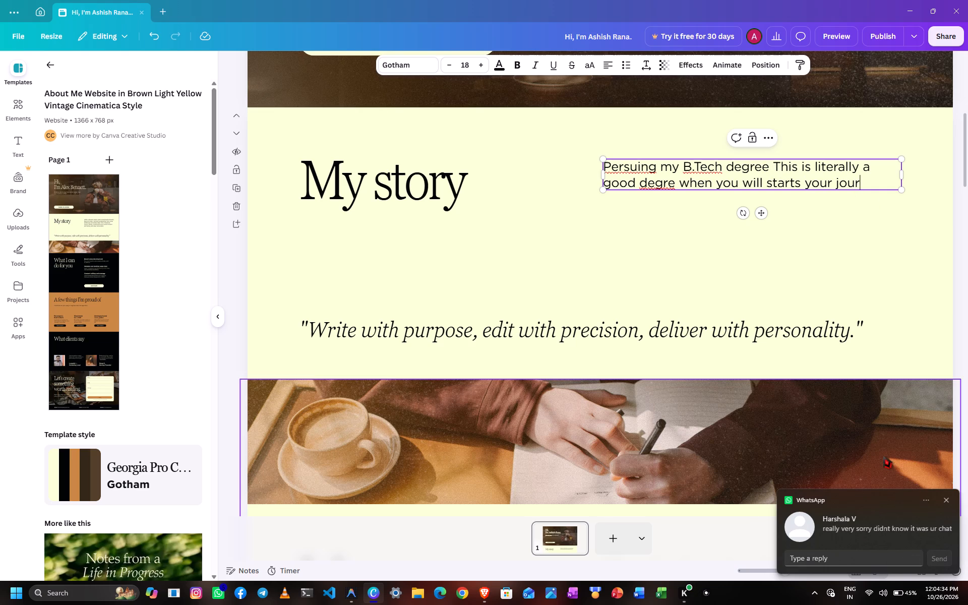
pyautogui.click(816, 555)
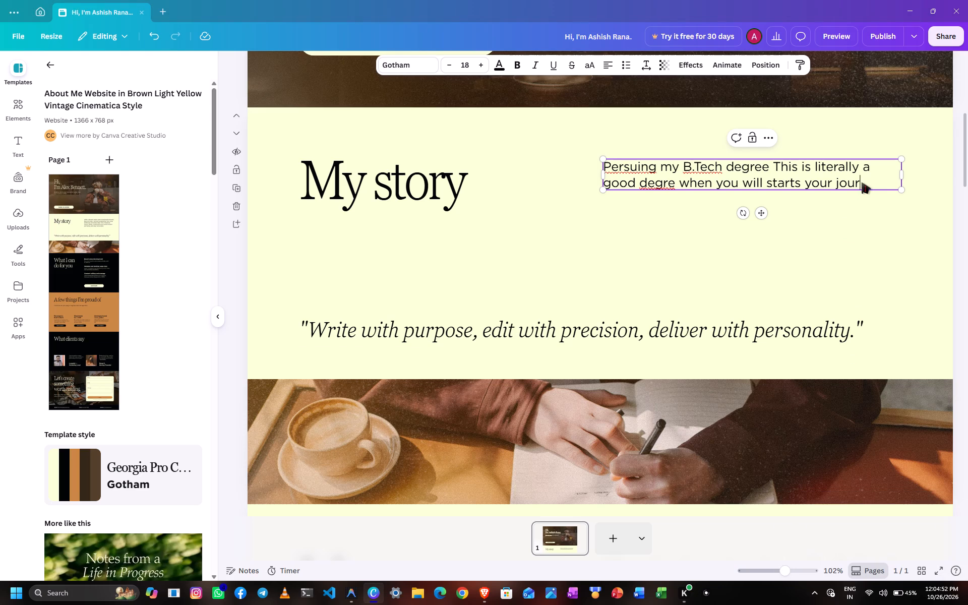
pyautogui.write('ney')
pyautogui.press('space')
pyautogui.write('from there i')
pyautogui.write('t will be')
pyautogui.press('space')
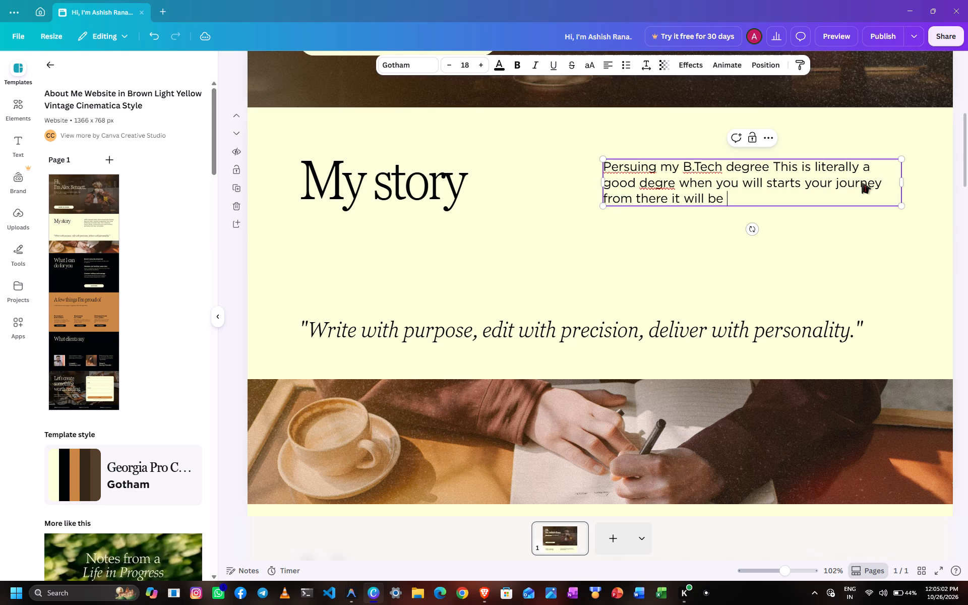
# Finish the "My story" paragraph with "most likely your best moments, best friends and all you will find here.".
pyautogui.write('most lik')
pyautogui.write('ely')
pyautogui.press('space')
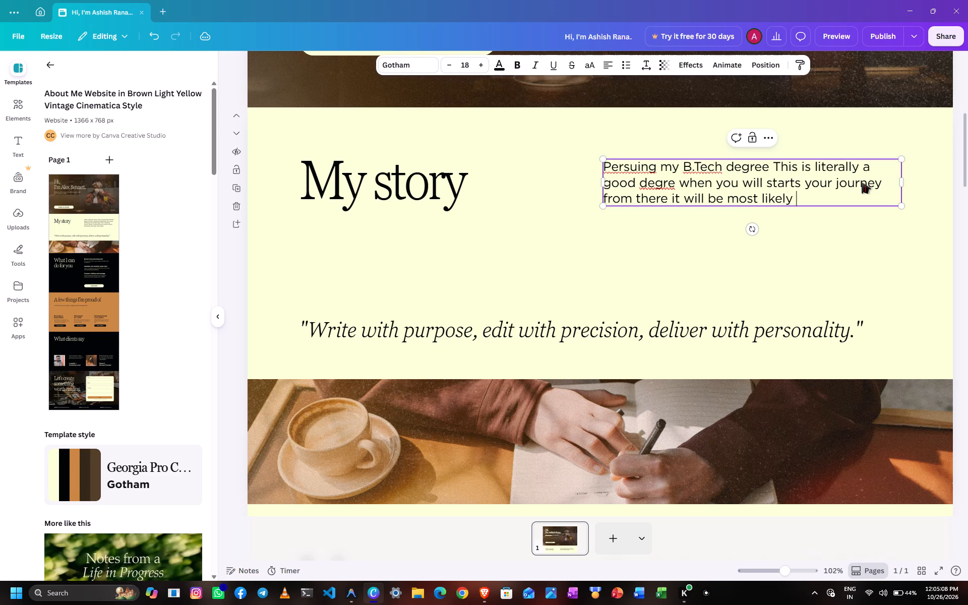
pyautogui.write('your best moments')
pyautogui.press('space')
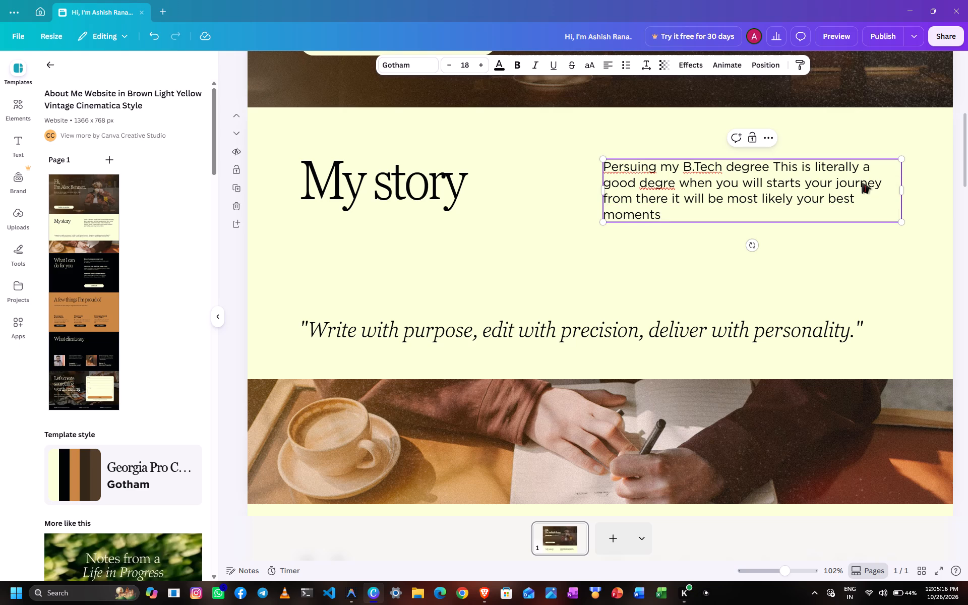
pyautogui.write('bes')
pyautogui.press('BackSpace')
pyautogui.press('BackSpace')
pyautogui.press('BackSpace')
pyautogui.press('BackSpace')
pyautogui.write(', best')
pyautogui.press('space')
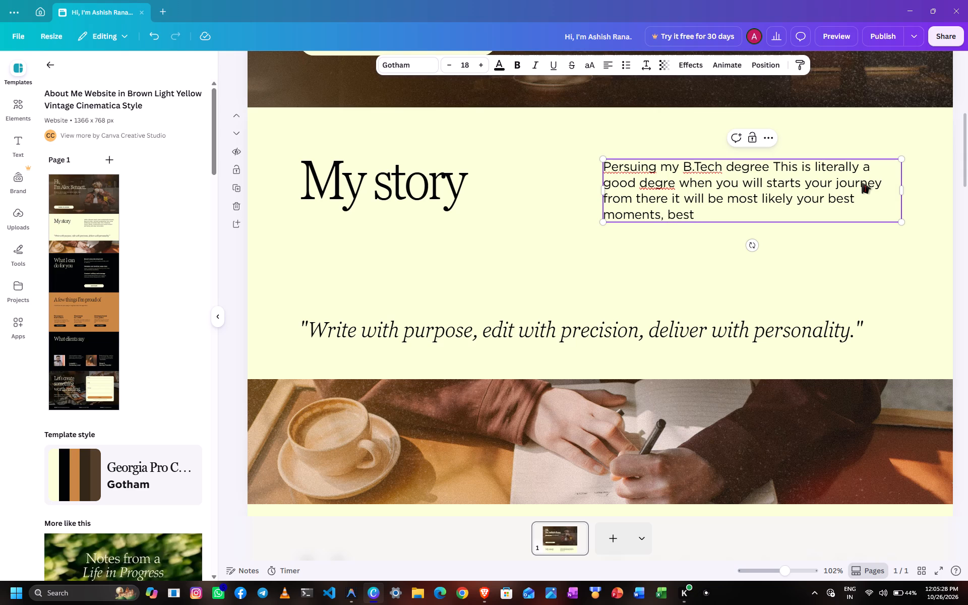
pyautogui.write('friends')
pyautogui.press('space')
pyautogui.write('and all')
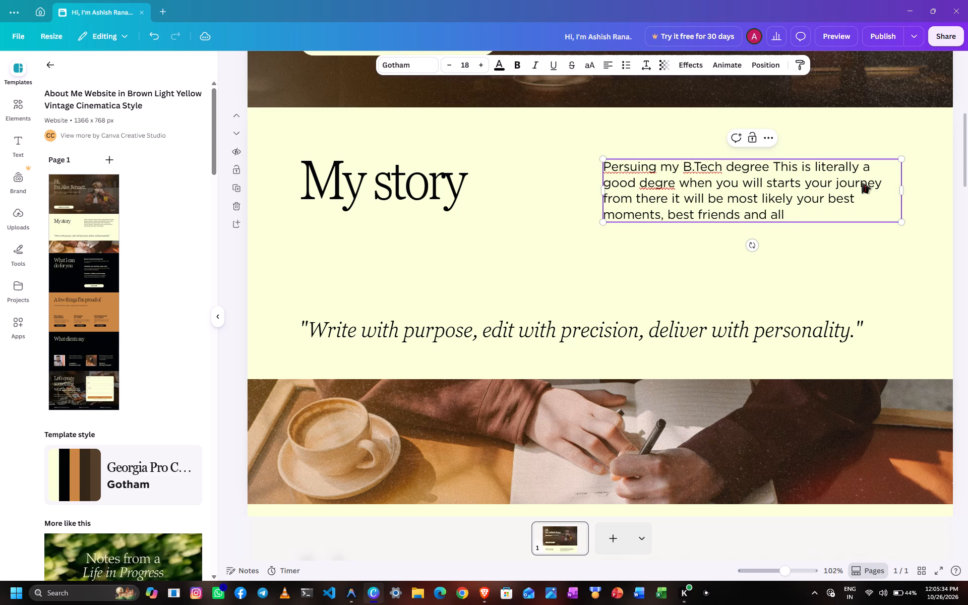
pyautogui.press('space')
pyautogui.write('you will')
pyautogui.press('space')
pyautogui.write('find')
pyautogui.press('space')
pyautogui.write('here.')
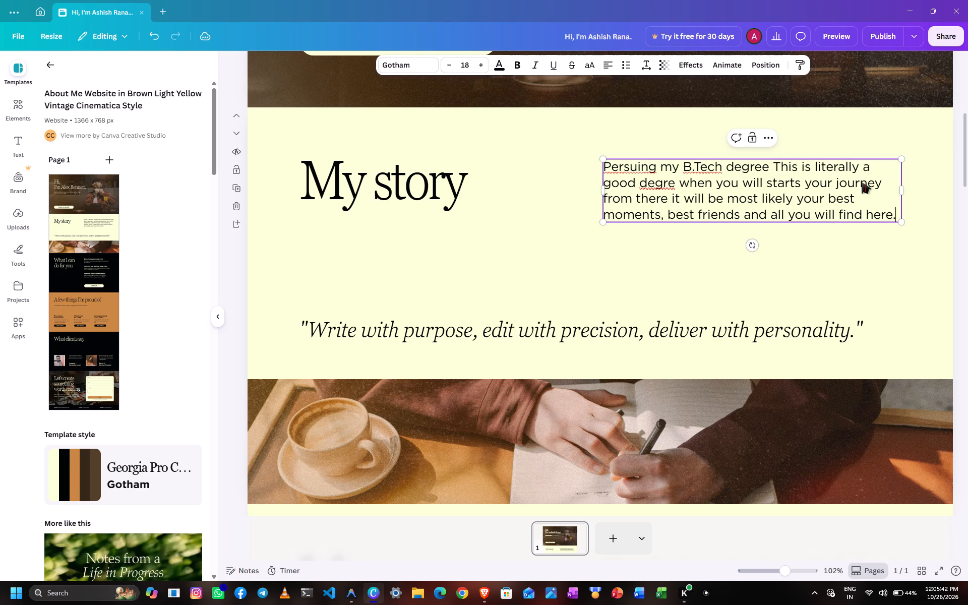
# Replace the italic quote under "My story" with "A real friend is always with you whenever you are in problem", keeping the closing period and quotation marks.
pyautogui.click(853, 331)
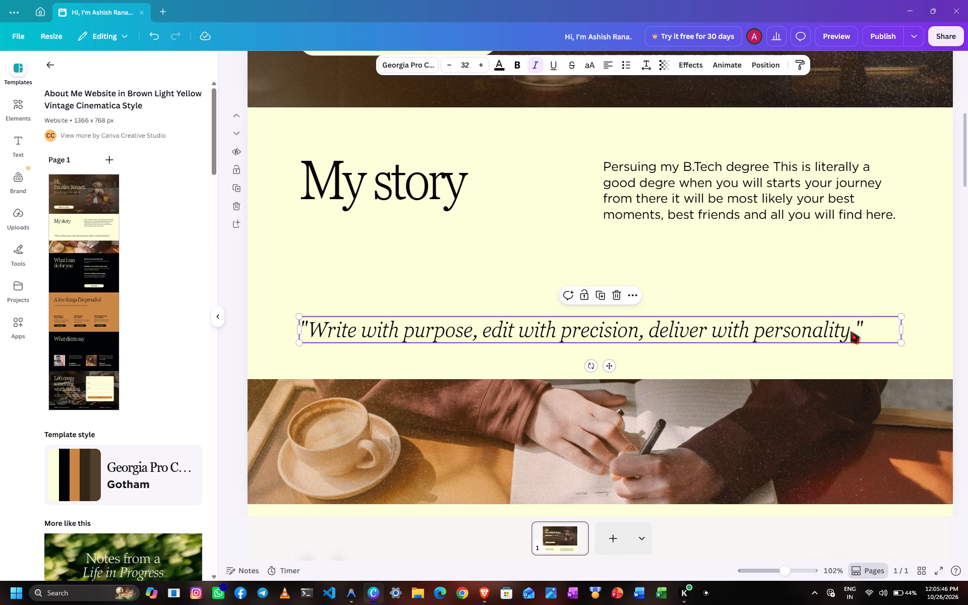
pyautogui.click(851, 331)
pyautogui.click(851, 331)
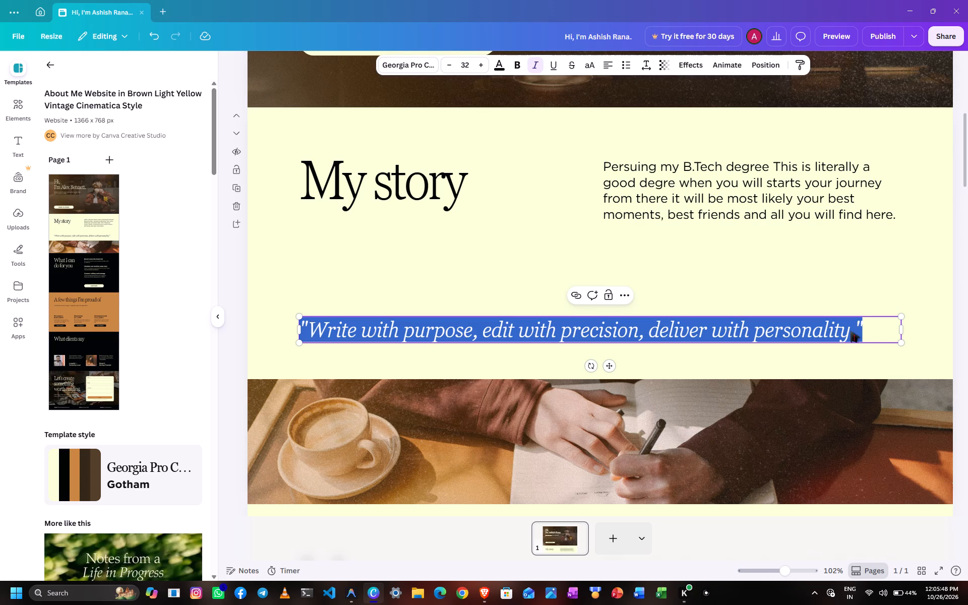
pyautogui.press('BackSpace')
pyautogui.press('BackSpace')
pyautogui.press('BackSpace')
pyautogui.press('BackSpace')
pyautogui.press('BackSpace')
pyautogui.press('BackSpace')
pyautogui.press('BackSpace')
pyautogui.press('BackSpace')
pyautogui.press('BackSpace')
pyautogui.press('BackSpace')
pyautogui.press('BackSpace')
pyautogui.press('BackSpace')
pyautogui.press('BackSpace')
pyautogui.press('BackSpace')
pyautogui.press('BackSpace')
pyautogui.press('BackSpace')
pyautogui.press('BackSpace')
pyautogui.press('BackSpace')
pyautogui.press('BackSpace')
pyautogui.press('BackSpace')
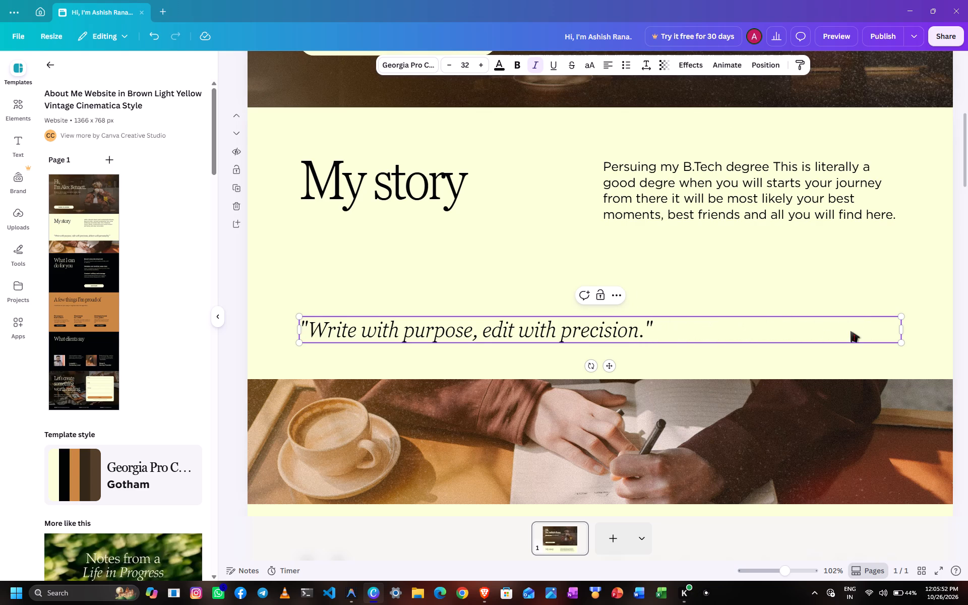
pyautogui.press('BackSpace')
pyautogui.press('BackSpace')
pyautogui.press('BackSpace')
pyautogui.press('BackSpace')
pyautogui.press('BackSpace')
pyautogui.press('BackSpace')
pyautogui.press('BackSpace')
pyautogui.press('BackSpace')
pyautogui.press('BackSpace')
pyautogui.press('BackSpace')
pyautogui.press('BackSpace')
pyautogui.press('BackSpace')
pyautogui.press('BackSpace')
pyautogui.press('BackSpace')
pyautogui.press('BackSpace')
pyautogui.press('BackSpace')
pyautogui.press('BackSpace')
pyautogui.press('BackSpace')
pyautogui.press('BackSpace')
pyautogui.press('BackSpace')
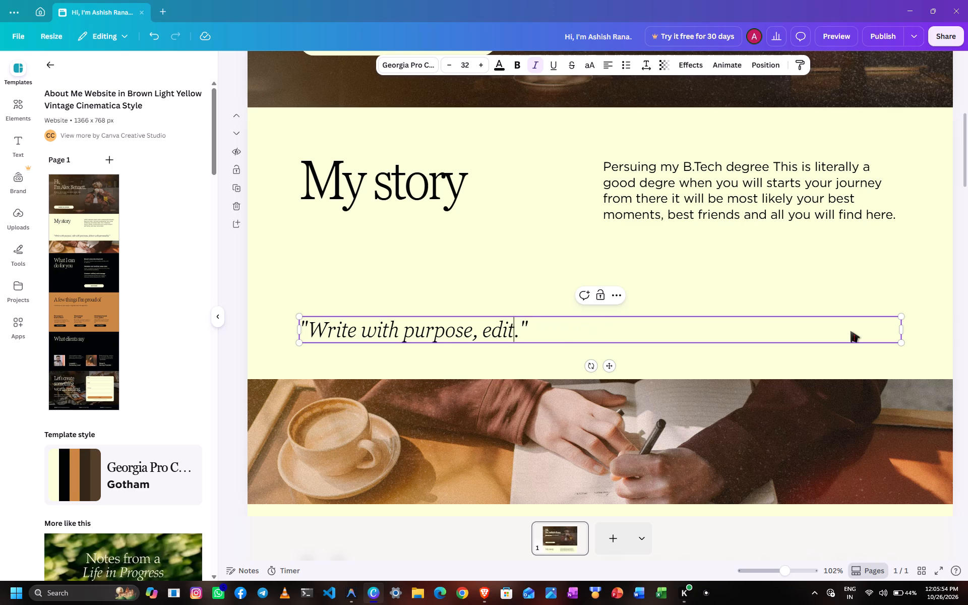
pyautogui.press('BackSpace')
pyautogui.press('BackSpace')
pyautogui.press('BackSpace')
pyautogui.press('BackSpace')
pyautogui.press('BackSpace')
pyautogui.press('BackSpace')
pyautogui.press('BackSpace')
pyautogui.press('BackSpace')
pyautogui.press('BackSpace')
pyautogui.press('BackSpace')
pyautogui.press('BackSpace')
pyautogui.press('BackSpace')
pyautogui.press('BackSpace')
pyautogui.press('BackSpace')
pyautogui.press('BackSpace')
pyautogui.press('BackSpace')
pyautogui.press('BackSpace')
pyautogui.press('BackSpace')
pyautogui.press('BackSpace')
pyautogui.press('BackSpace')
pyautogui.press('BackSpace')
pyautogui.press('BackSpace')
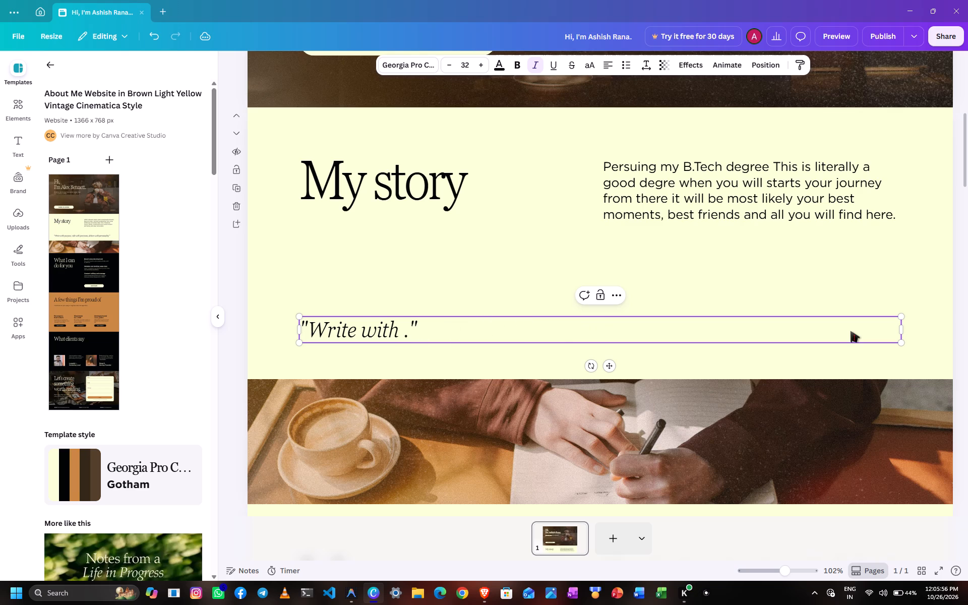
pyautogui.press('BackSpace')
pyautogui.press('BackSpace')
pyautogui.press('BackSpace')
pyautogui.press('BackSpace')
pyautogui.press('BackSpace')
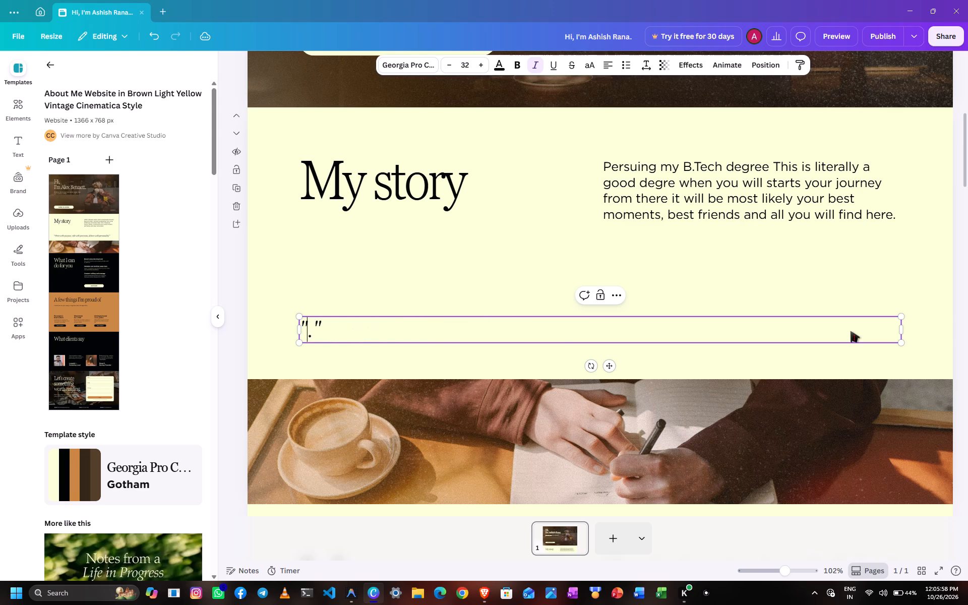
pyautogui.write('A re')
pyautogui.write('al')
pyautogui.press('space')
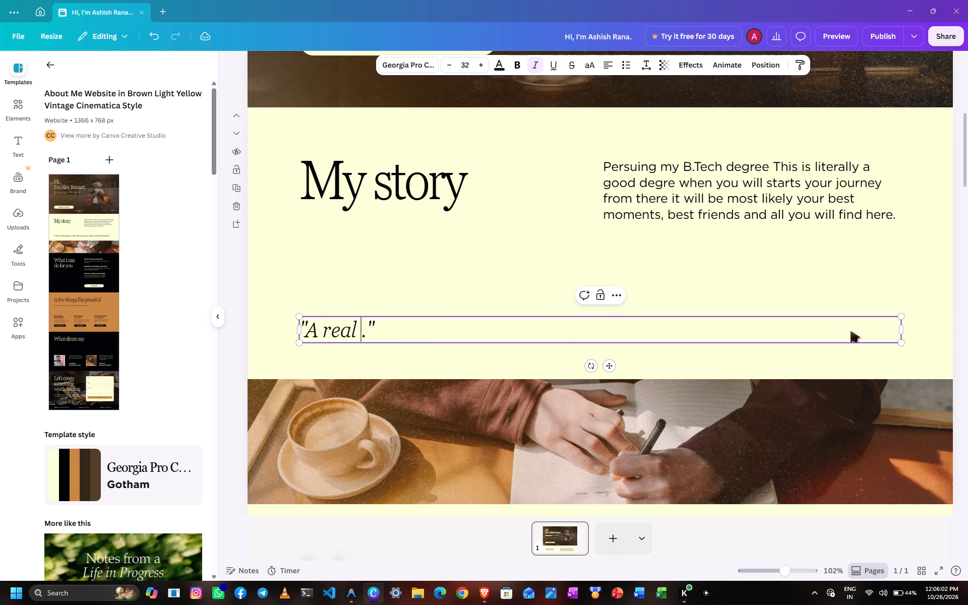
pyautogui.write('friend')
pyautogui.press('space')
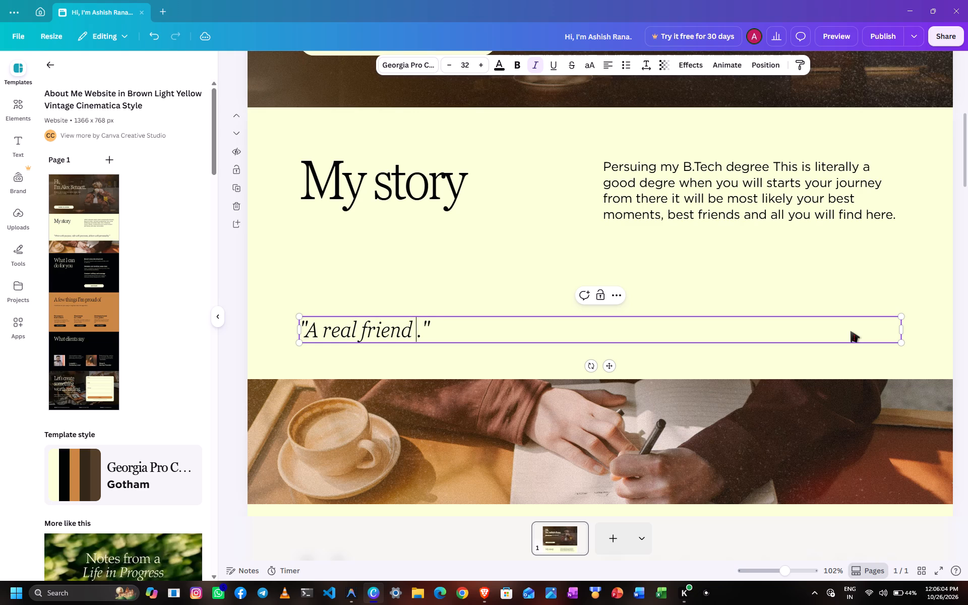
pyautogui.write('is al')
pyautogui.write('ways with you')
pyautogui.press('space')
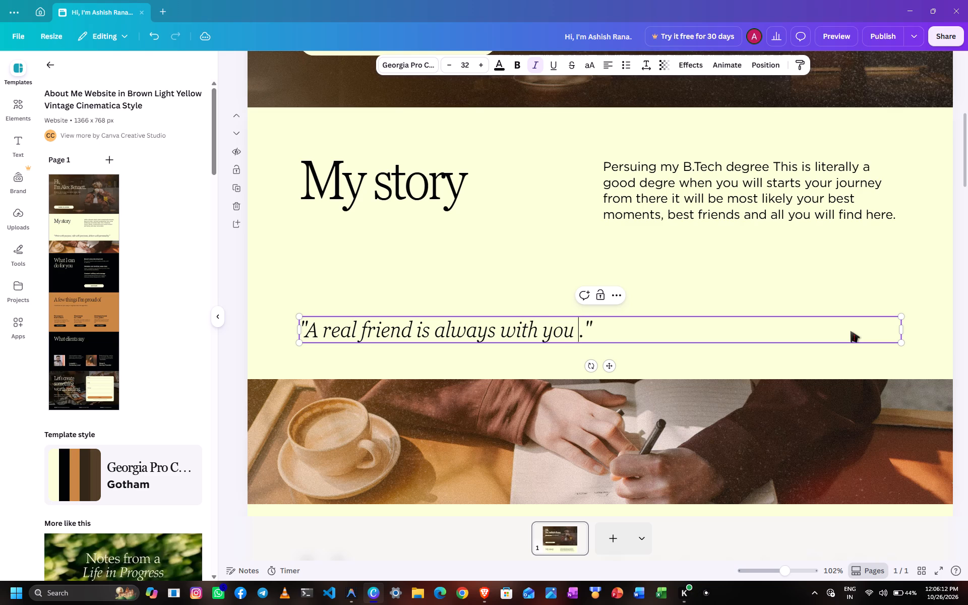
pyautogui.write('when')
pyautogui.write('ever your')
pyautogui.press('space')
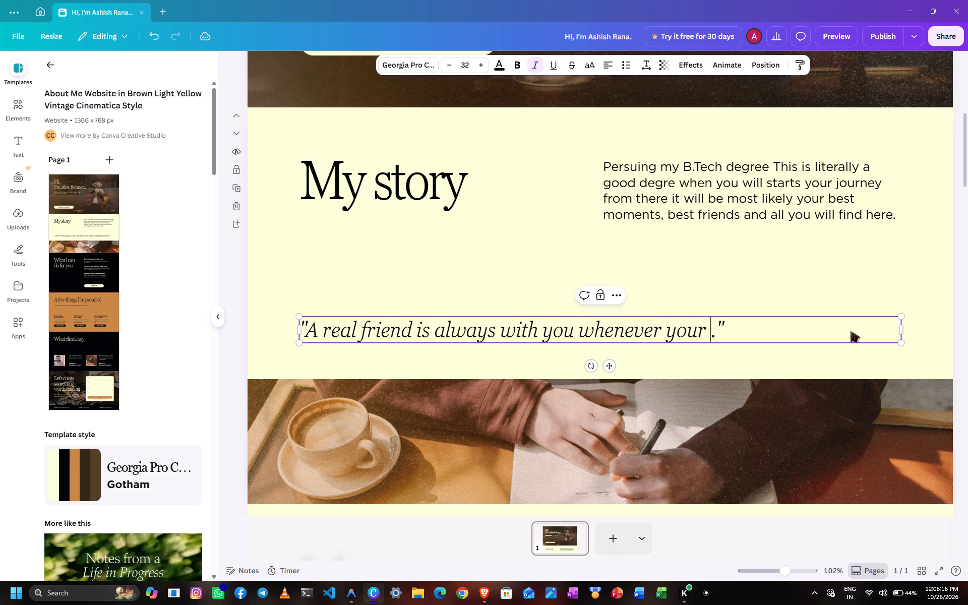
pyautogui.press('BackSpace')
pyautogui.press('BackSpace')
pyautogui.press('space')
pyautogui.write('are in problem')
# Look through the page's sections and compare the edited "My story" section with the duplicate still holding template text.
pyautogui.scroll(-1, 851, 331)
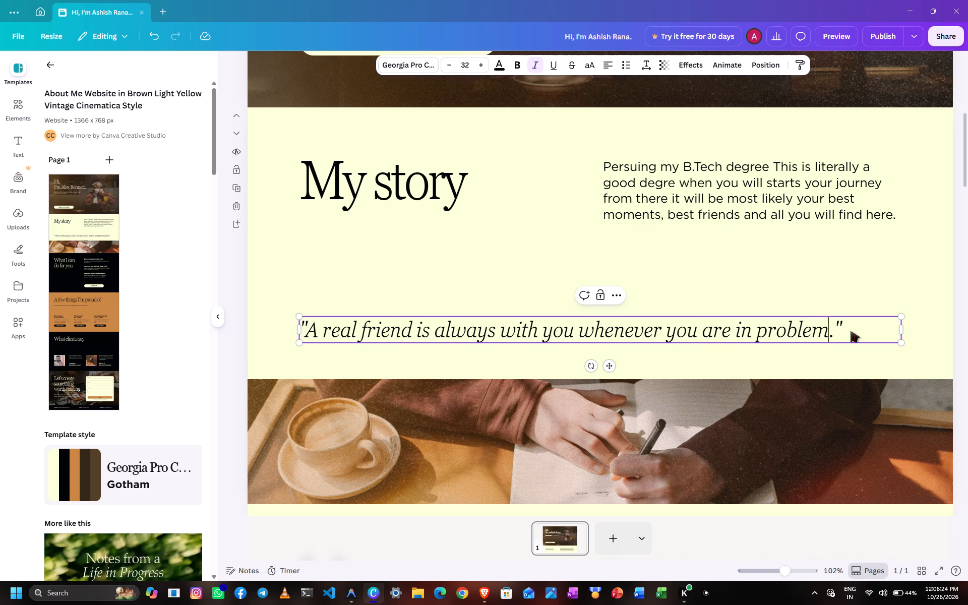
pyautogui.scroll(-11, 851, 331)
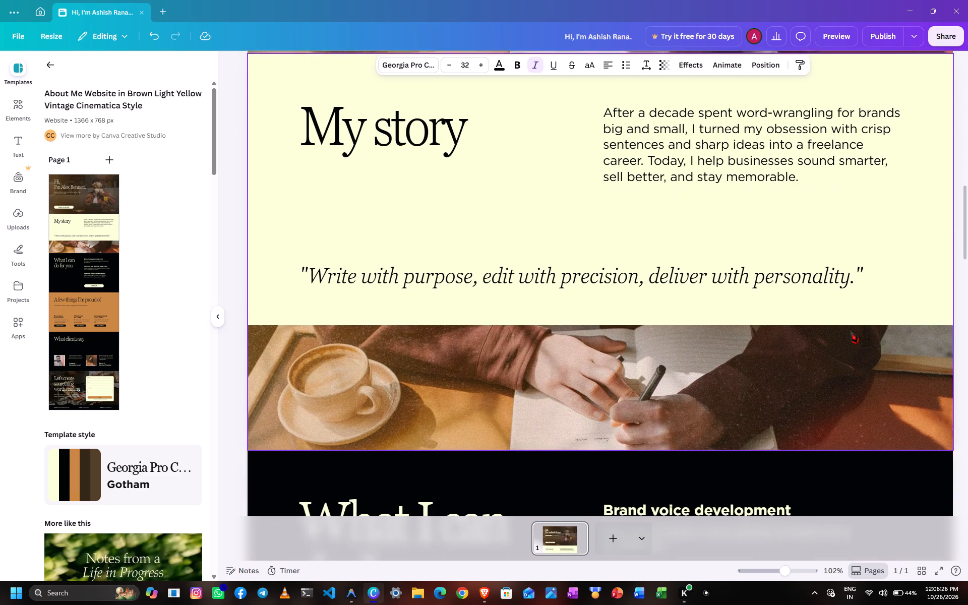
pyautogui.scroll(8, 851, 331)
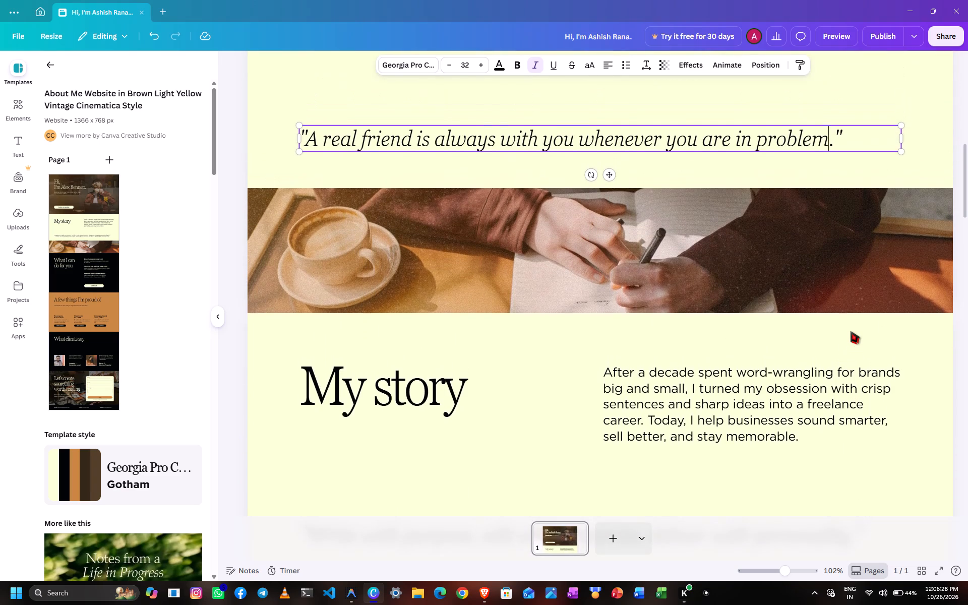
pyautogui.scroll(-19, 851, 331)
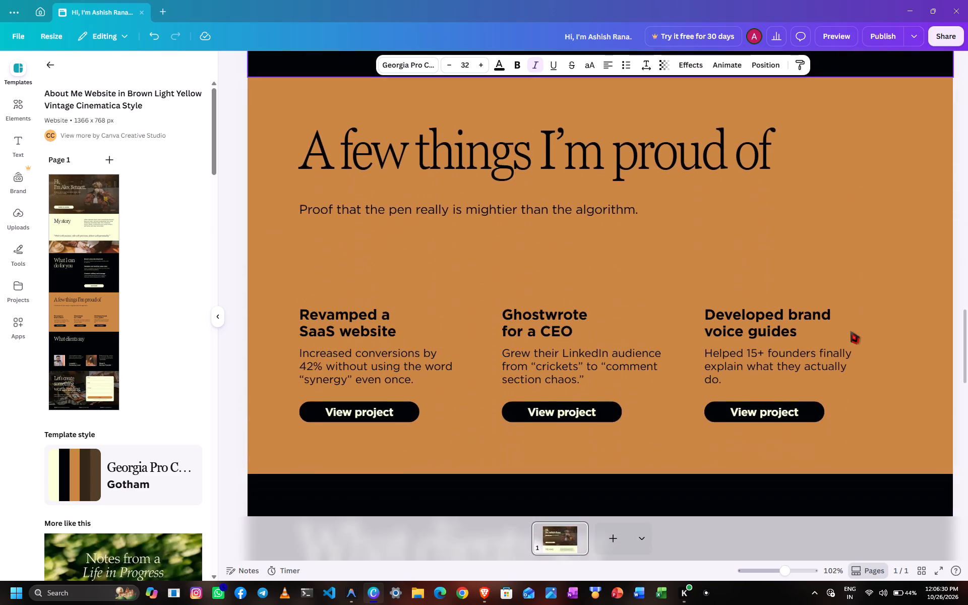
pyautogui.scroll(19, 851, 331)
pyautogui.scroll(5, 851, 331)
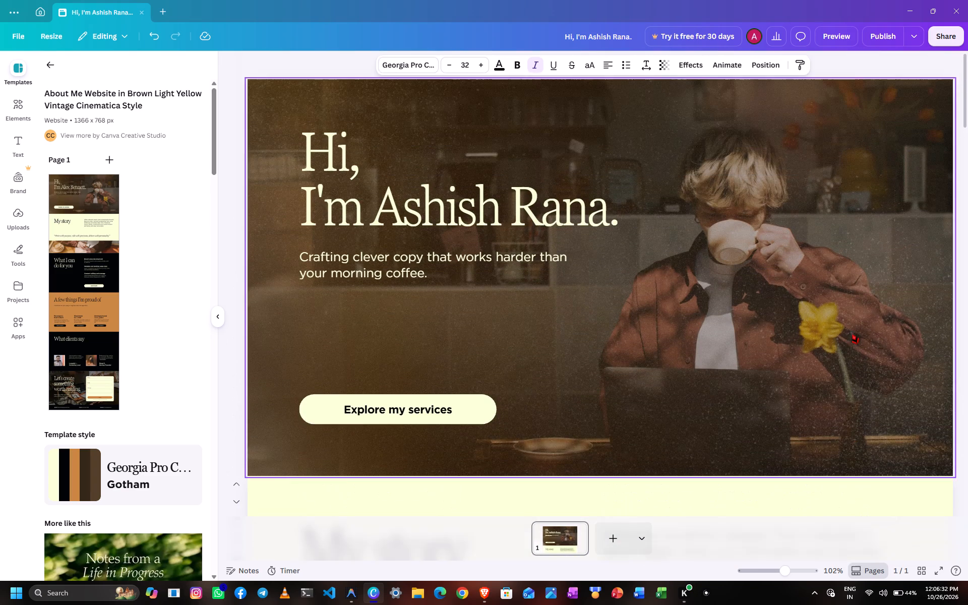
pyautogui.scroll(2, 851, 331)
pyautogui.scroll(-5, 851, 331)
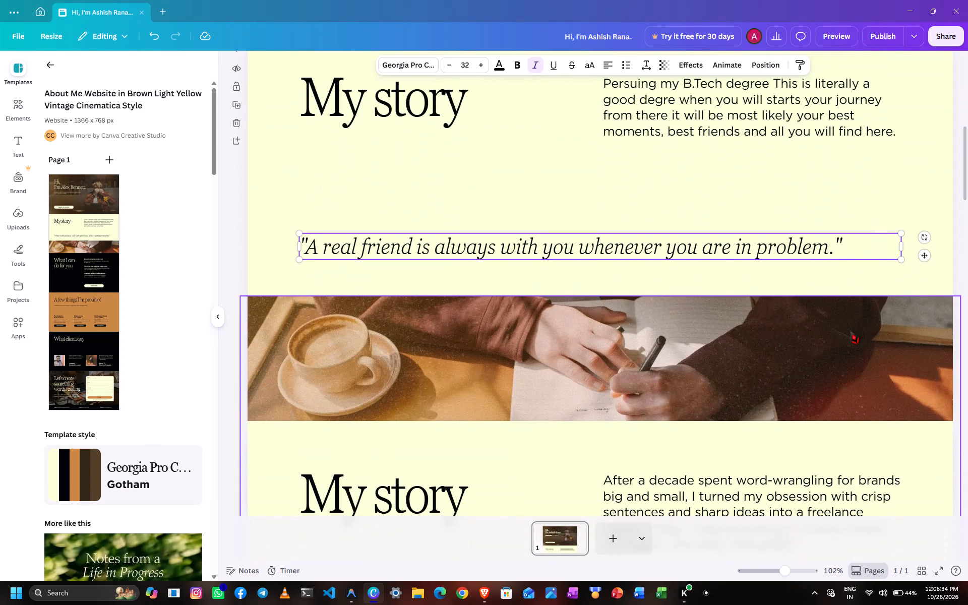
pyautogui.scroll(-7, 851, 331)
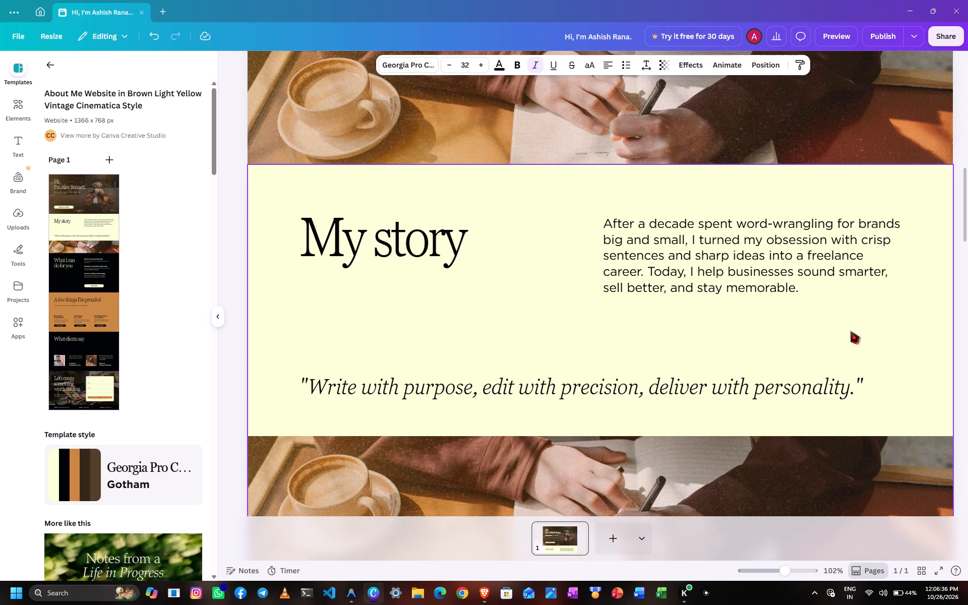
pyautogui.scroll(1, 851, 331)
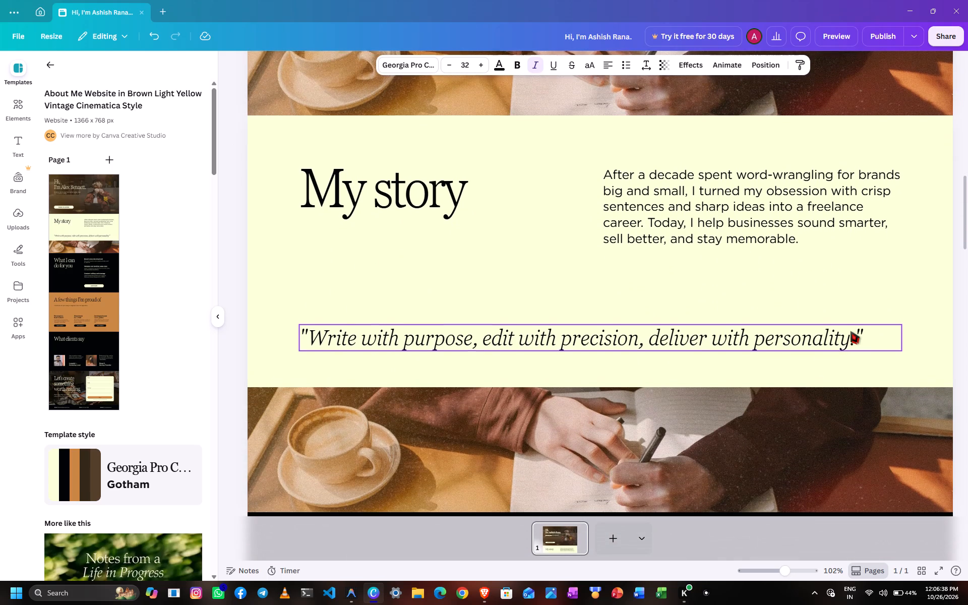
pyautogui.scroll(1, 851, 331)
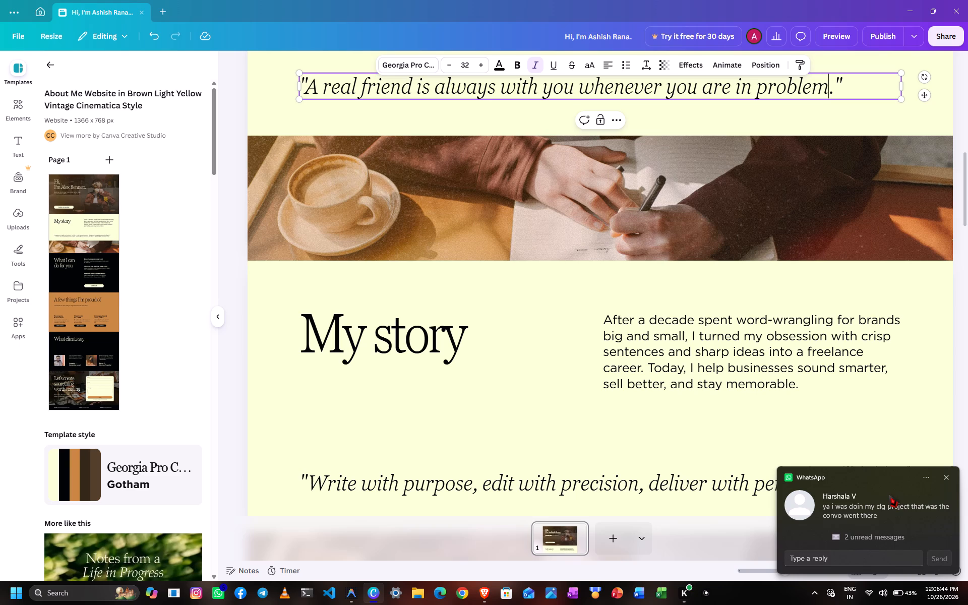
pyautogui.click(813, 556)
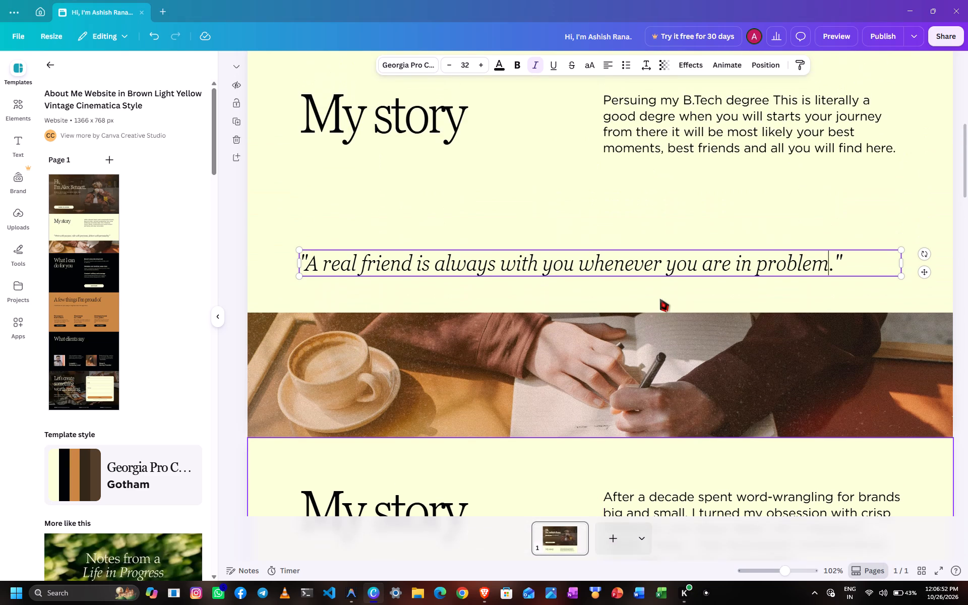
pyautogui.scroll(2, 660, 299)
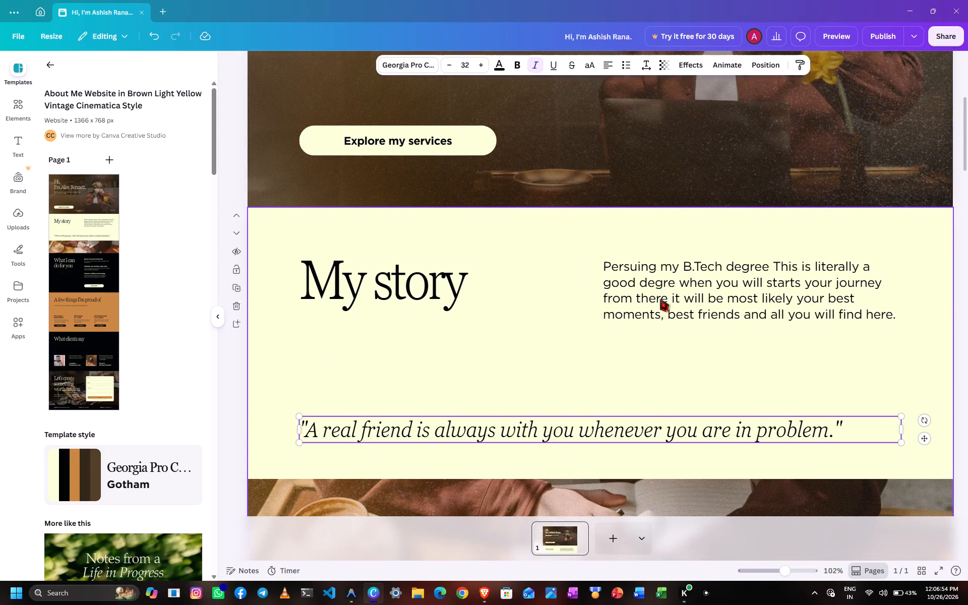
pyautogui.scroll(1, 660, 299)
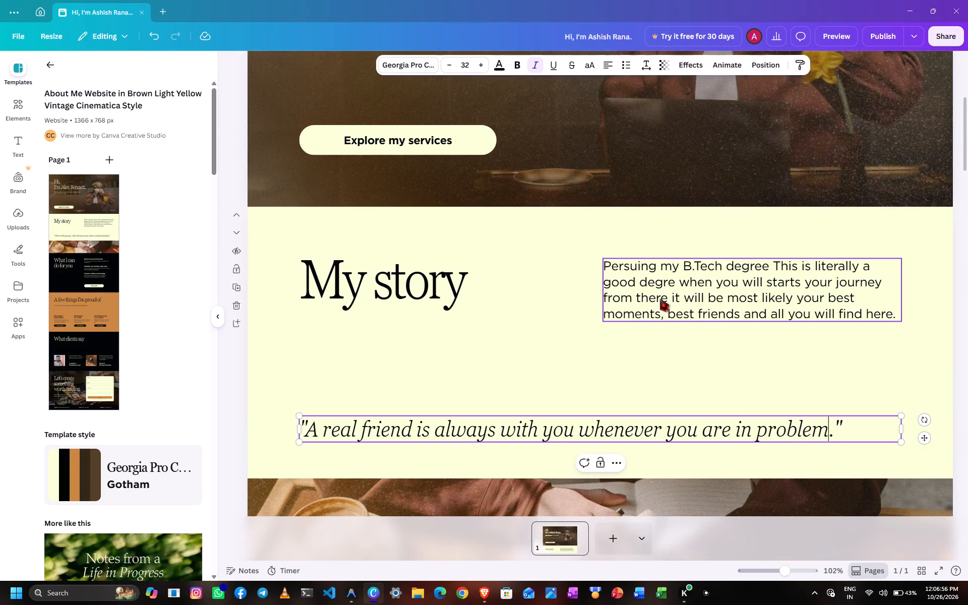
pyautogui.scroll(2, 660, 299)
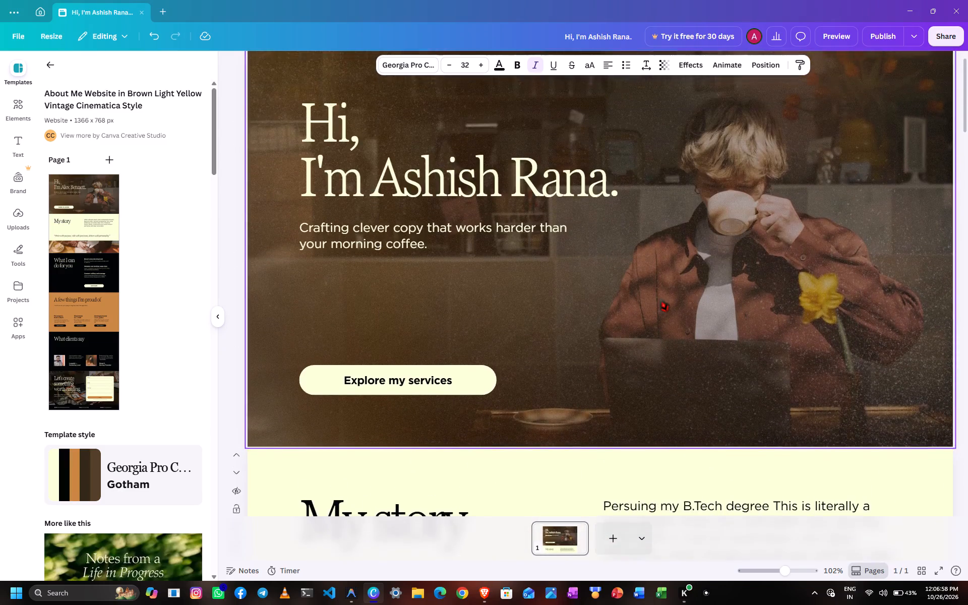
pyautogui.scroll(4, 660, 299)
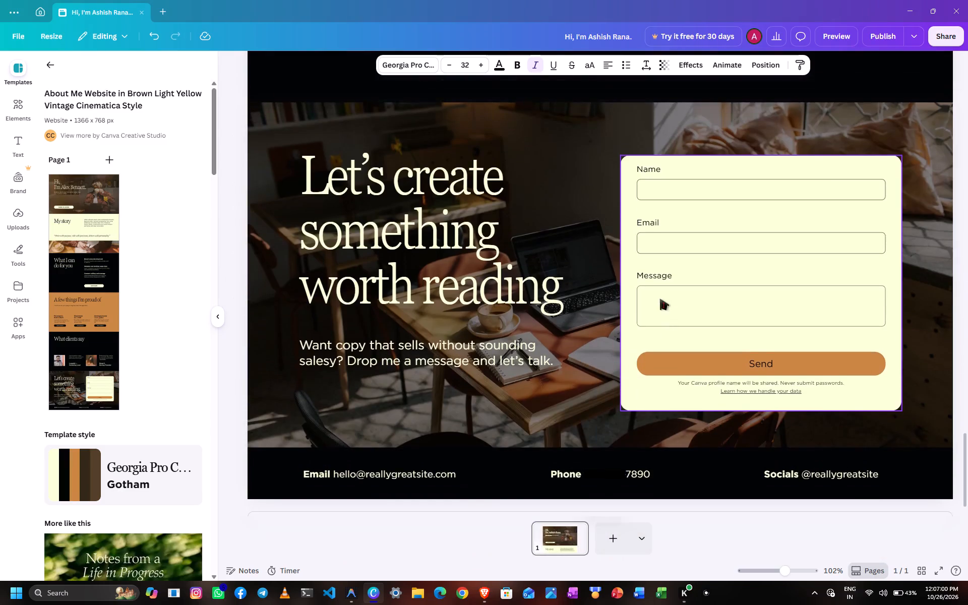
pyautogui.scroll(11, 660, 299)
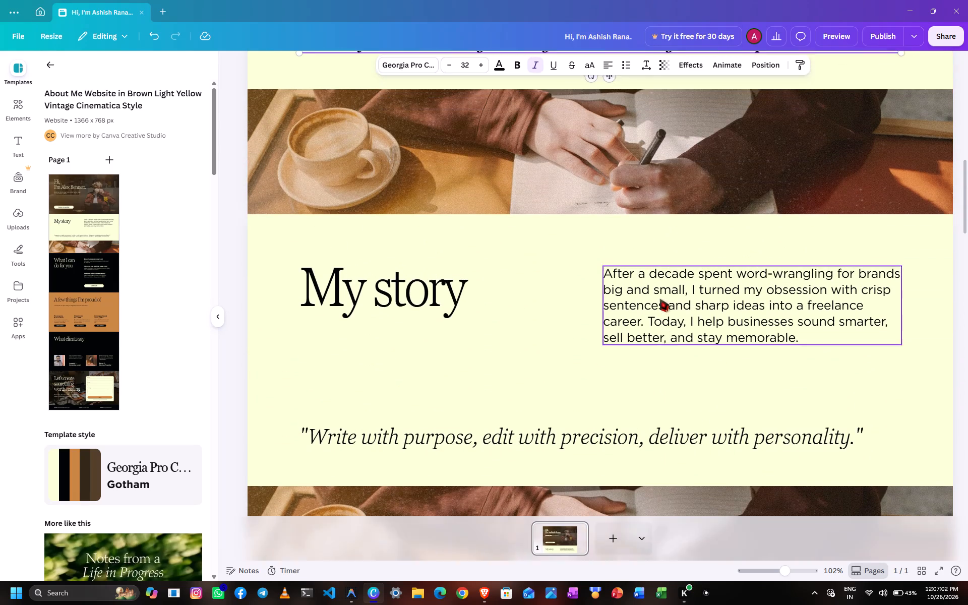
pyautogui.scroll(7, 660, 299)
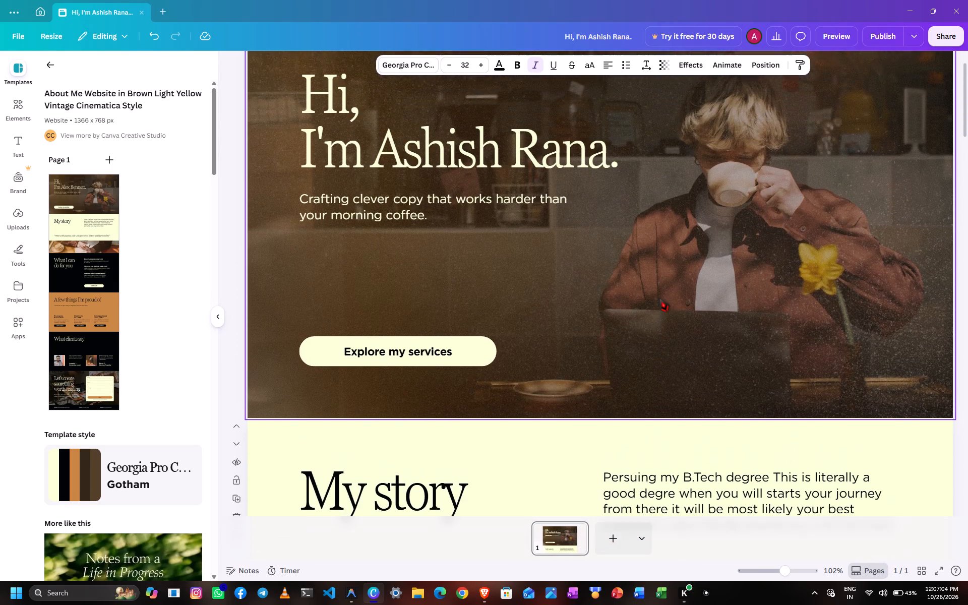
pyautogui.scroll(-6, 660, 299)
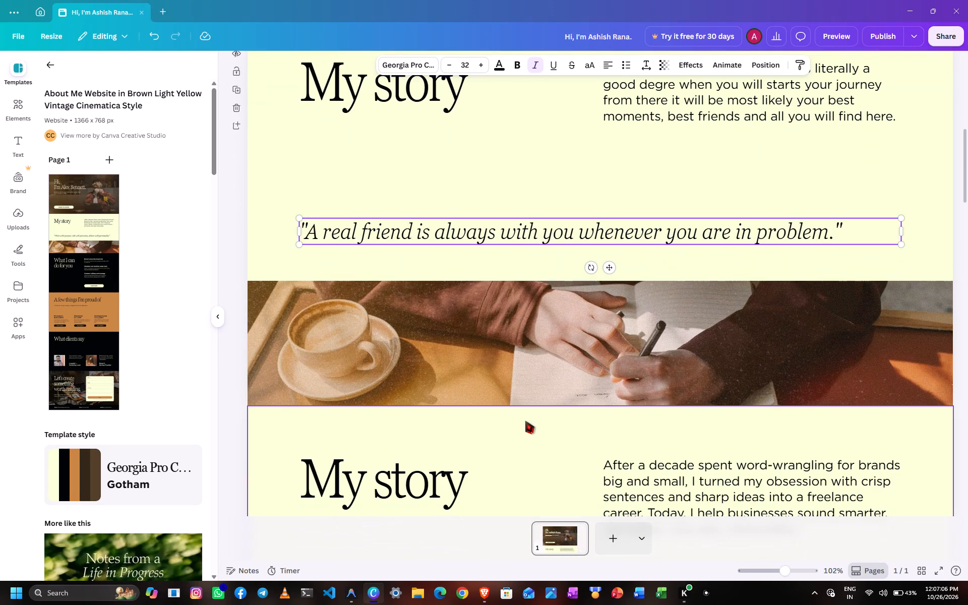
# Delete the coffee-and-writing photo between the "A real friend" quote and the duplicate "My story" section.
pyautogui.click(523, 423)
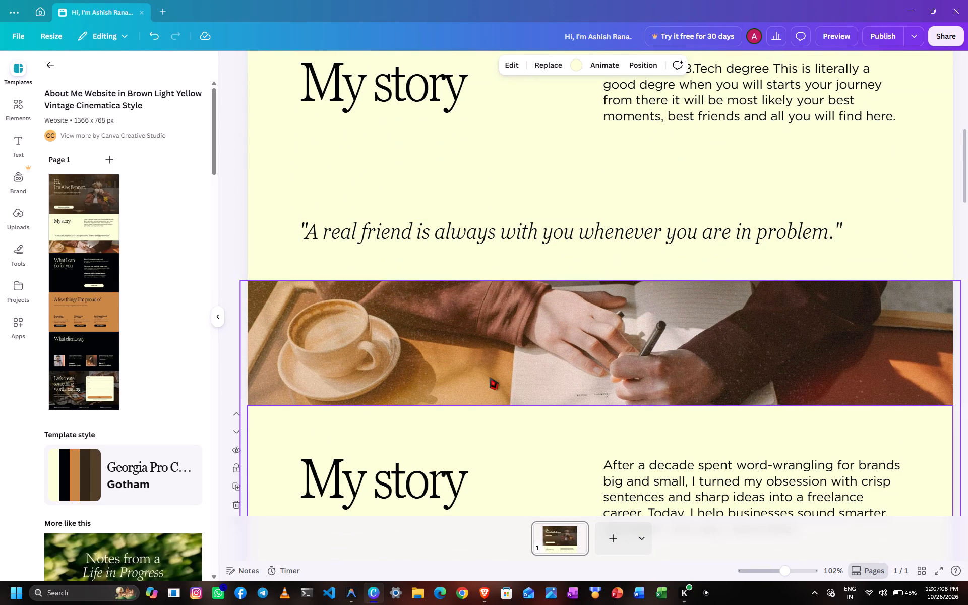
pyautogui.click(488, 374)
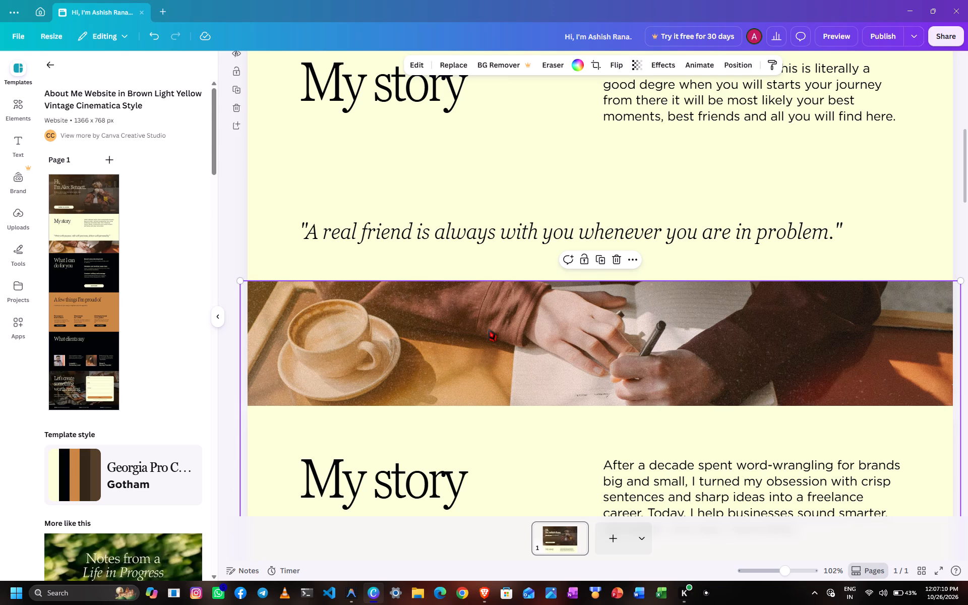
pyautogui.scroll(-5, 488, 329)
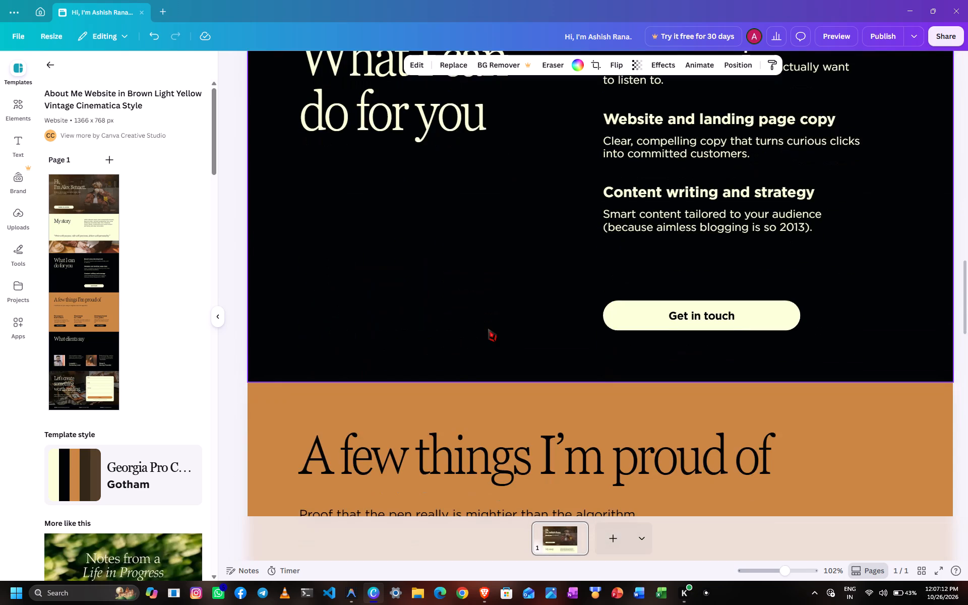
pyautogui.scroll(8, 488, 329)
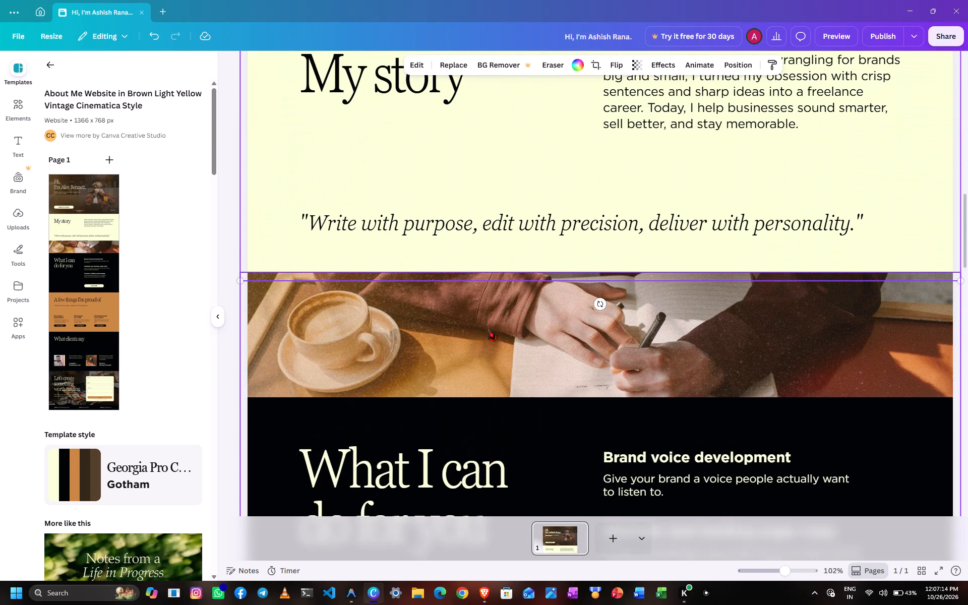
pyautogui.scroll(1, 488, 329)
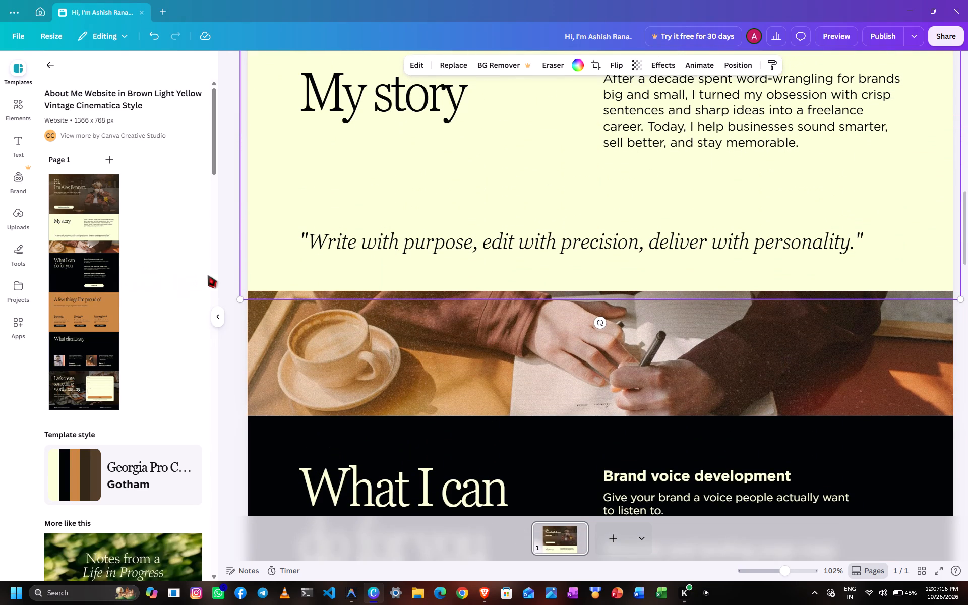
pyautogui.scroll(2, 400, 227)
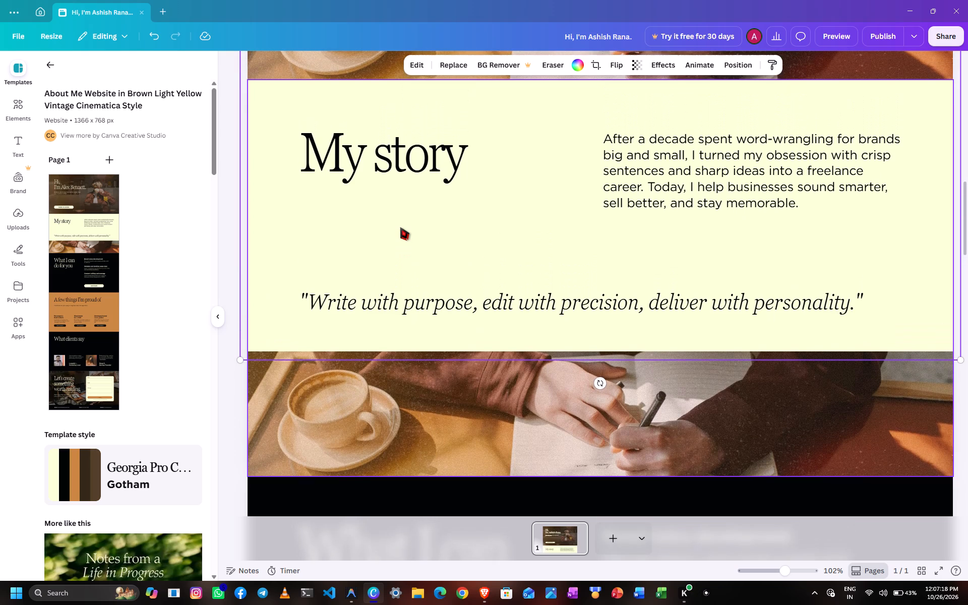
pyautogui.press('Delete')
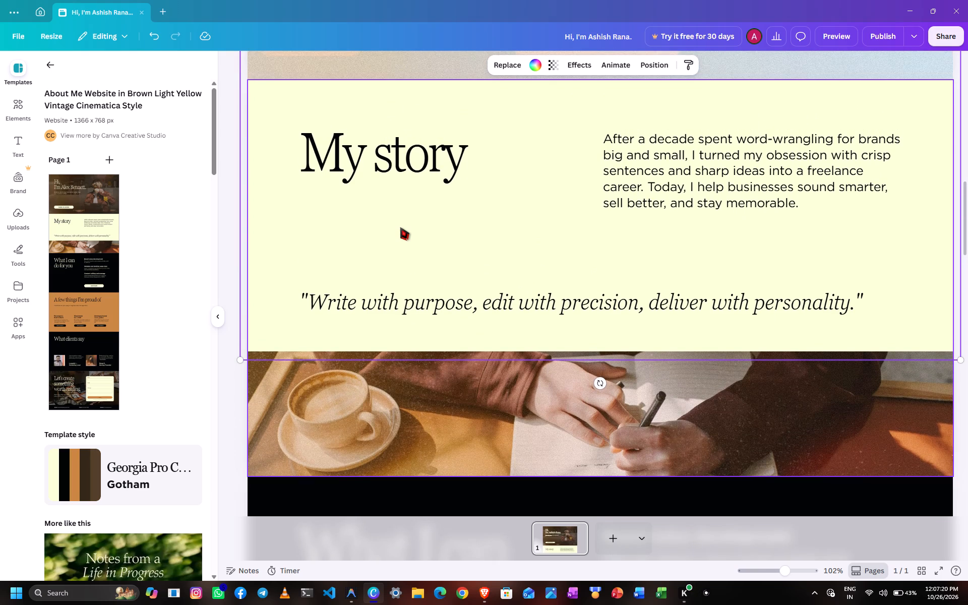
# Undo the deletion of the coffee-and-writing photo in the strip below the "A real friend" quote.
pyautogui.scroll(6, 400, 227)
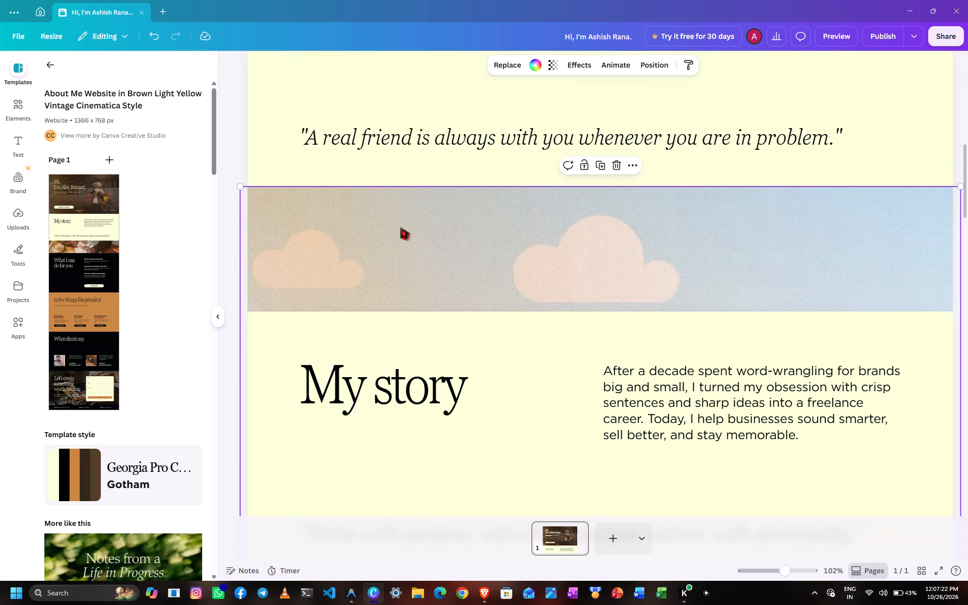
pyautogui.scroll(1, 400, 227)
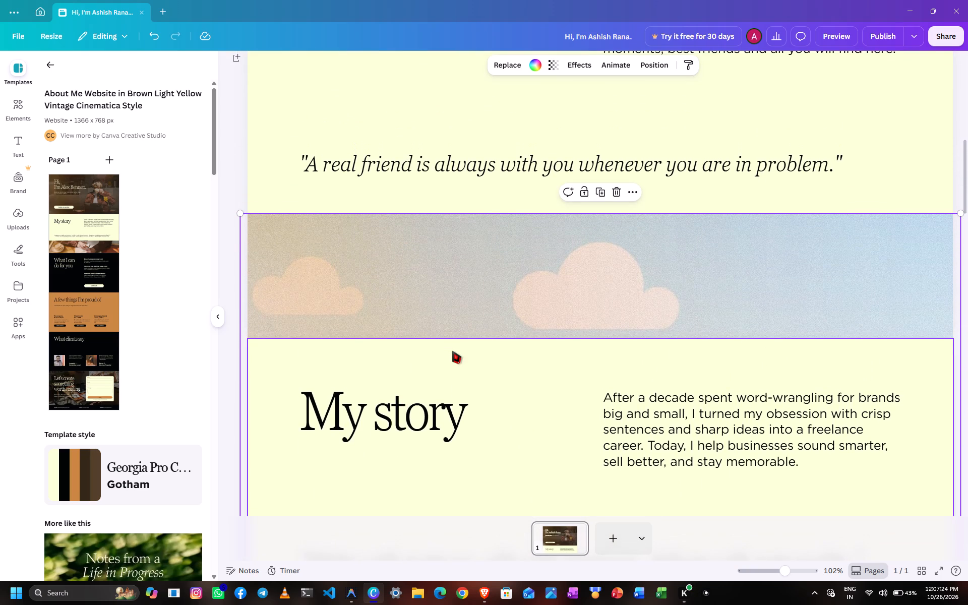
pyautogui.click(458, 356)
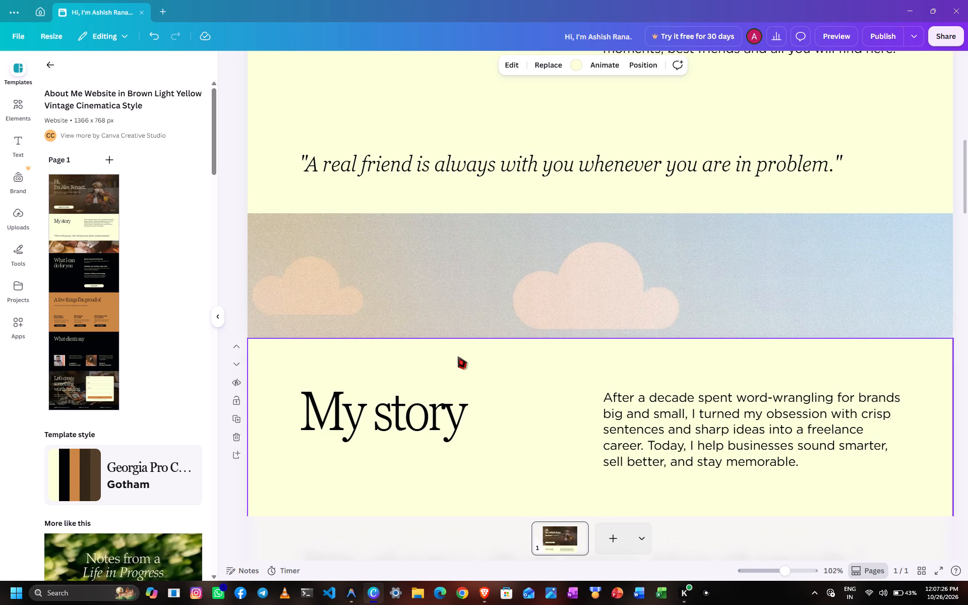
pyautogui.scroll(1, 458, 356)
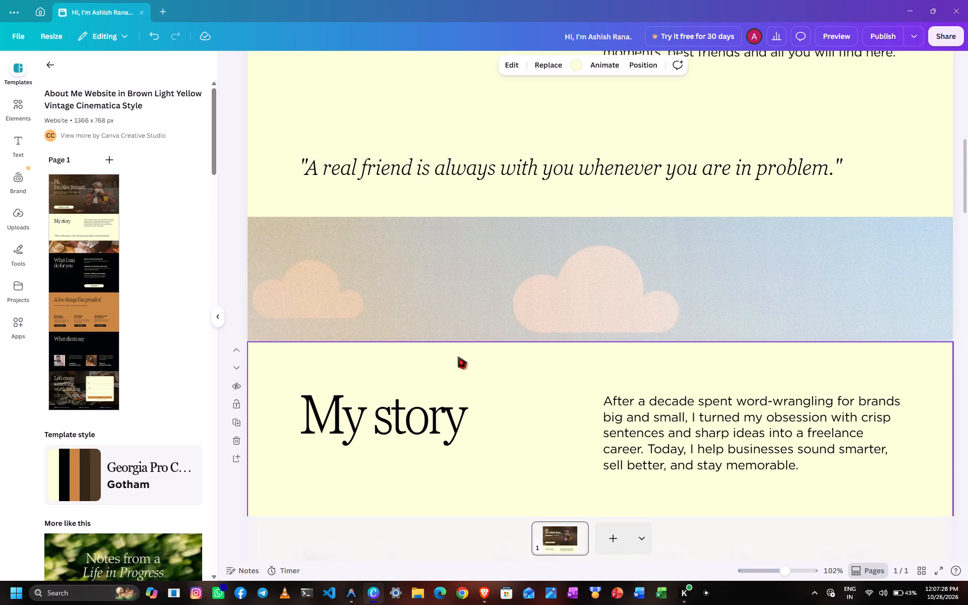
pyautogui.scroll(3, 458, 356)
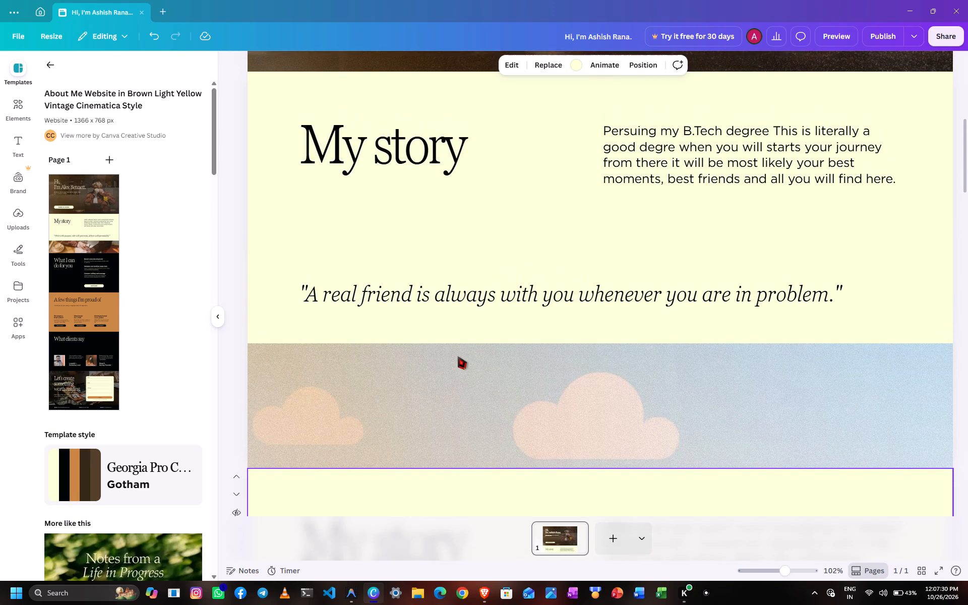
pyautogui.scroll(1, 458, 356)
pyautogui.hotkey('ctrl', 'z')
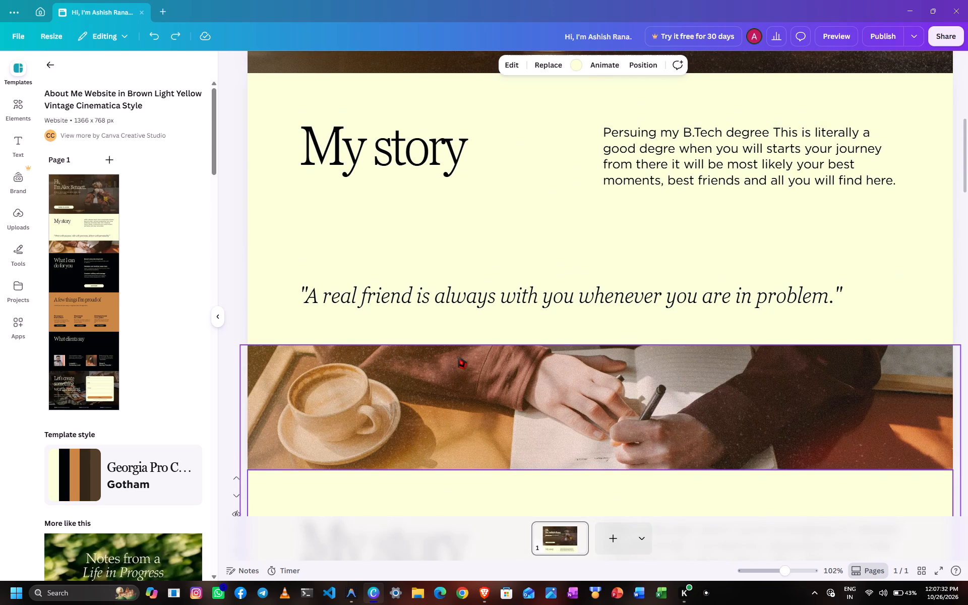
pyautogui.click(233, 258)
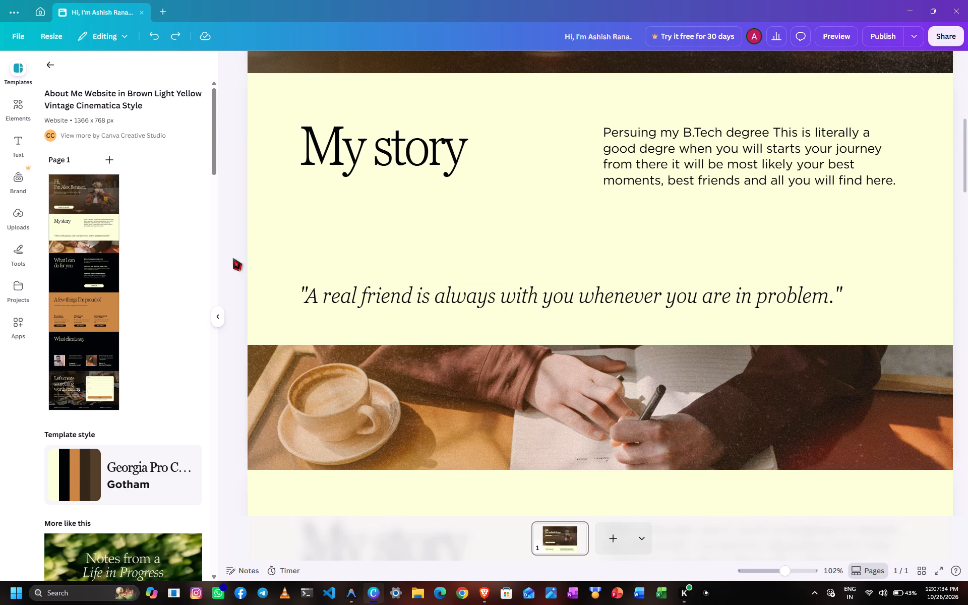
# Replace the "Brand voice development" heading in the "What I can do for you" section with "Making Designs of Website".
pyautogui.scroll(-8, 581, 366)
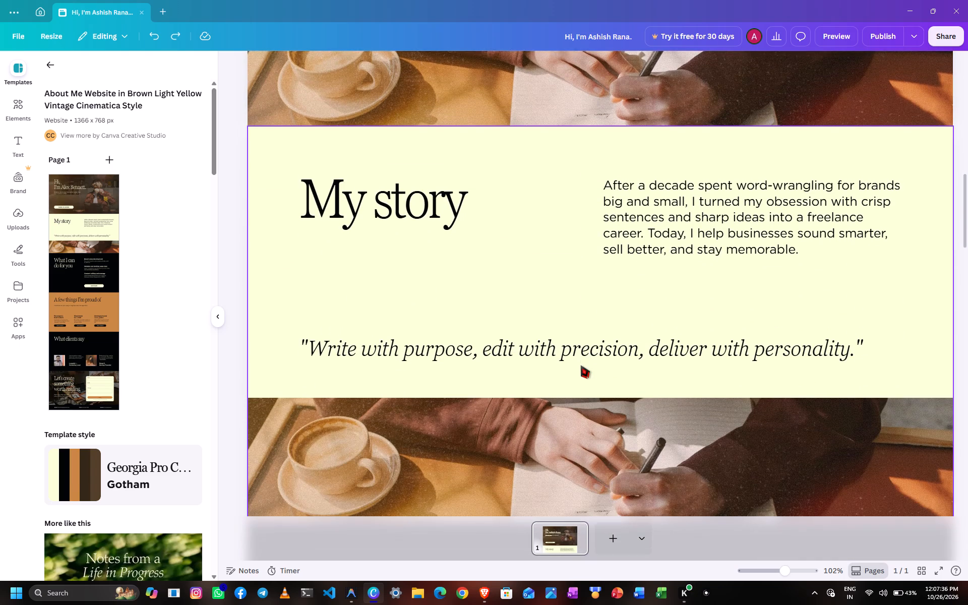
pyautogui.scroll(-7, 581, 366)
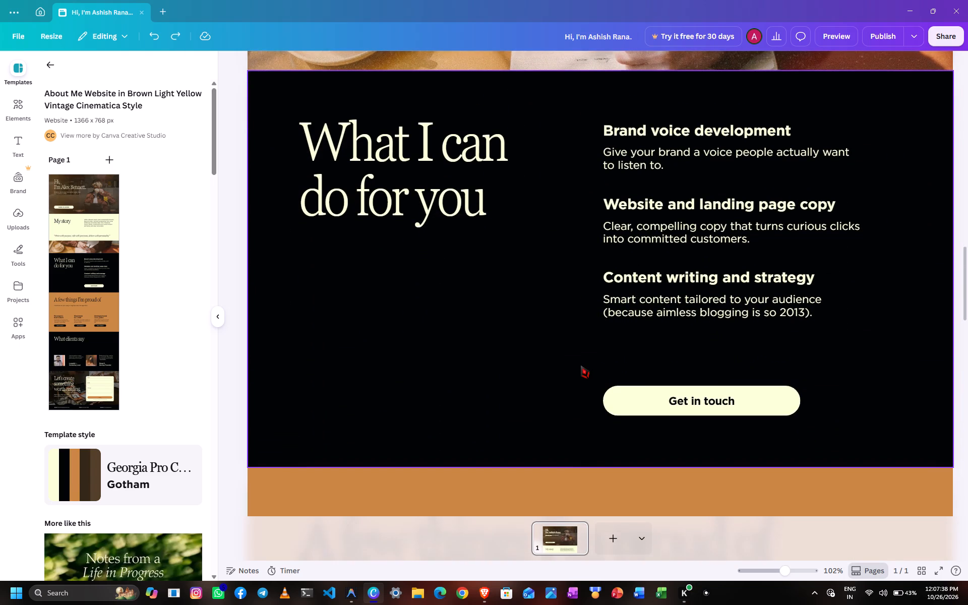
pyautogui.scroll(-1, 581, 366)
pyautogui.scroll(3, 581, 366)
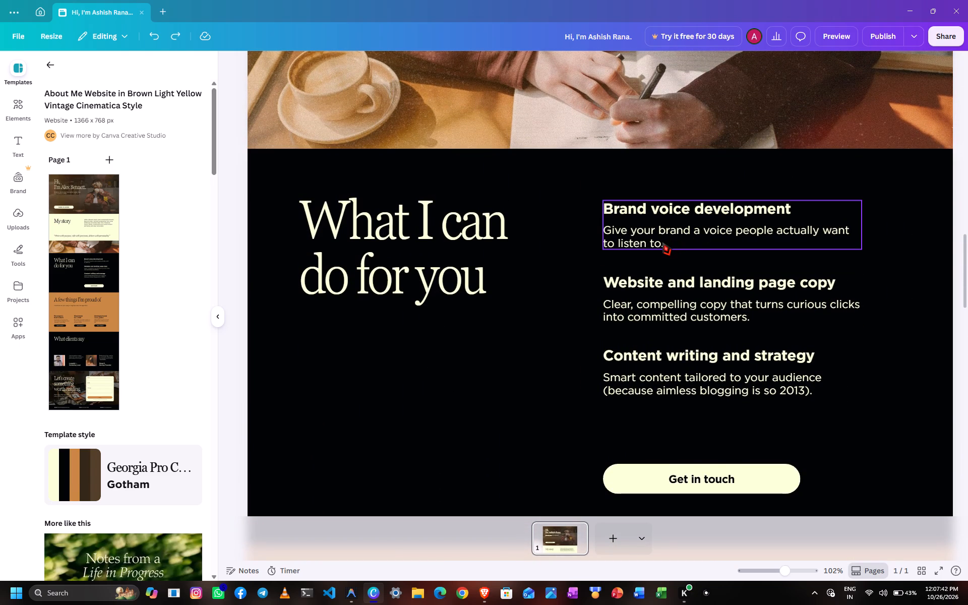
pyautogui.click(662, 243)
pyautogui.click(662, 243)
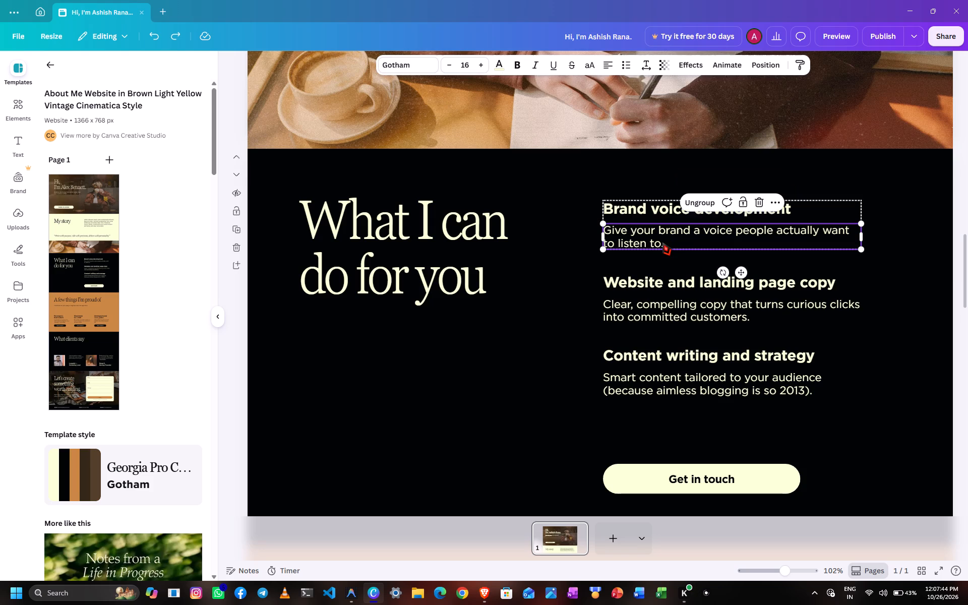
pyautogui.click(791, 207)
pyautogui.doubleClick(791, 207)
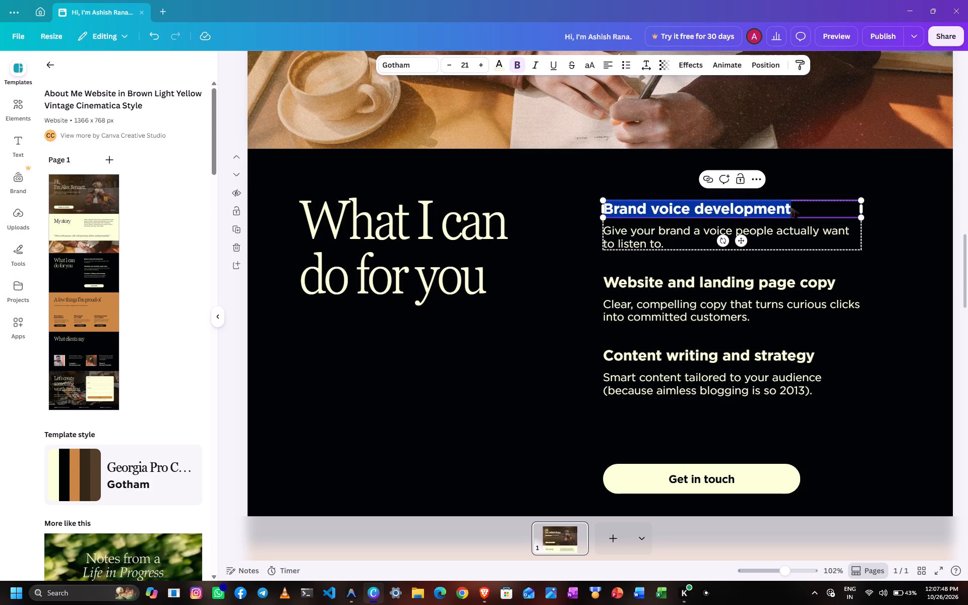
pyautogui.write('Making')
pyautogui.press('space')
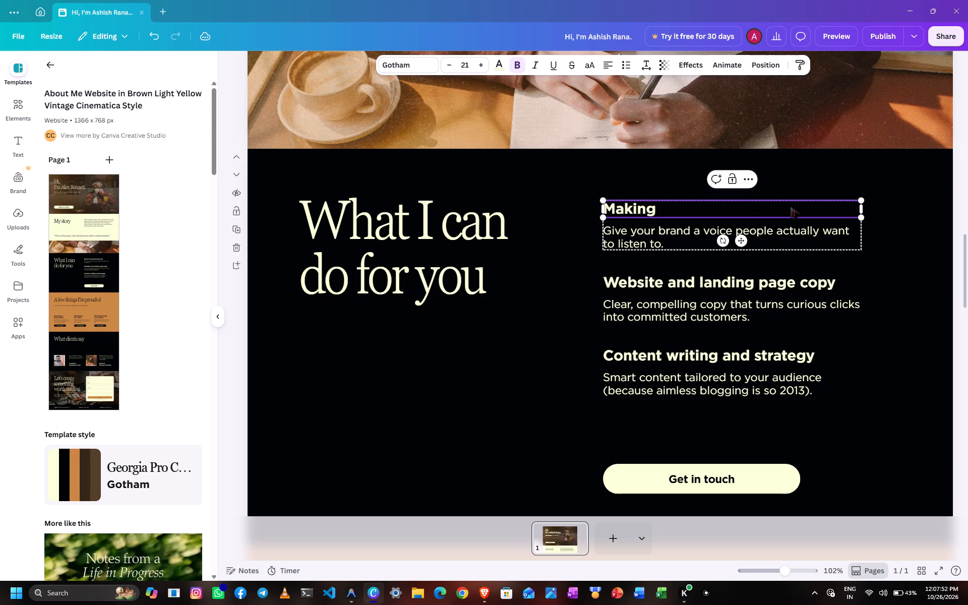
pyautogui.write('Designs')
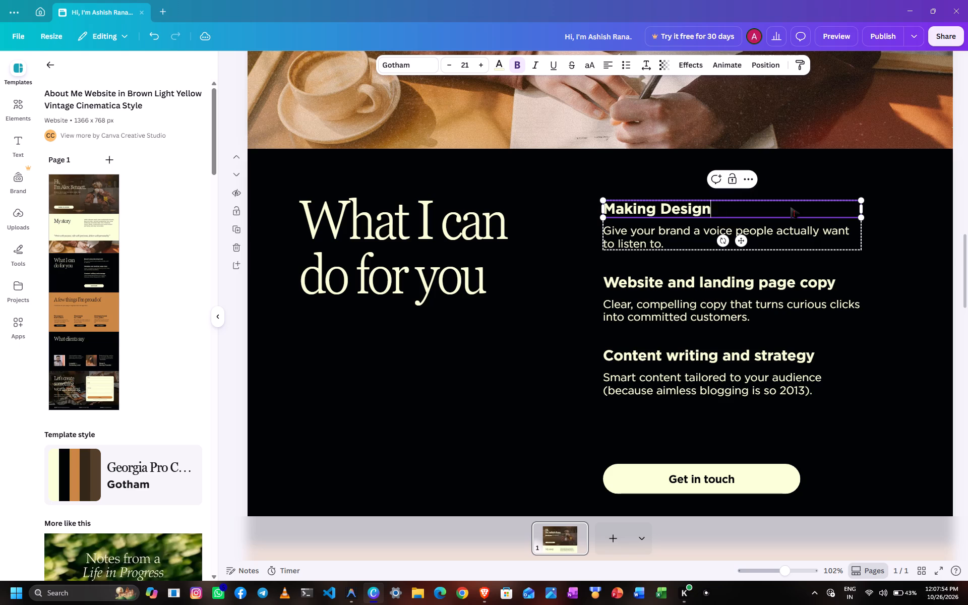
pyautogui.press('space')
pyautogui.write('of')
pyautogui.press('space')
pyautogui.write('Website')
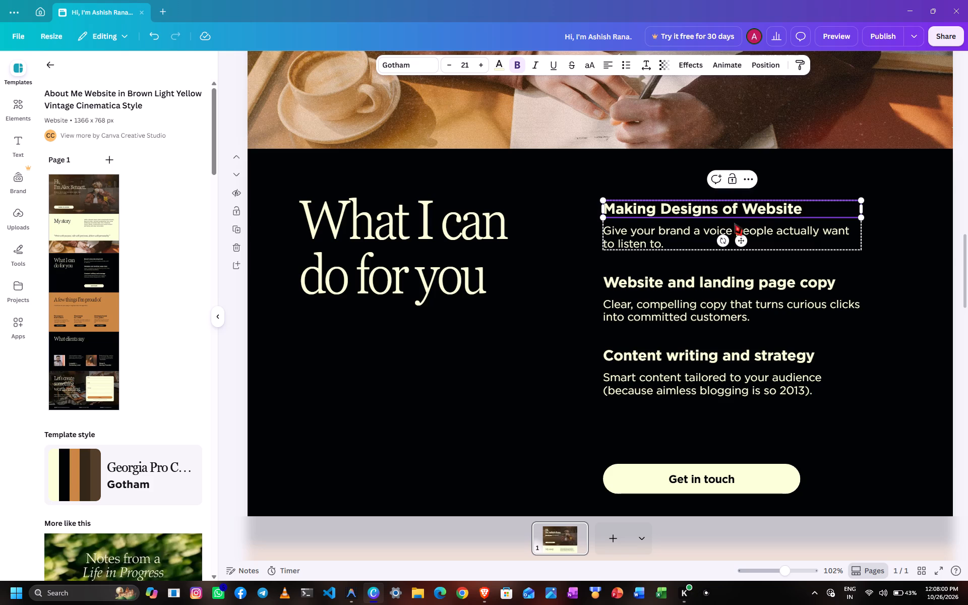
# Replace the description under "Making Designs of Website" with "I can make your angle to see different when you will see your website.".
pyautogui.click(659, 245)
pyautogui.click(659, 245)
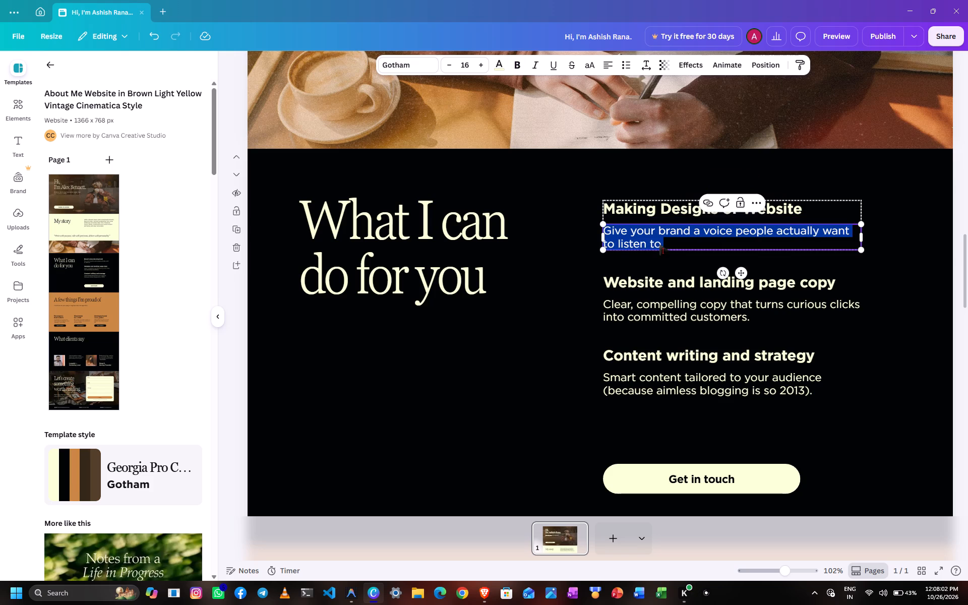
pyautogui.press('BackSpace')
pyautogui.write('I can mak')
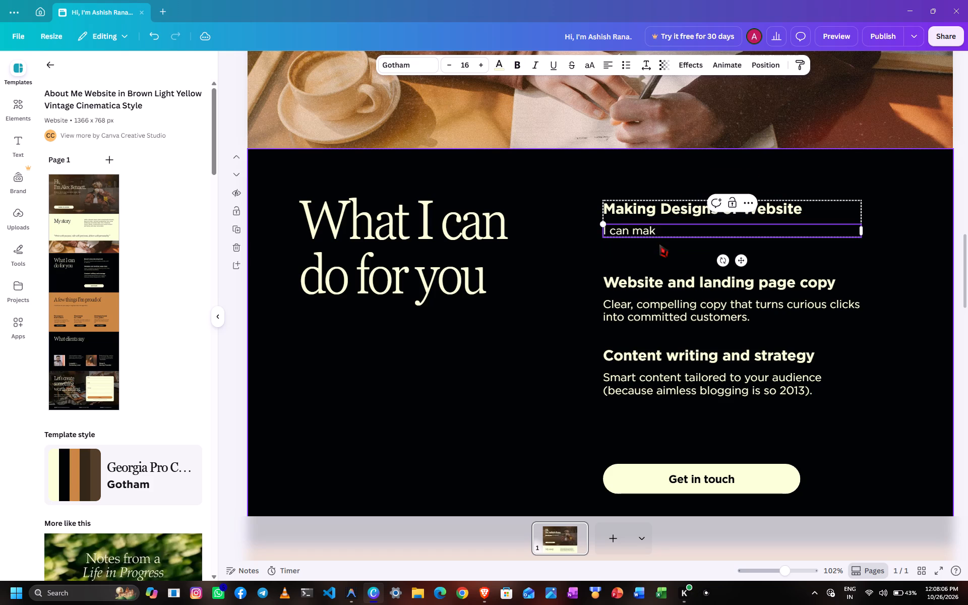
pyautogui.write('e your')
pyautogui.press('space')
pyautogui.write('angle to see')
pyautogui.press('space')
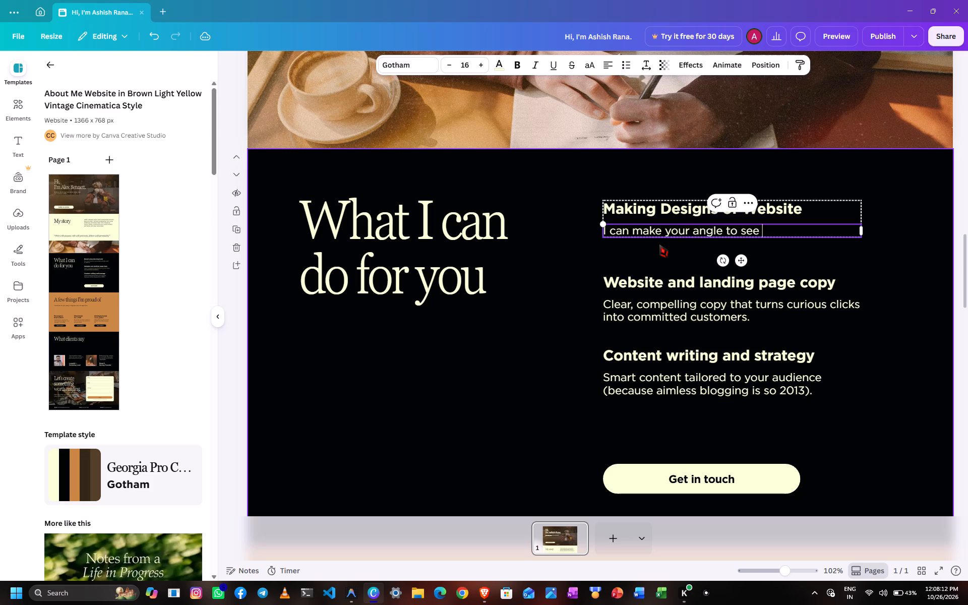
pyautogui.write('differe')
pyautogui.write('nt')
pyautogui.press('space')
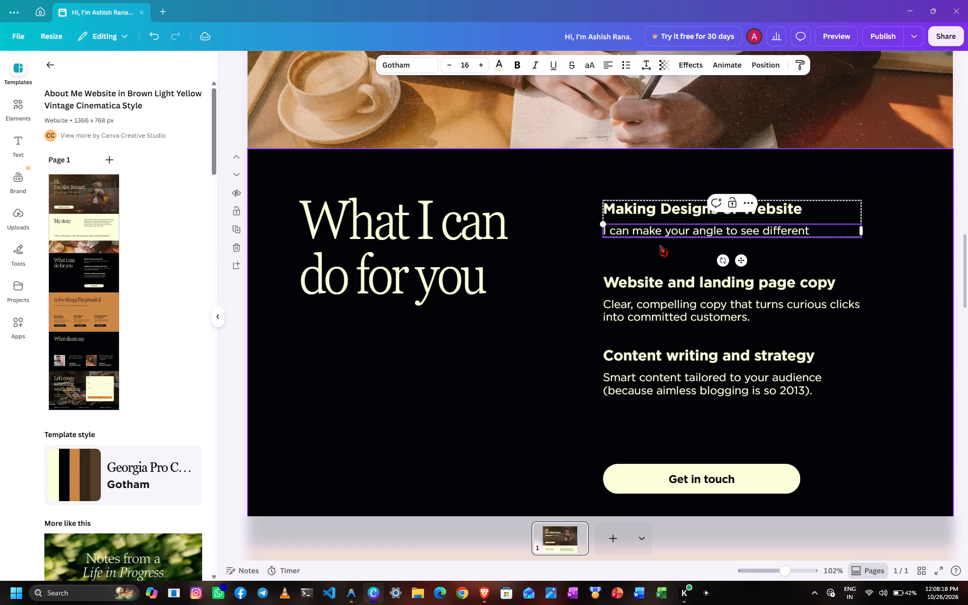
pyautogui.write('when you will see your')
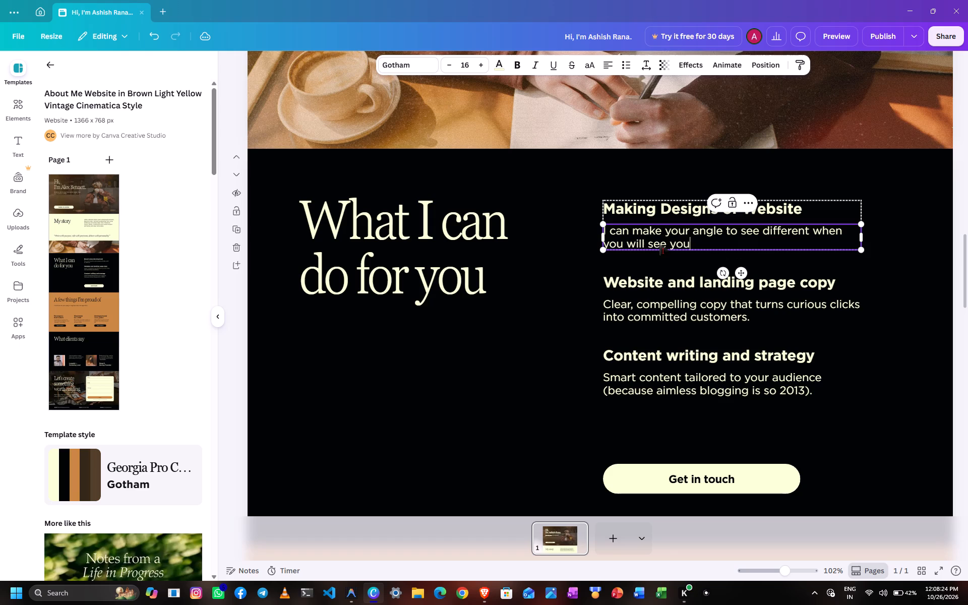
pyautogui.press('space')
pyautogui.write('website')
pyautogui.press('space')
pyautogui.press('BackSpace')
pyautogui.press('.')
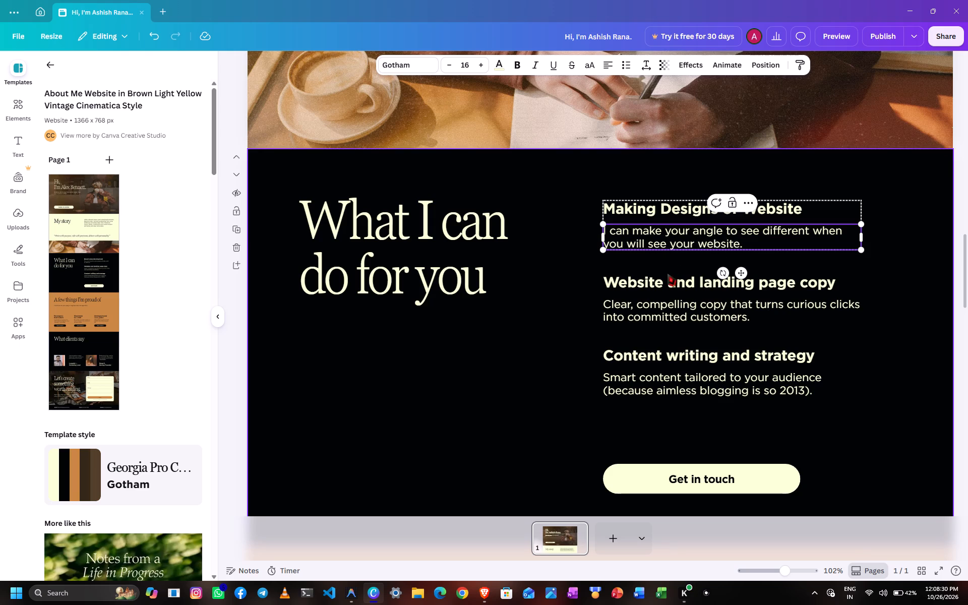
# Replace the "Website and landing page copy" heading with "Websites and landing Page".
pyautogui.click(662, 280)
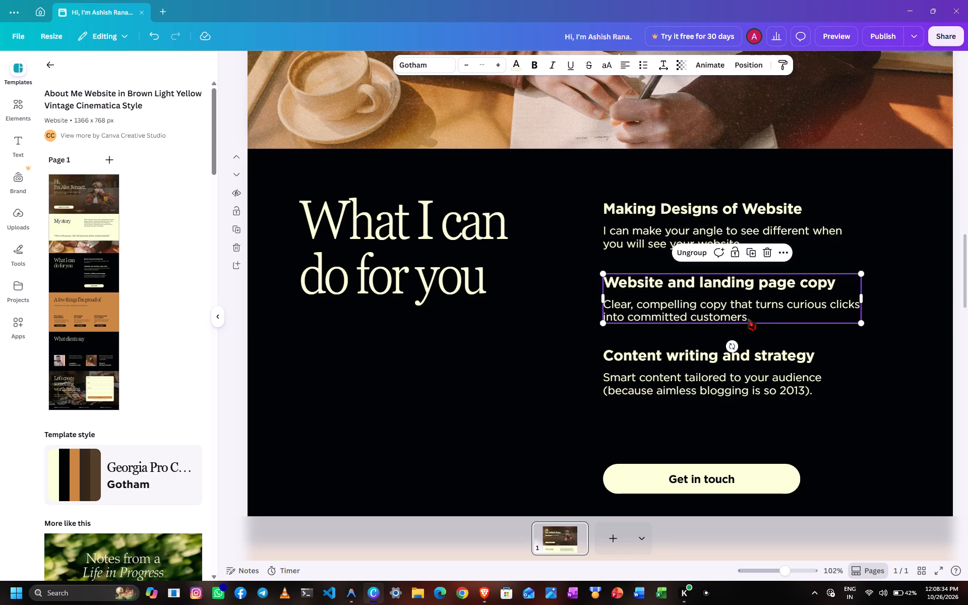
pyautogui.click(835, 287)
pyautogui.doubleClick(835, 287)
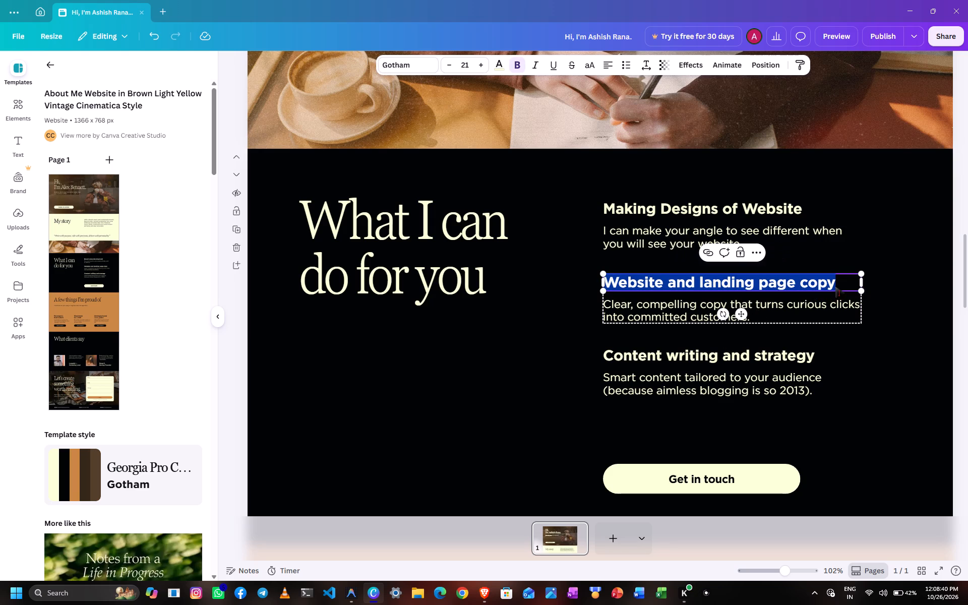
pyautogui.press('BackSpace')
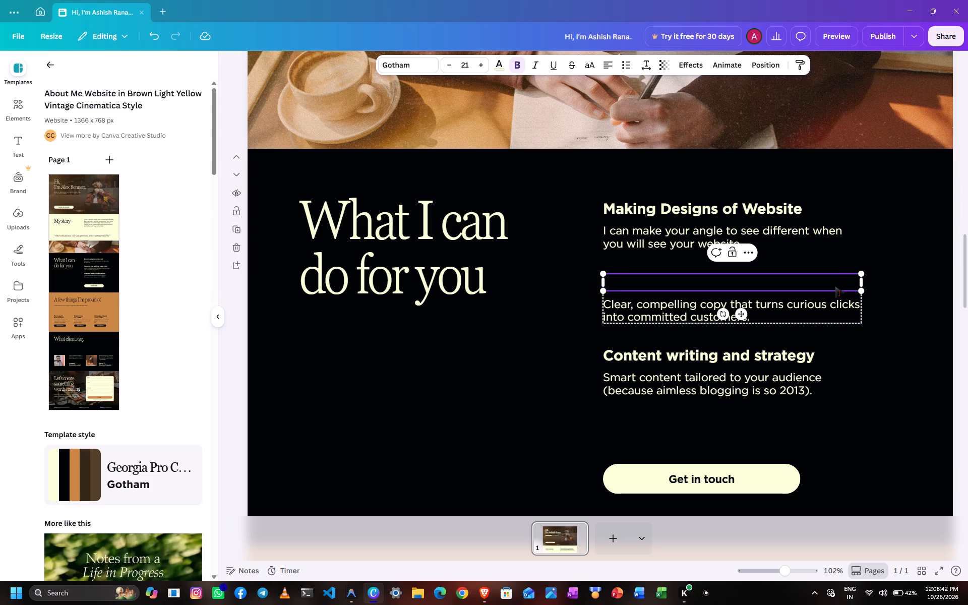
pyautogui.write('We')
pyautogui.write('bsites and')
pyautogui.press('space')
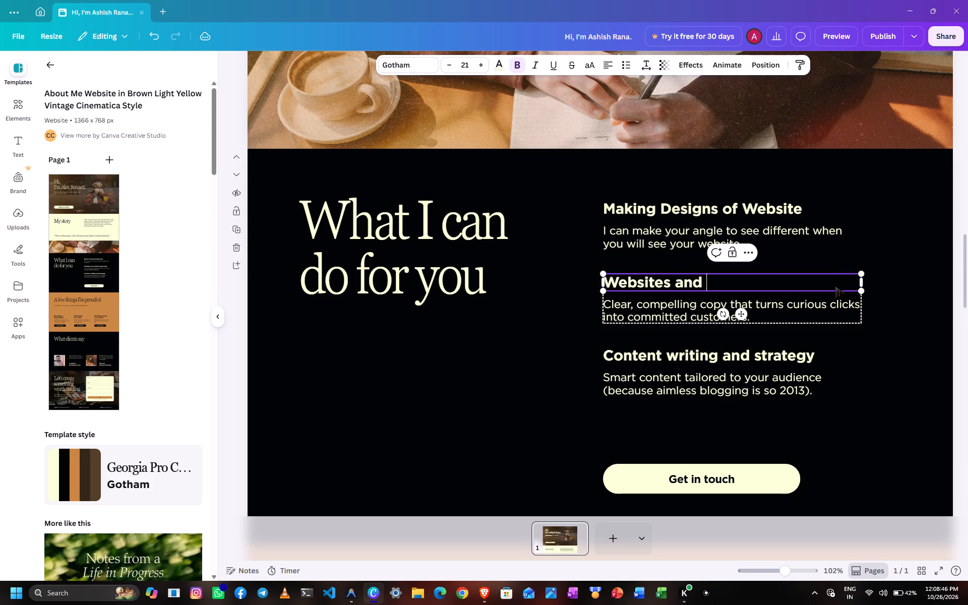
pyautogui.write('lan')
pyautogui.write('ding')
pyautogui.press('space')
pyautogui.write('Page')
# Replace the "Content writing and strategy" heading in the "What I can do for you" section with "A video Editor also when u need".
pyautogui.scroll(-2, 835, 287)
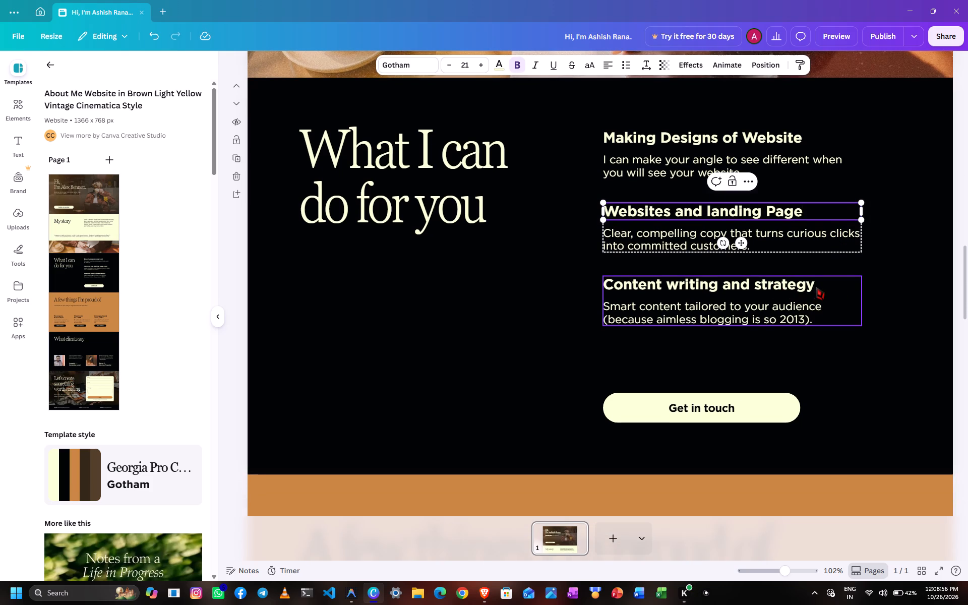
pyautogui.click(816, 287)
pyautogui.click(816, 287)
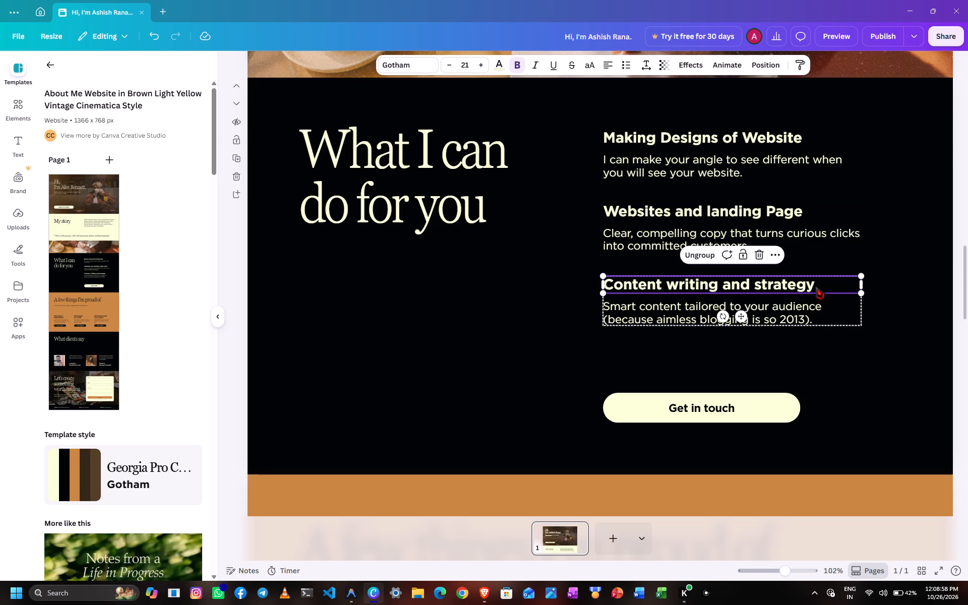
pyautogui.click(816, 287)
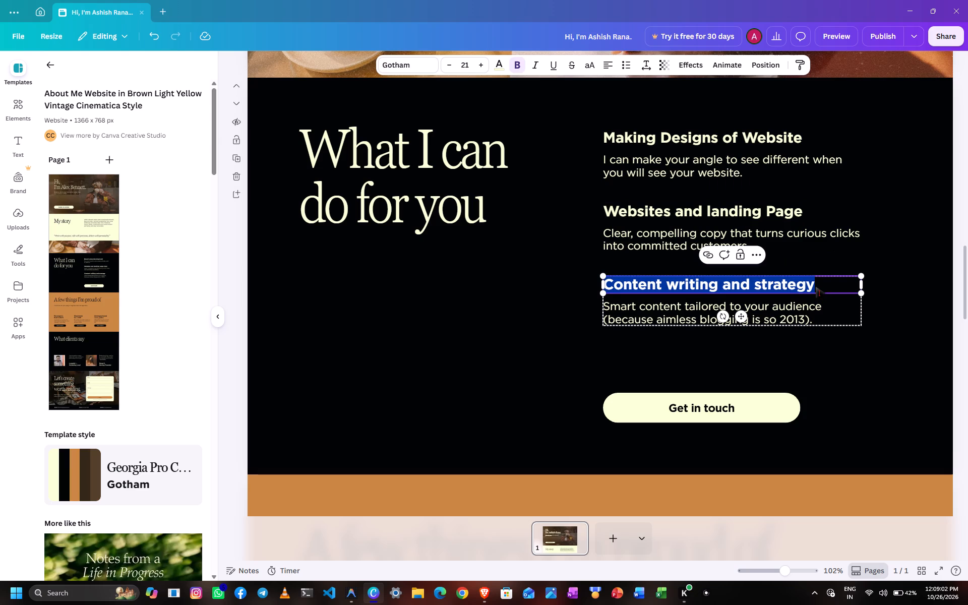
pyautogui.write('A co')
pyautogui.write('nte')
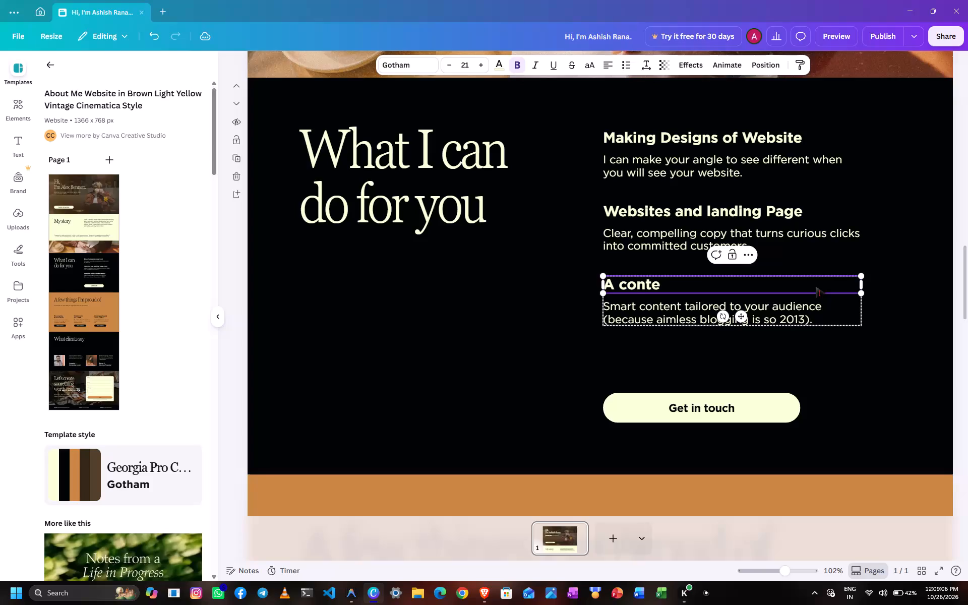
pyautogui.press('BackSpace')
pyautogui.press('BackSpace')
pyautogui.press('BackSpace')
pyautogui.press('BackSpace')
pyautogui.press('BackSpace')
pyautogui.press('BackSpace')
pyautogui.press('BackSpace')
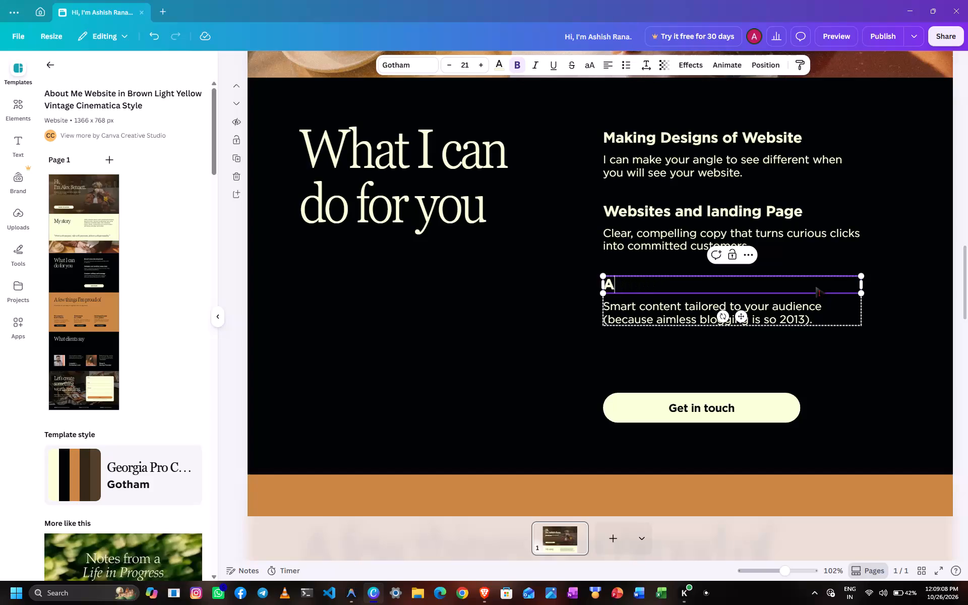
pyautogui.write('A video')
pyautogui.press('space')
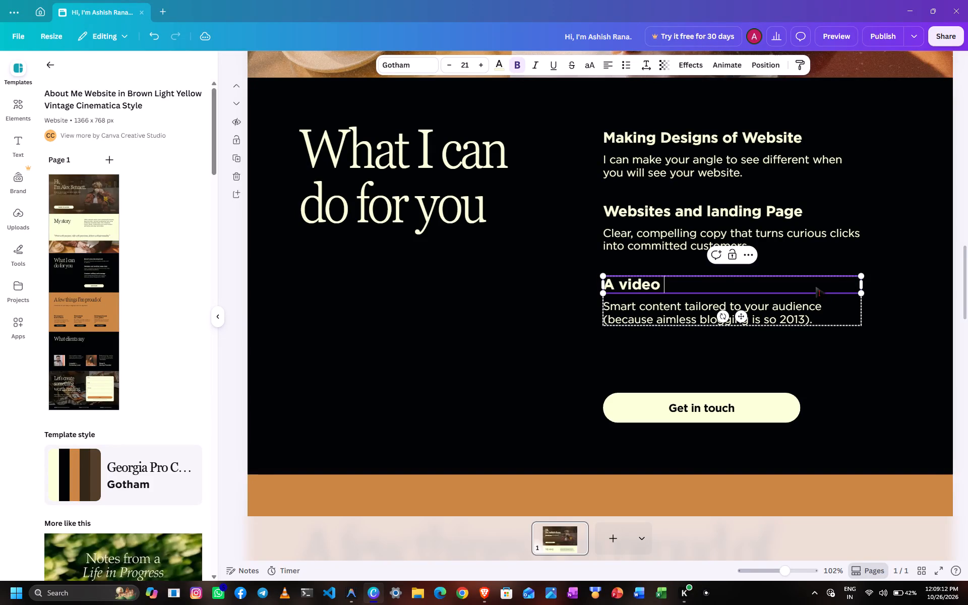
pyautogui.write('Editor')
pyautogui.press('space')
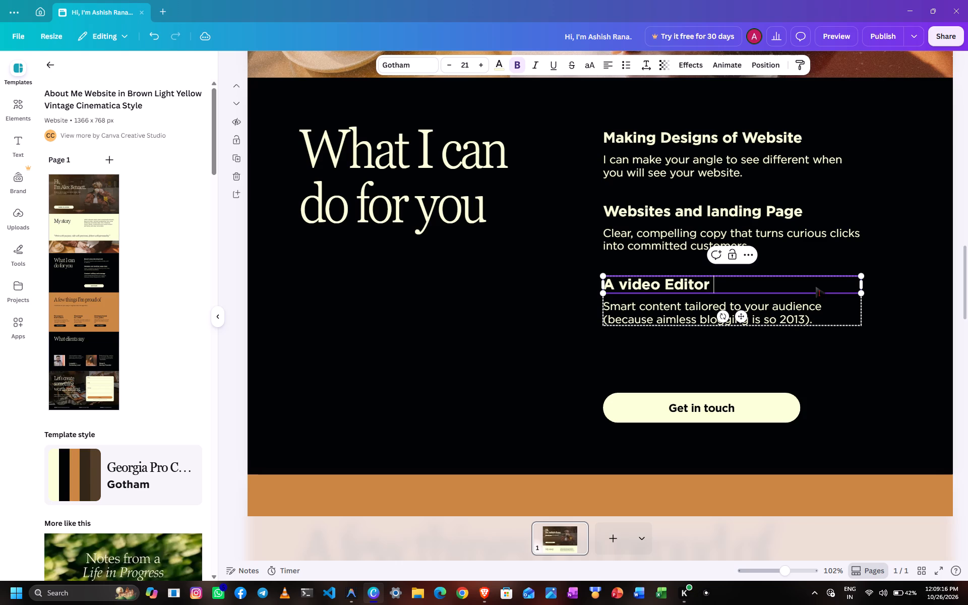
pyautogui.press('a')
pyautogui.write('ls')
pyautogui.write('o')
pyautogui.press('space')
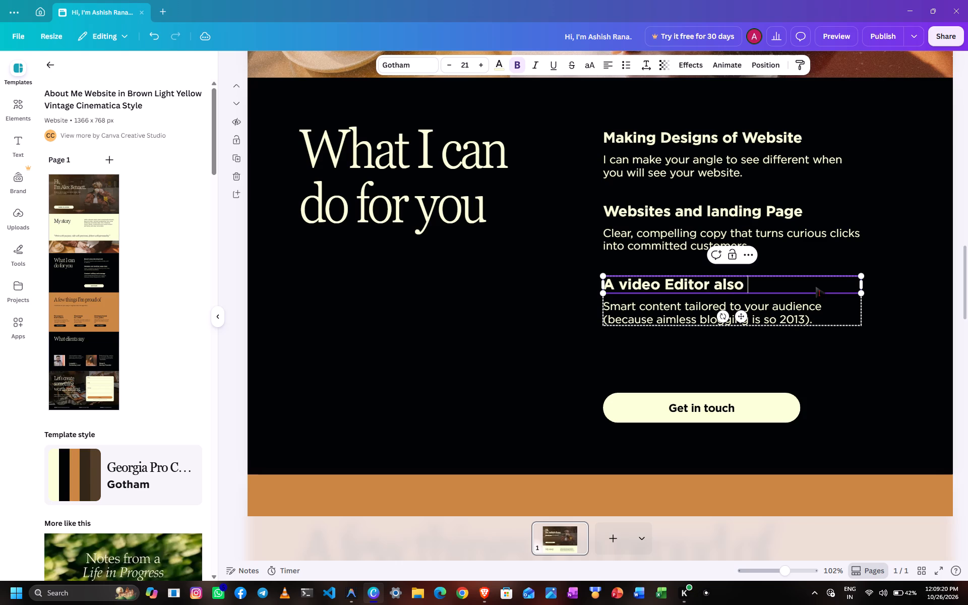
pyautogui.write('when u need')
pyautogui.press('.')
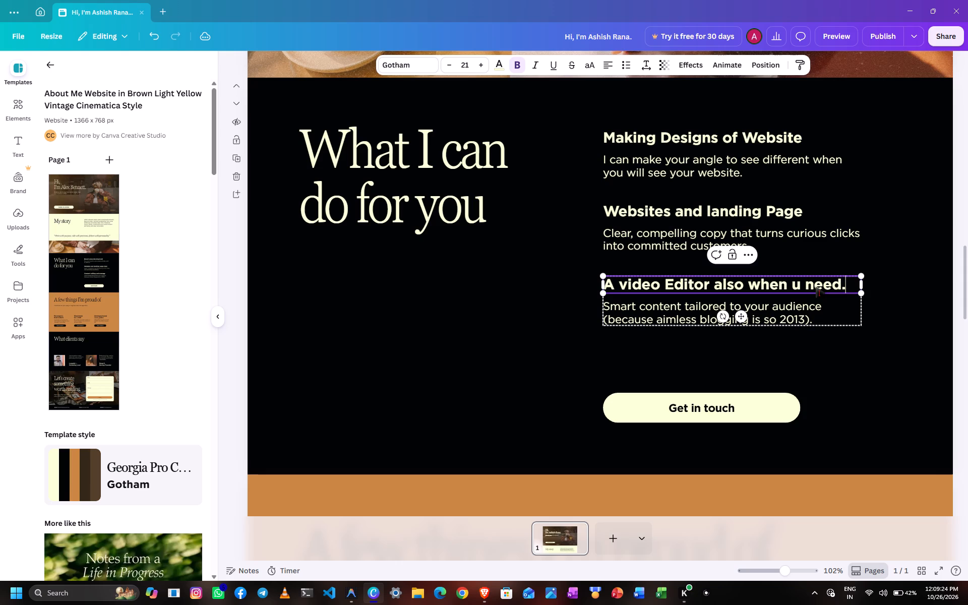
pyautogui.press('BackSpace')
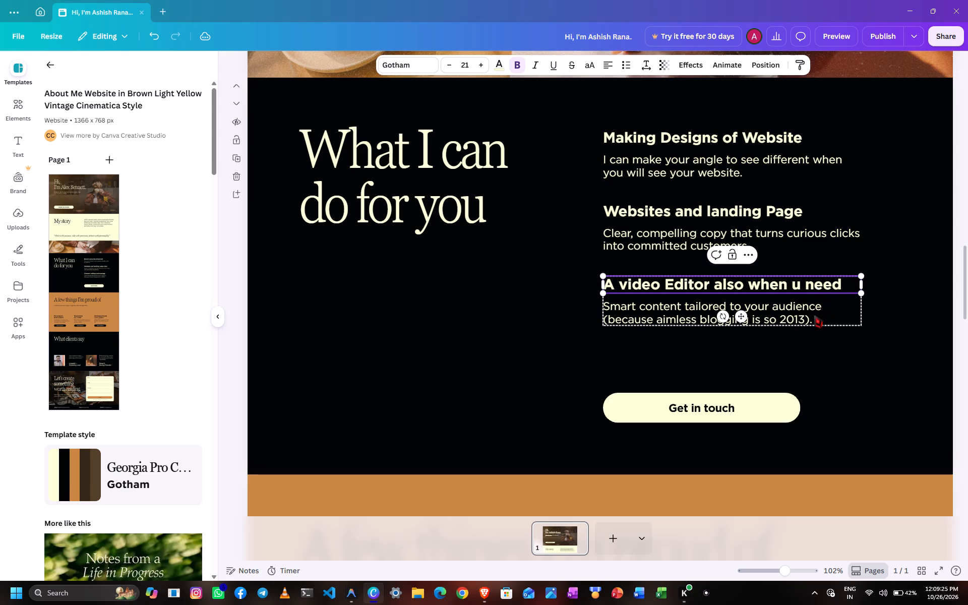
# Replace the description under "A video Editor also when u need" with "I'm editing videos from 2020".
pyautogui.click(811, 318)
pyautogui.click(811, 318)
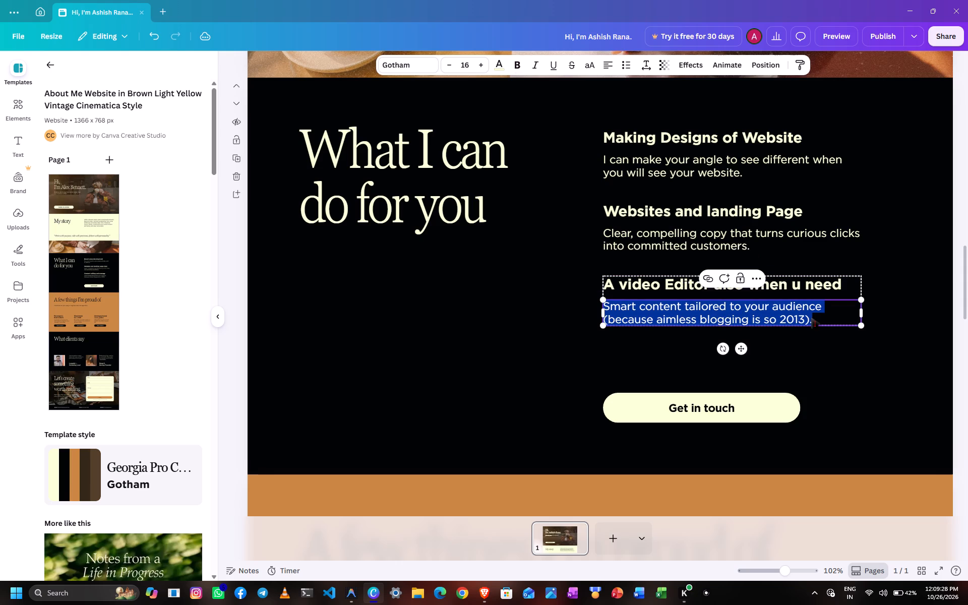
pyautogui.press('BackSpace')
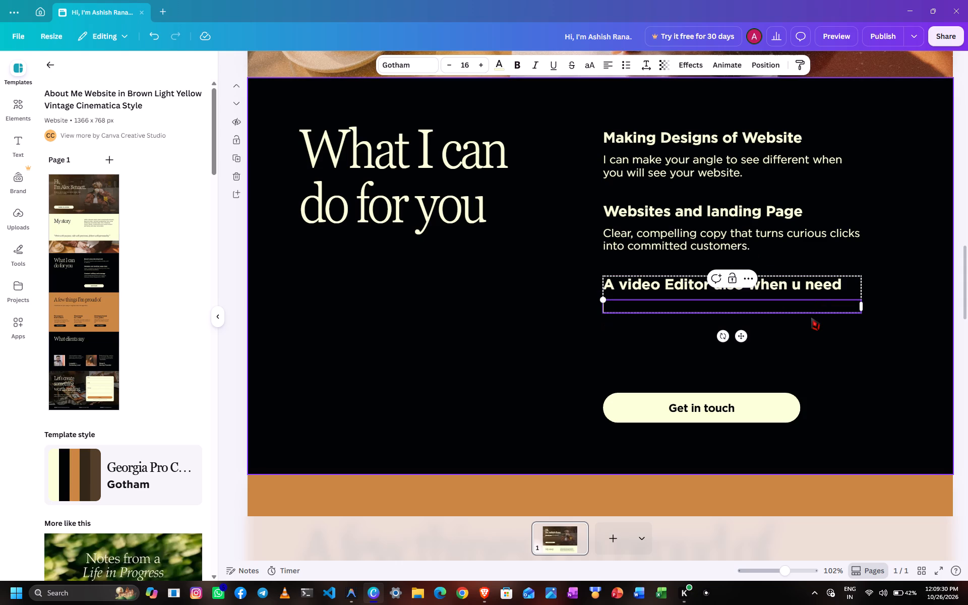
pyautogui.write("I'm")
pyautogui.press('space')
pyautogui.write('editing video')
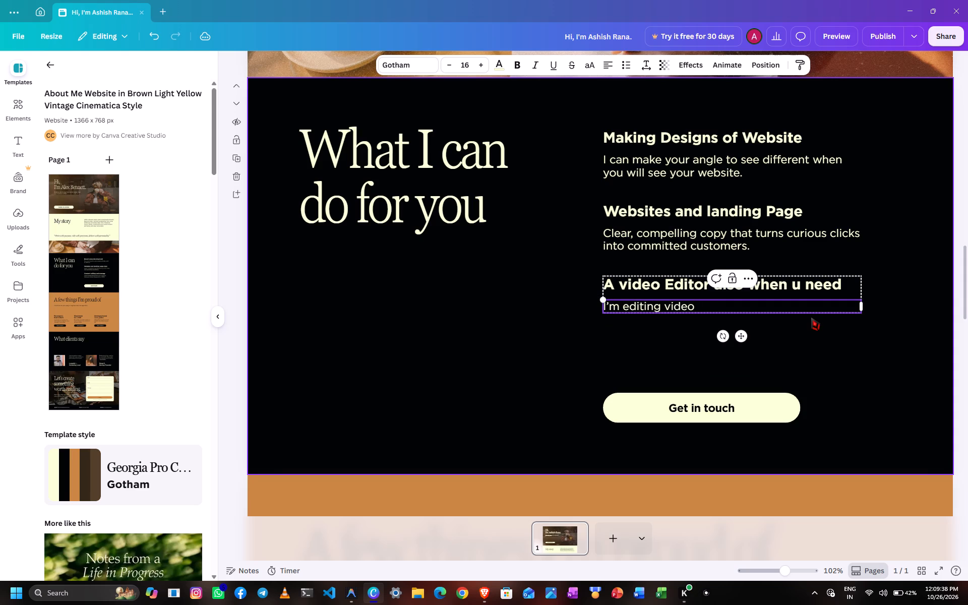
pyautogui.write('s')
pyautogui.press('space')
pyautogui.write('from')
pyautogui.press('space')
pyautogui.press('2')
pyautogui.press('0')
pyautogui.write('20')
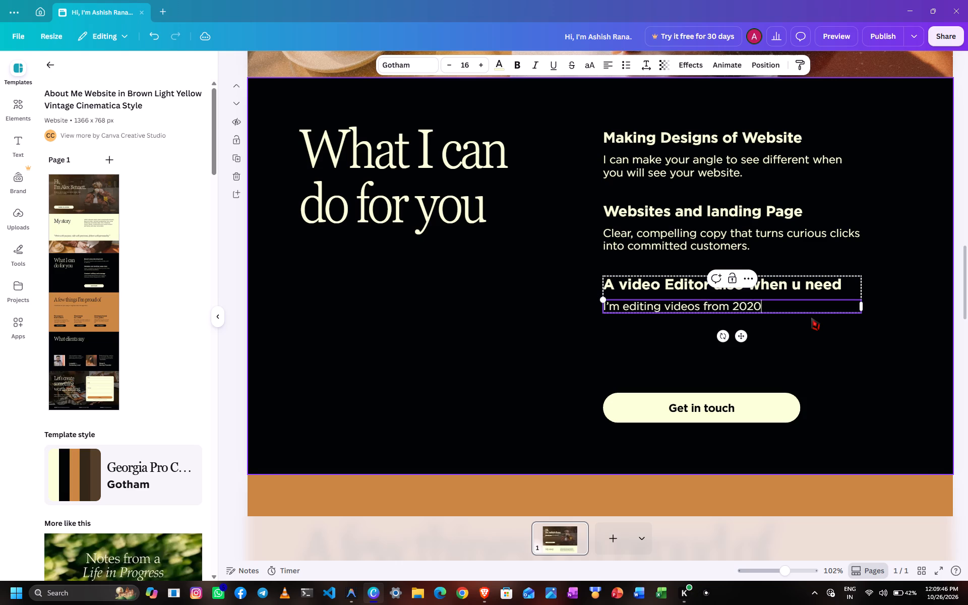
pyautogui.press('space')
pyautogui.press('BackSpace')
# Continue the video editor description with ". And it is my best part of my life that gain this skill.".
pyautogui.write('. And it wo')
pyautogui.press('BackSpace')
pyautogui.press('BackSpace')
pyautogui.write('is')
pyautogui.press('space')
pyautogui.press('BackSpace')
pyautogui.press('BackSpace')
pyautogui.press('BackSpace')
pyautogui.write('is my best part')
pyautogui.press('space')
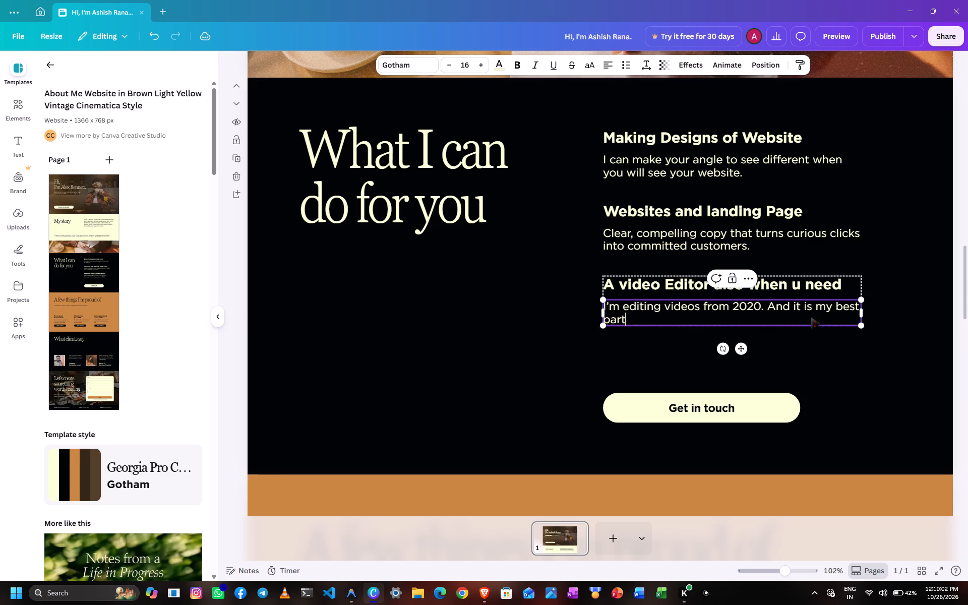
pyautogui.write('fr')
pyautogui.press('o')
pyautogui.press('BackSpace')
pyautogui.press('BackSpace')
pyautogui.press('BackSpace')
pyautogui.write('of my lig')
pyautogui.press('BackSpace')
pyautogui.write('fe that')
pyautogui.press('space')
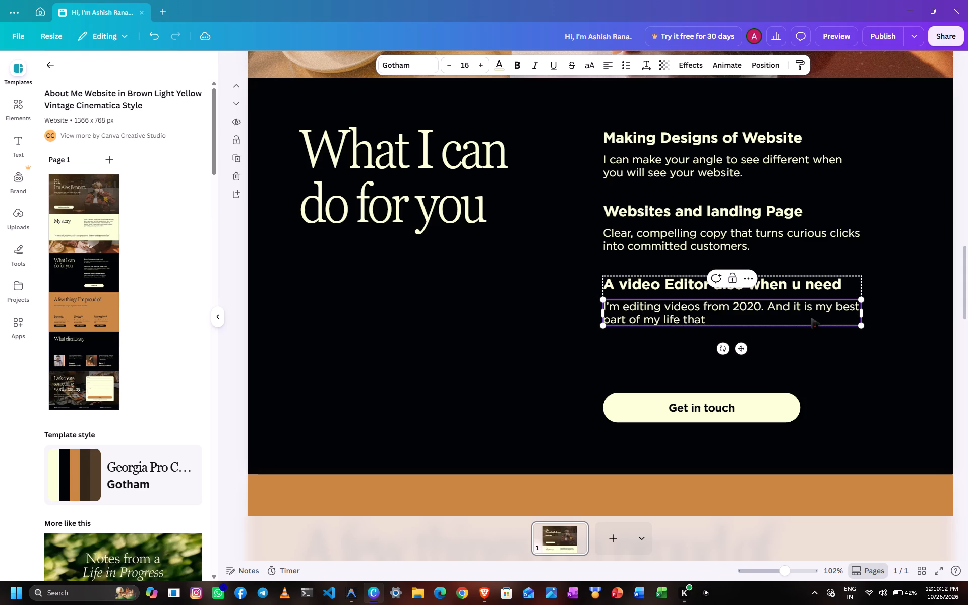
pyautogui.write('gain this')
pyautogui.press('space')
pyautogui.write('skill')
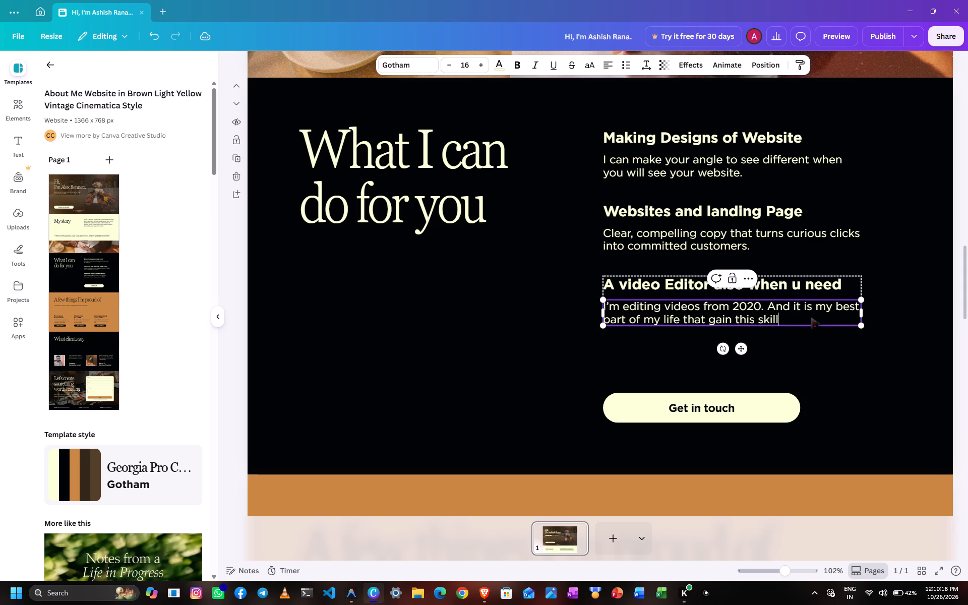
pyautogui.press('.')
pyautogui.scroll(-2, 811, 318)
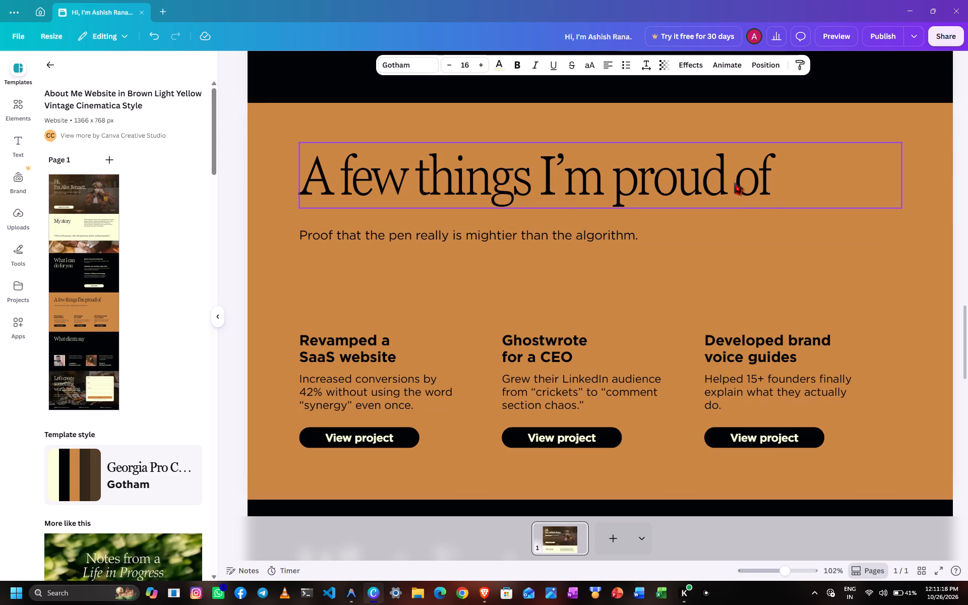
pyautogui.click(645, 231)
pyautogui.click(645, 231)
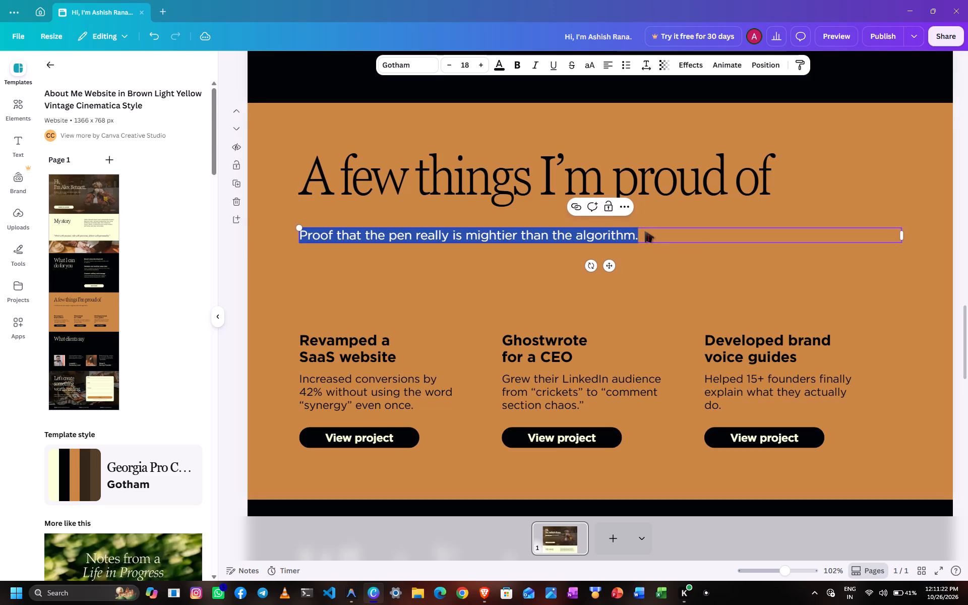
pyautogui.press('BackSpace')
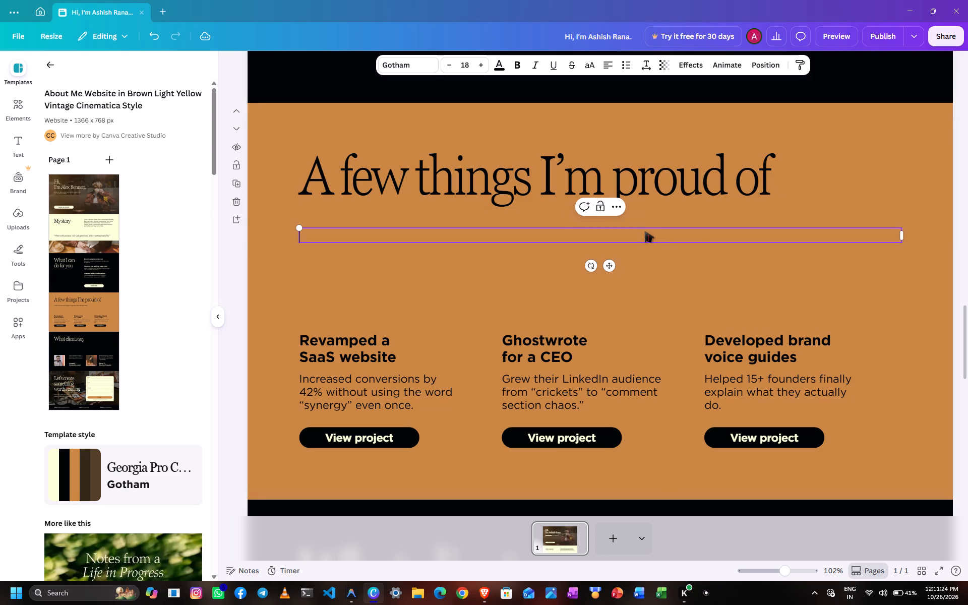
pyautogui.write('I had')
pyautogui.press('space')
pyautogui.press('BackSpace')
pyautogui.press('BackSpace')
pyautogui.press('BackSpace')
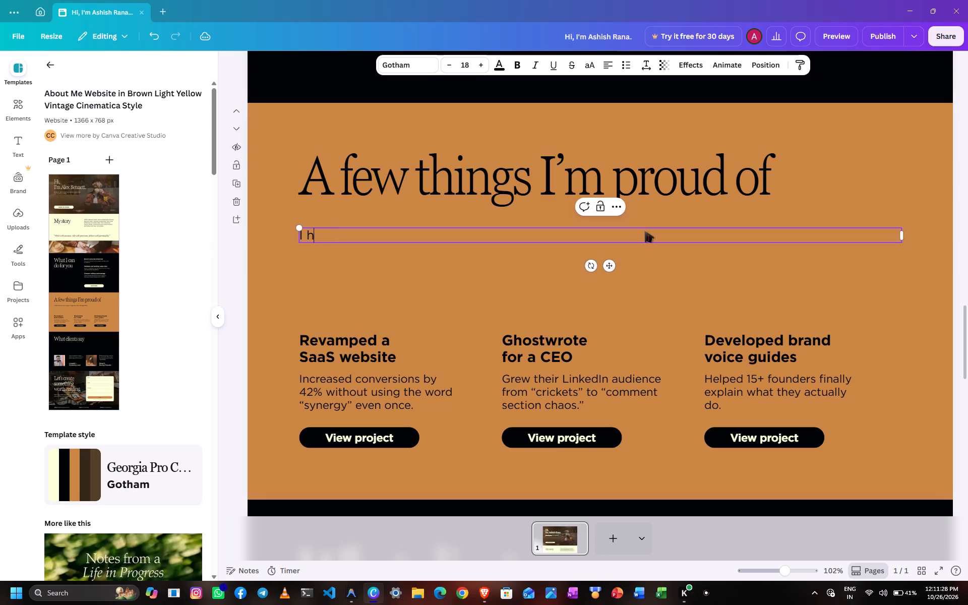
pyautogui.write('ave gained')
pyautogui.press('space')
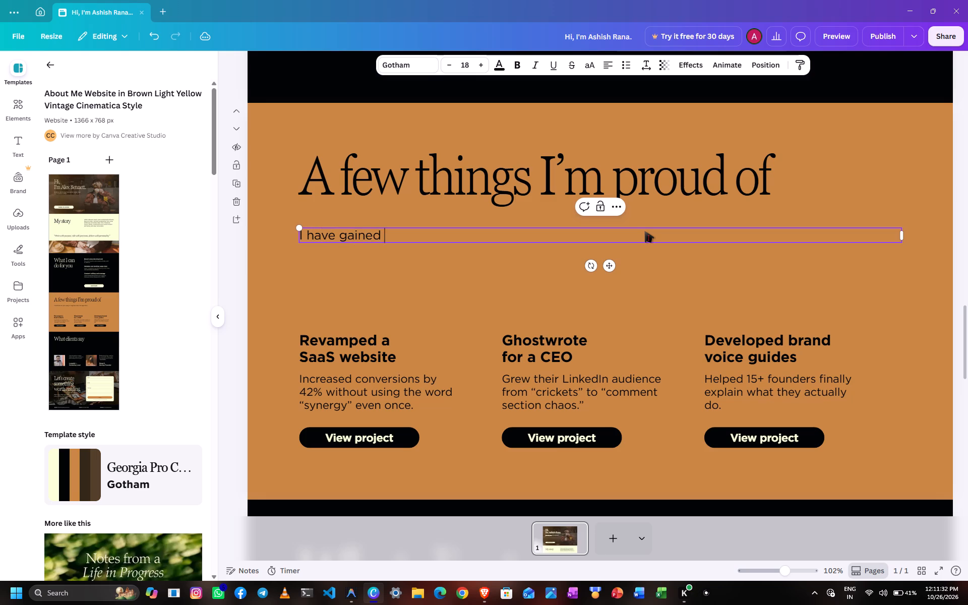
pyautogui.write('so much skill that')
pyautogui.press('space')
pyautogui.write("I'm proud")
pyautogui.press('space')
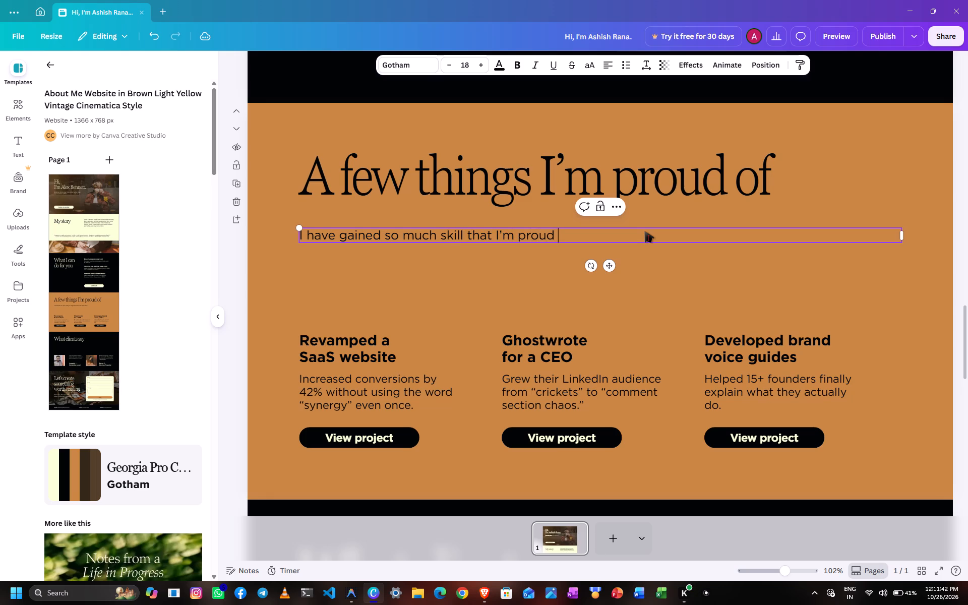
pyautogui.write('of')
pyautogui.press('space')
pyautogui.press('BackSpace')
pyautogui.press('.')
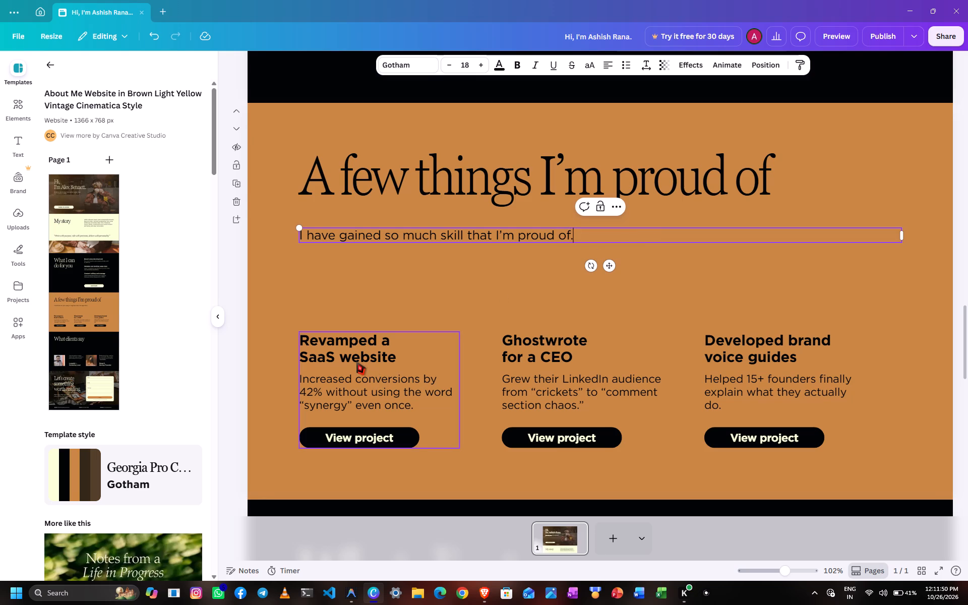
# Replace the "Revamped a SaaS website" project heading with "Revamped" and "Saas Websites" on two lines.
pyautogui.click(391, 353)
pyautogui.click(391, 353)
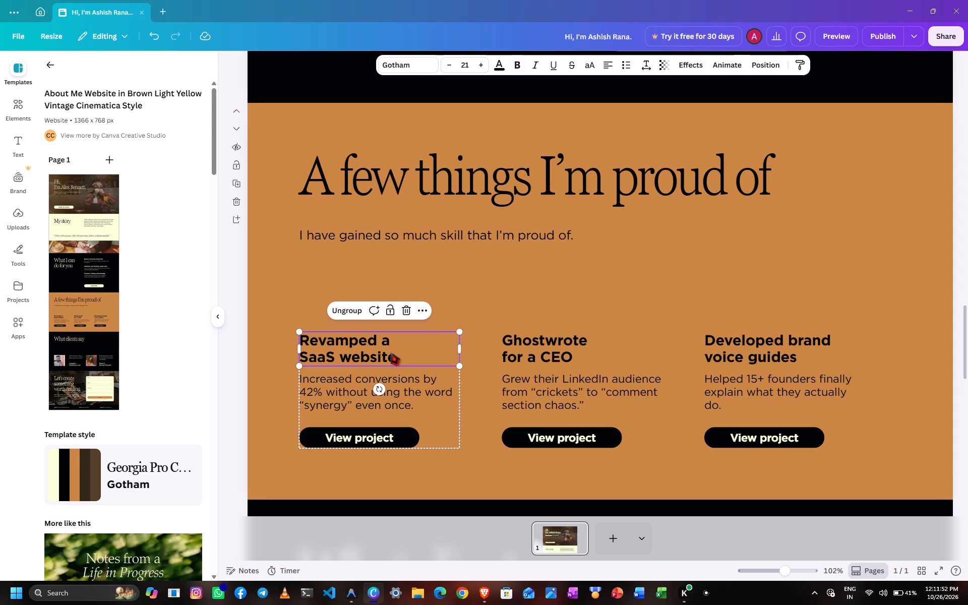
pyautogui.click(391, 353)
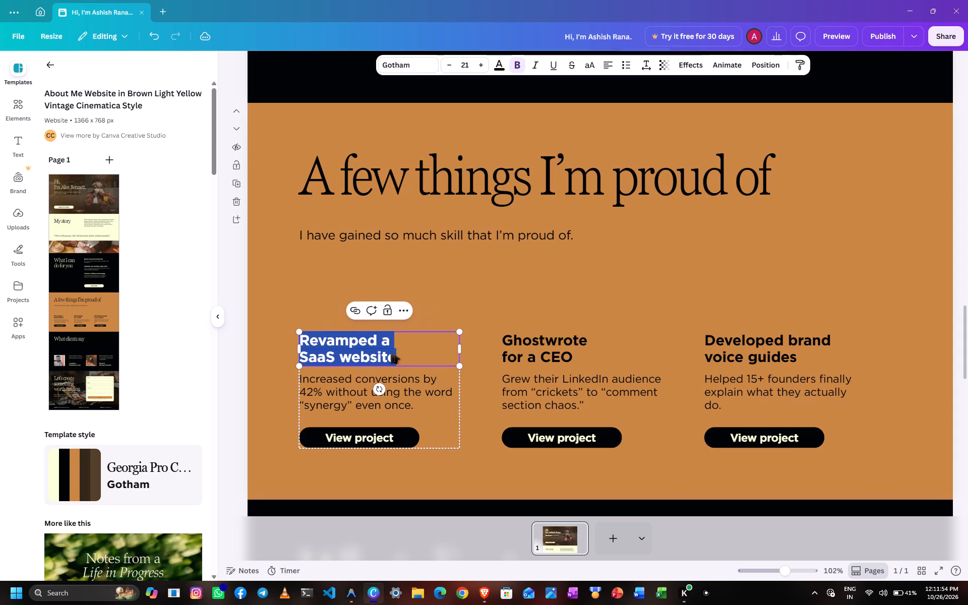
pyautogui.press('BackSpace')
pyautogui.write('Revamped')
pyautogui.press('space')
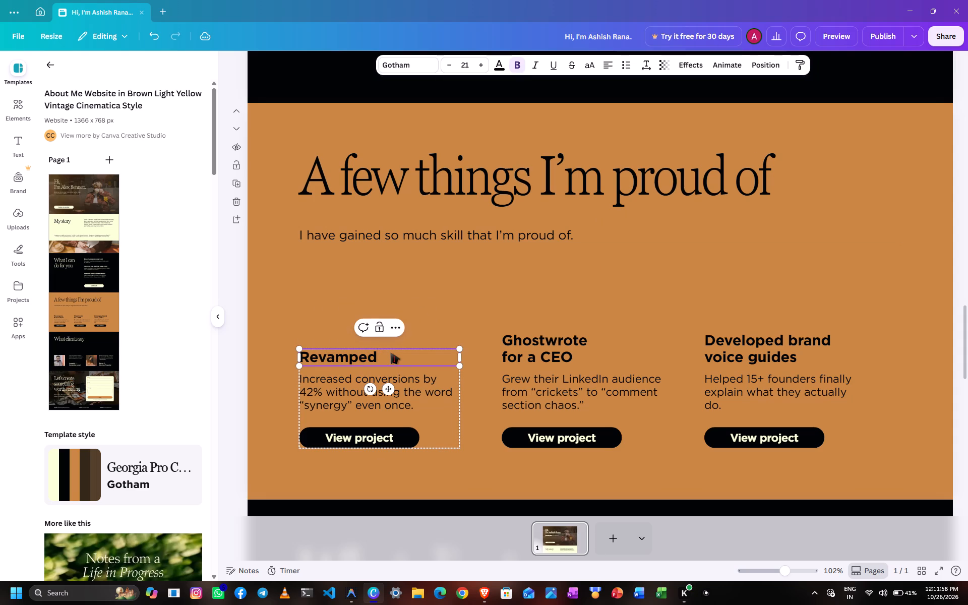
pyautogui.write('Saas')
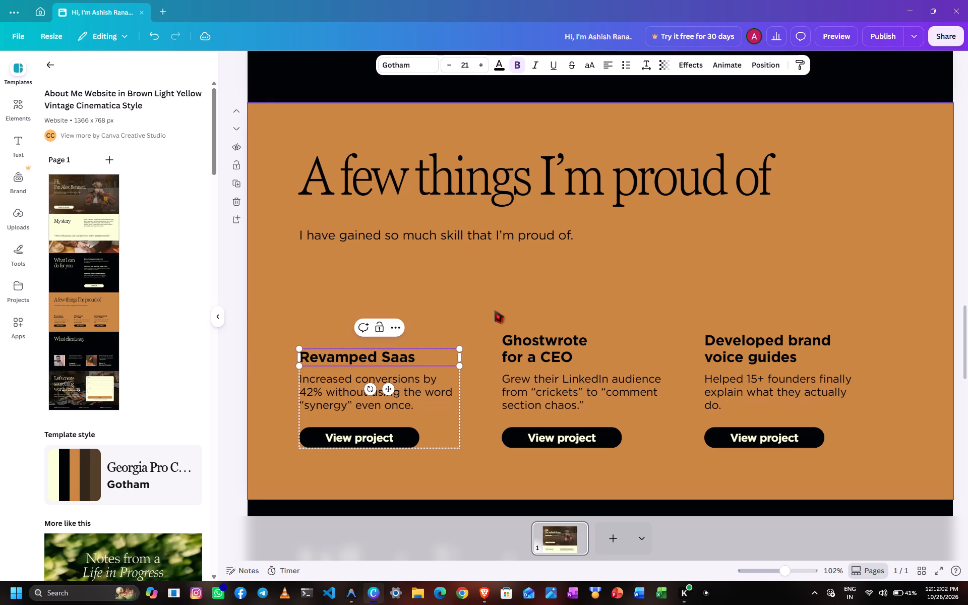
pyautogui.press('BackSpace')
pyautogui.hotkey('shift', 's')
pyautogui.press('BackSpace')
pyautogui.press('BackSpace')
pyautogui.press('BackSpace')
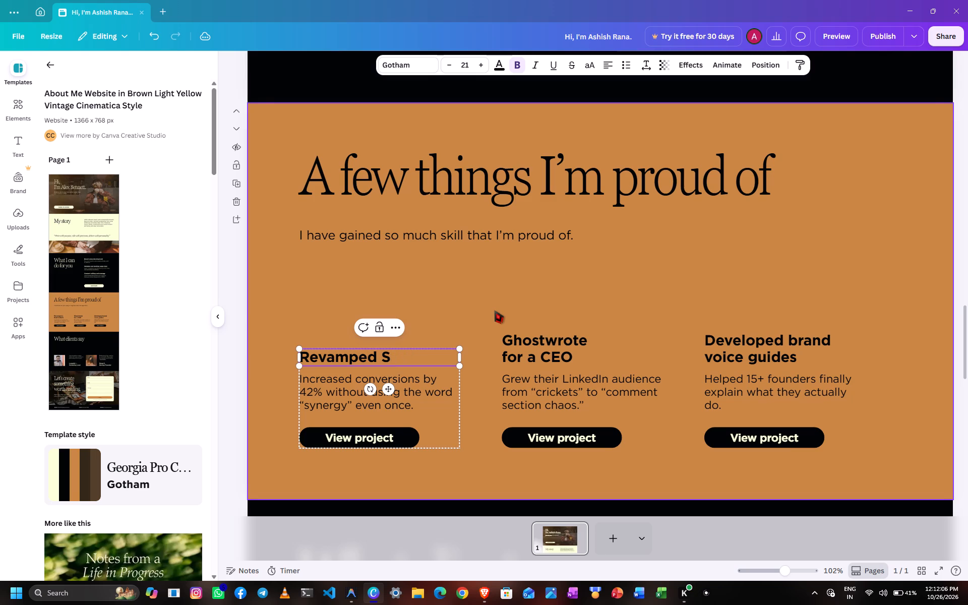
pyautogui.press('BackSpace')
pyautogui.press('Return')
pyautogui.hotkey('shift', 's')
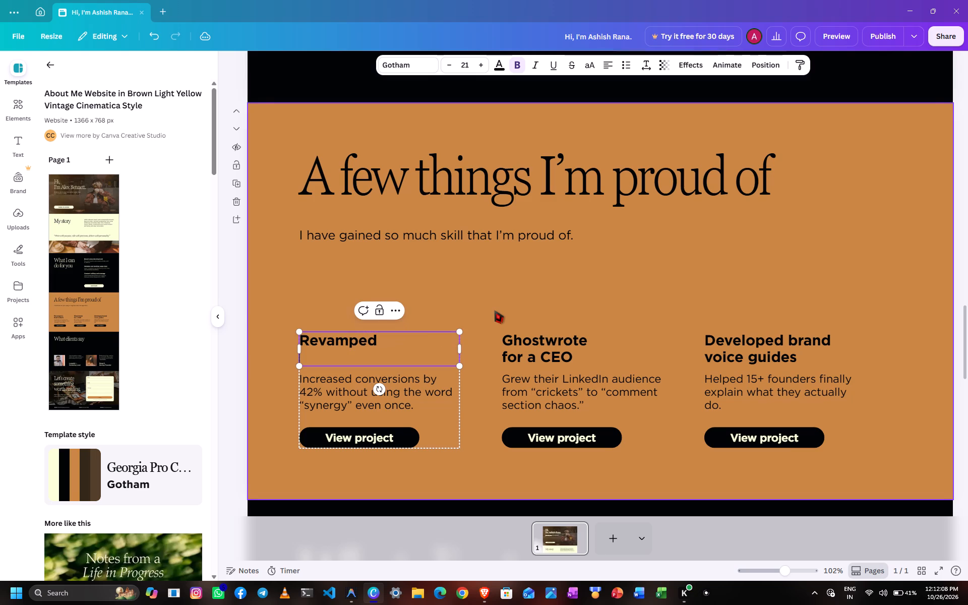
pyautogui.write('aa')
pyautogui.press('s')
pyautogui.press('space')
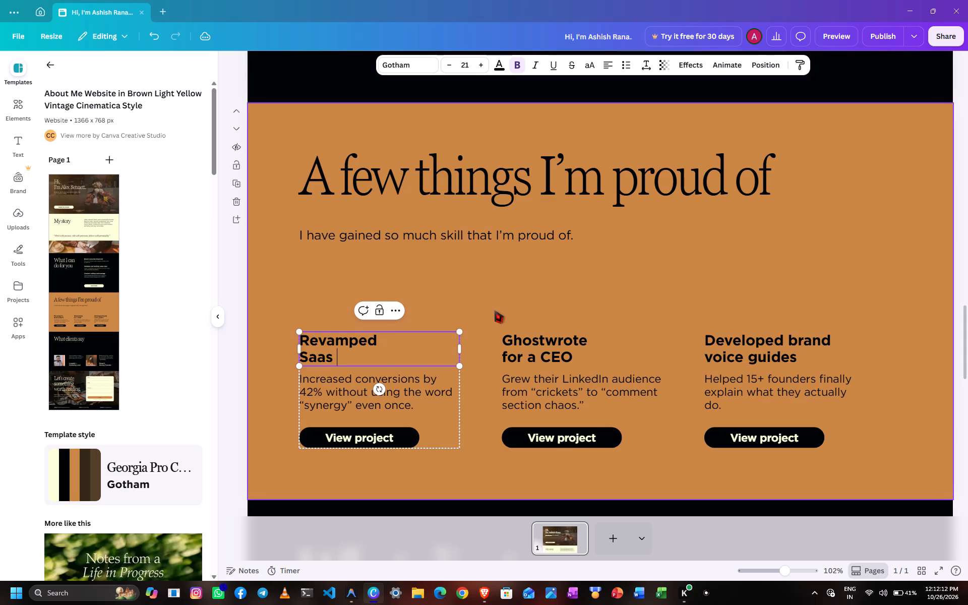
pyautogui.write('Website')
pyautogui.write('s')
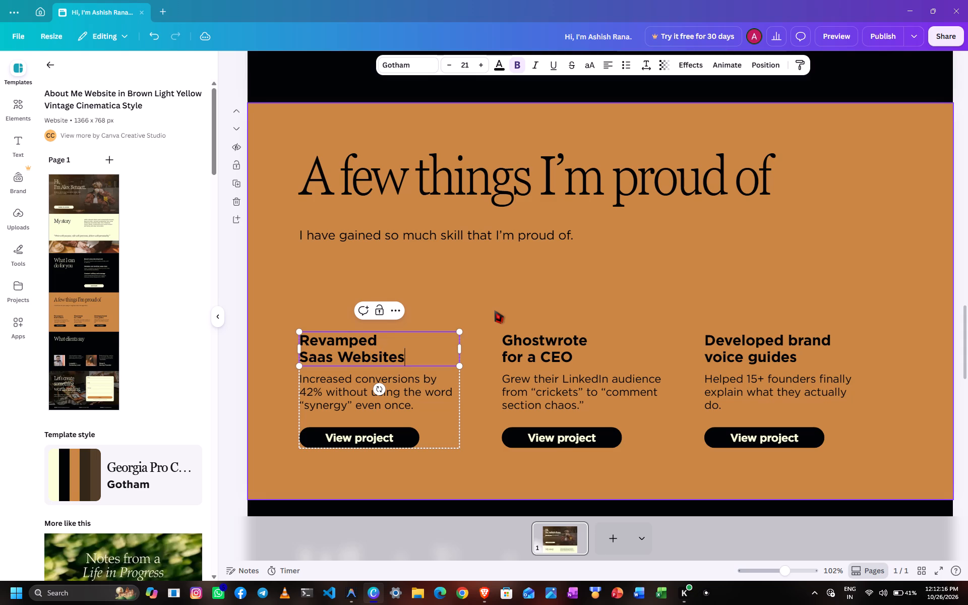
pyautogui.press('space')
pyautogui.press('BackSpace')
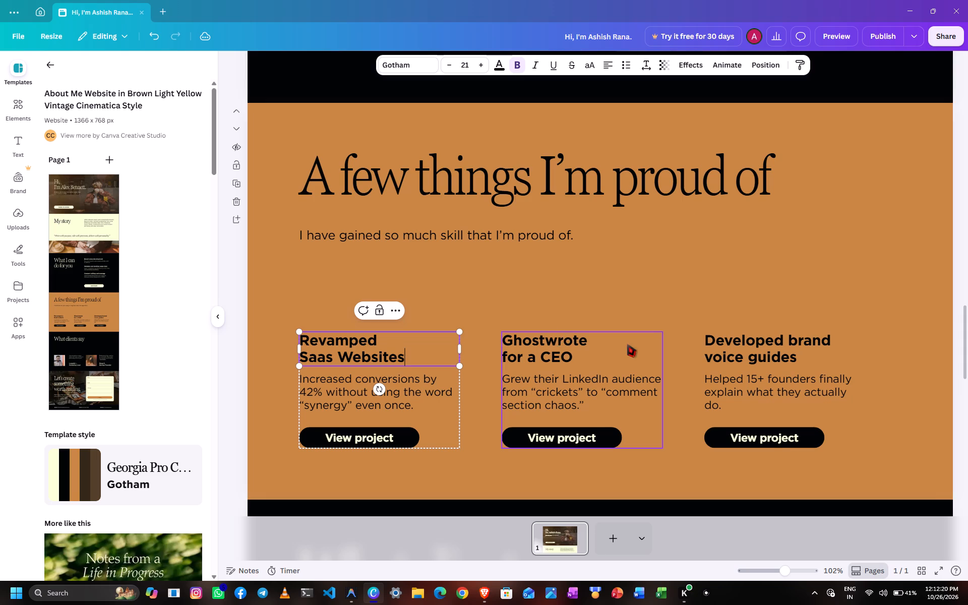
# Replace the first "What clients say" testimonial with "Alex you're doing amazing" and, on a new line, "the website you built for me is literally outstanding.".
pyautogui.scroll(-4, 663, 334)
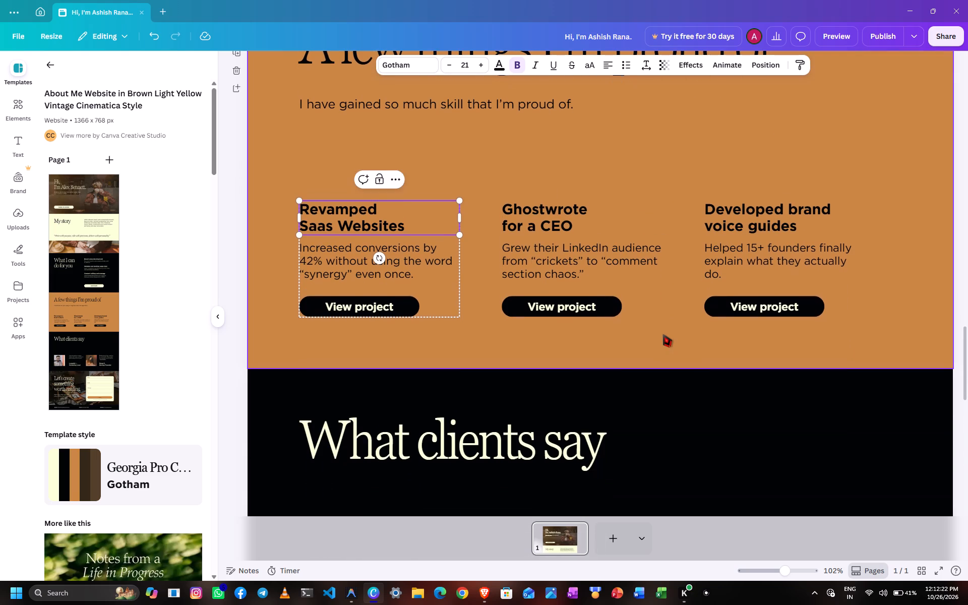
pyautogui.scroll(-7, 663, 334)
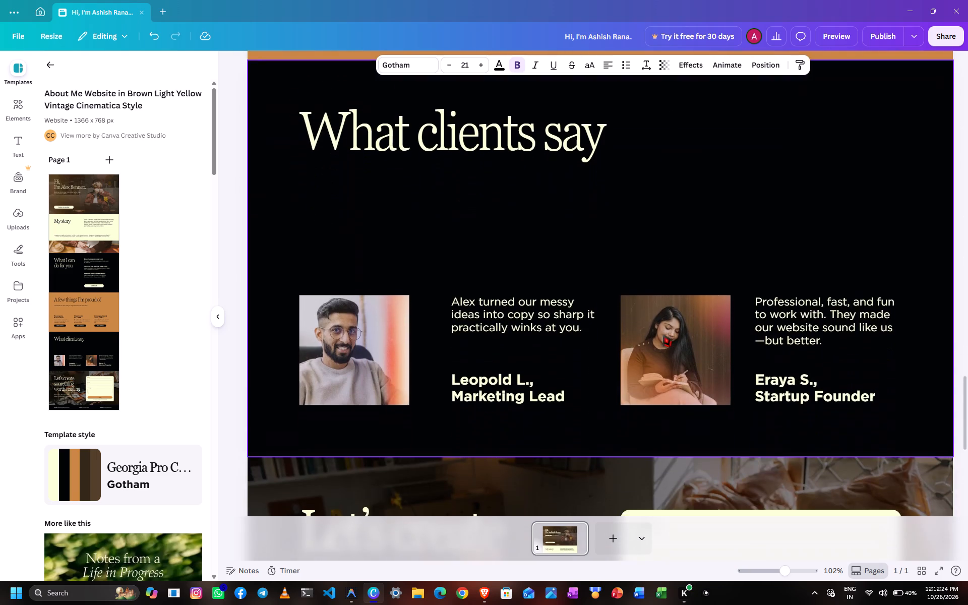
pyautogui.scroll(-1, 663, 334)
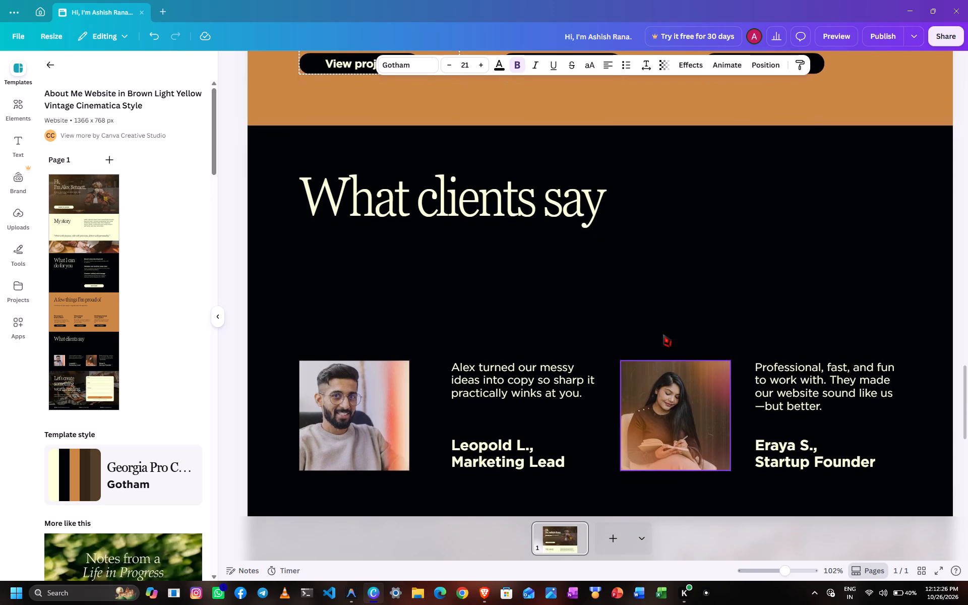
pyautogui.scroll(-2, 663, 334)
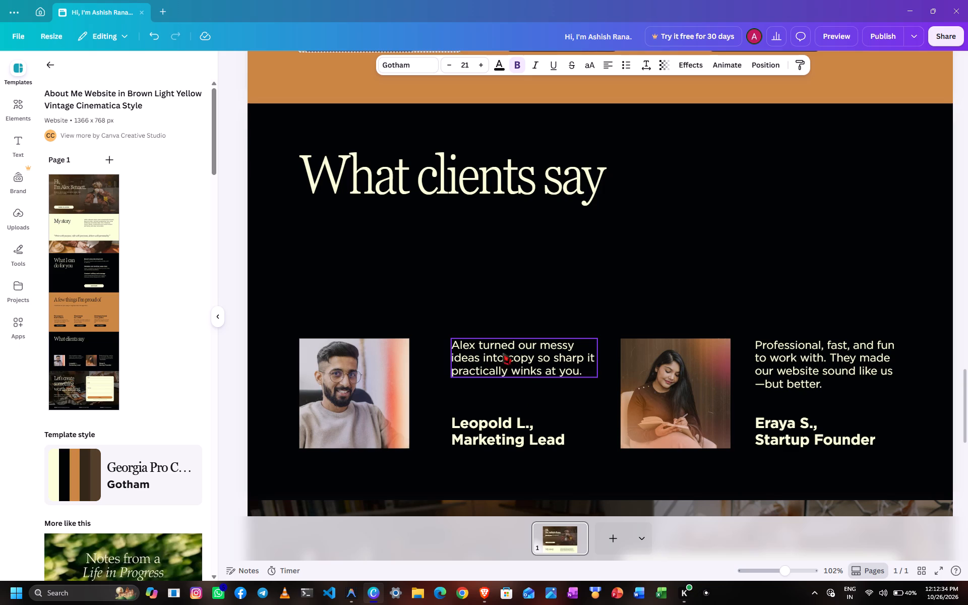
pyautogui.click(579, 370)
pyautogui.click(579, 370)
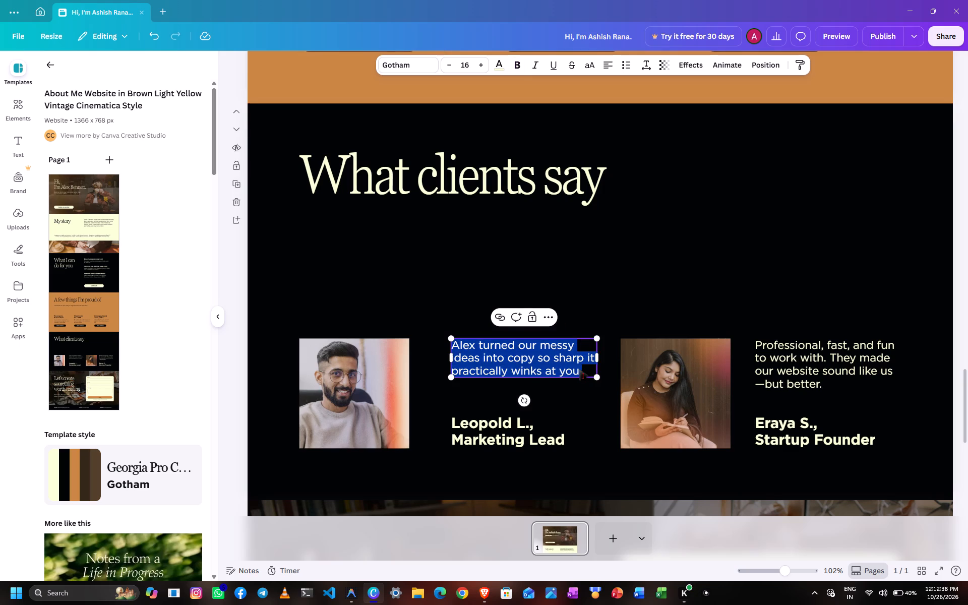
pyautogui.press('BackSpace')
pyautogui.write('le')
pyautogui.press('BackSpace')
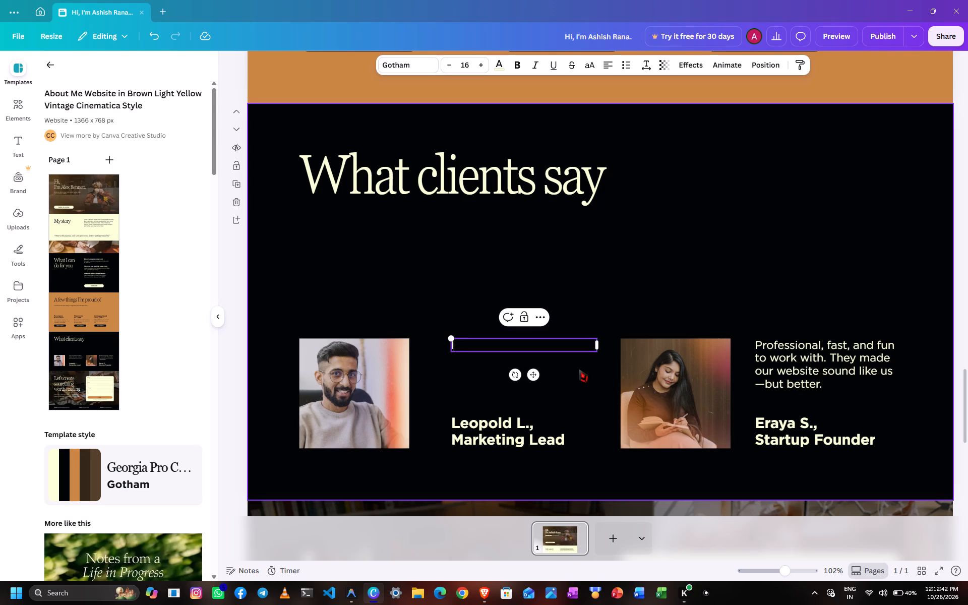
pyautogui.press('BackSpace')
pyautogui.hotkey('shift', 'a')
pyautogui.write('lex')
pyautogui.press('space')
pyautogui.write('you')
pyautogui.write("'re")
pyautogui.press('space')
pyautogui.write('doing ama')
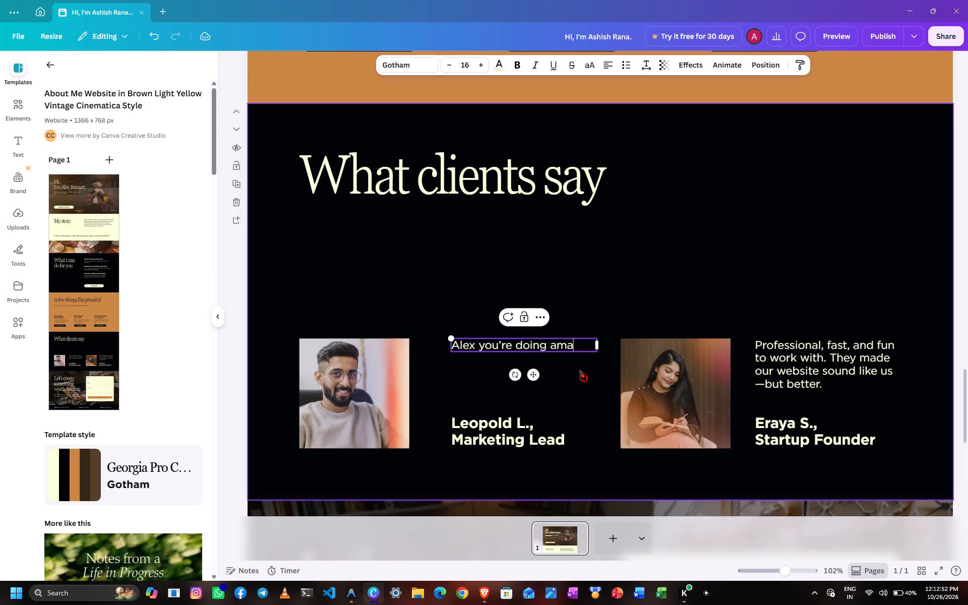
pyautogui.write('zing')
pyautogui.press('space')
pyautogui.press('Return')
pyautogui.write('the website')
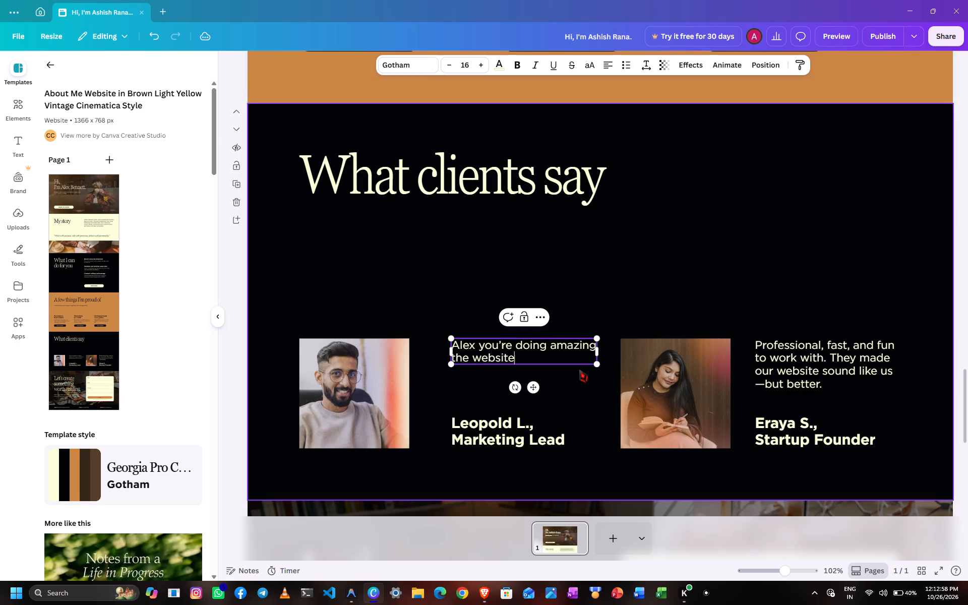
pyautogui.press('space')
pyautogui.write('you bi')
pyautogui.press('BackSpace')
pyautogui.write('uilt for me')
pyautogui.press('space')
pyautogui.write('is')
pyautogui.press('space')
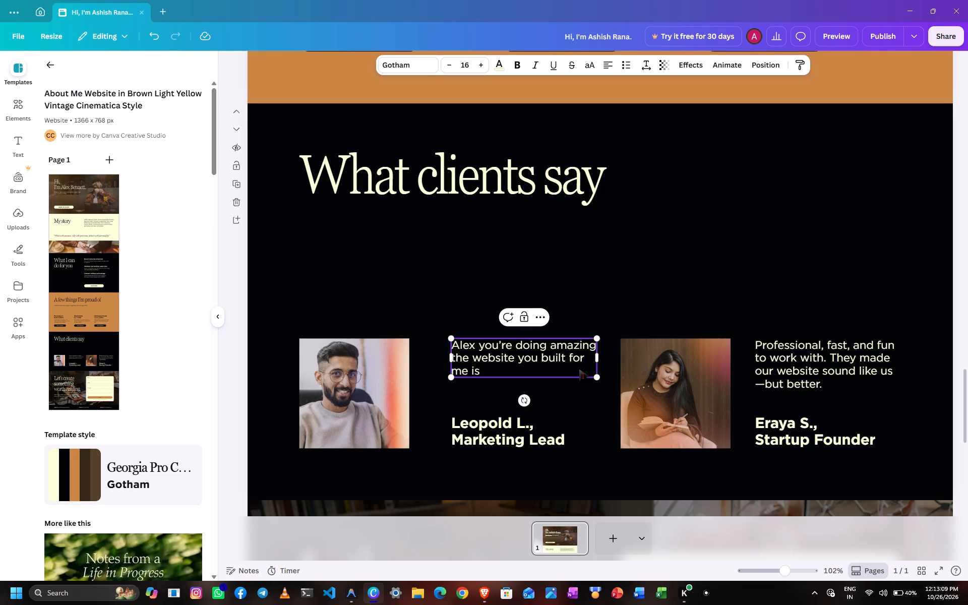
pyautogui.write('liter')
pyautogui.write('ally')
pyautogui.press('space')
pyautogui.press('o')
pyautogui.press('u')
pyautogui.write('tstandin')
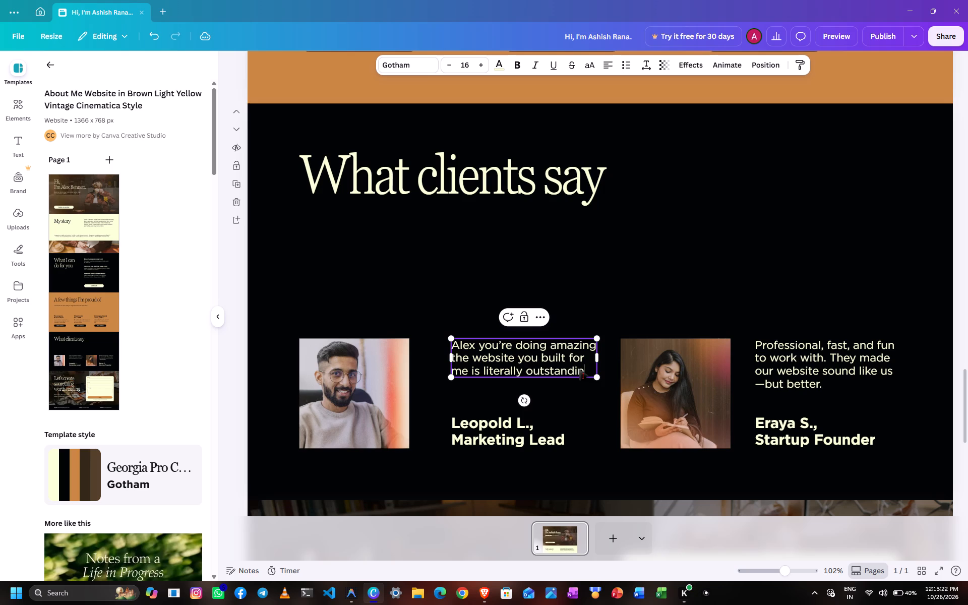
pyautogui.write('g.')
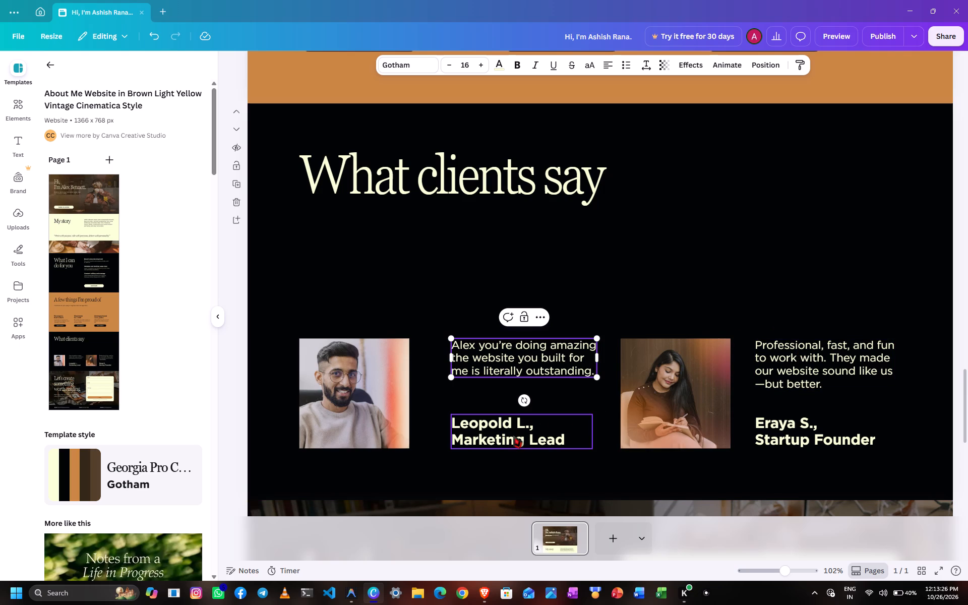
# Replace the first testimonial's attribution with the new client's name split over two lines, followed by ", CEO".
pyautogui.click(555, 441)
pyautogui.click(555, 441)
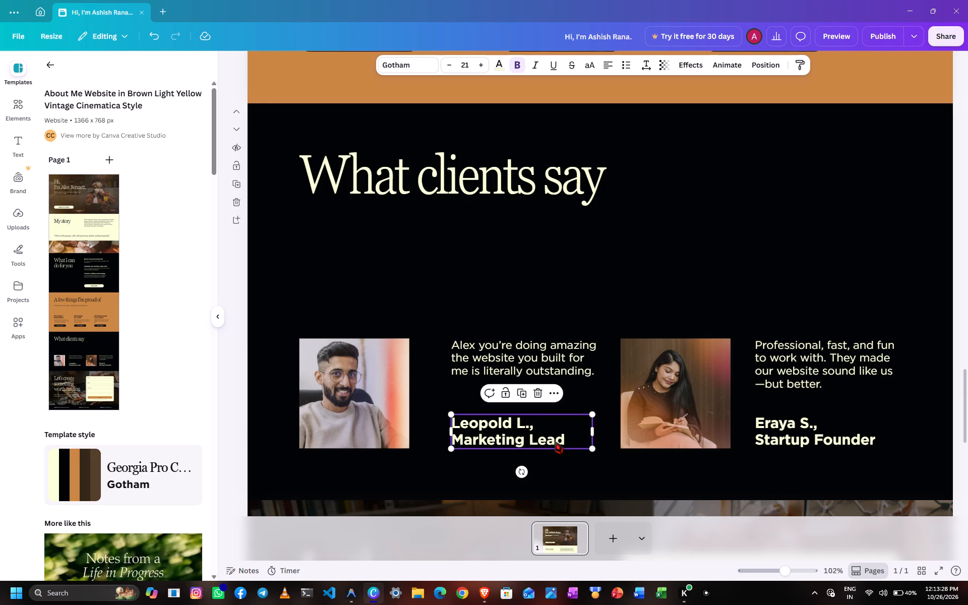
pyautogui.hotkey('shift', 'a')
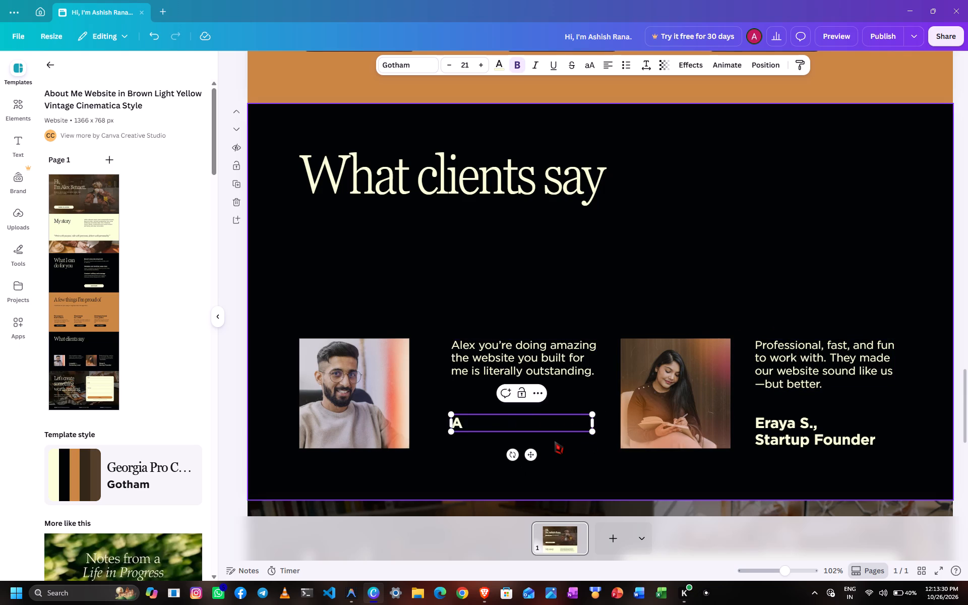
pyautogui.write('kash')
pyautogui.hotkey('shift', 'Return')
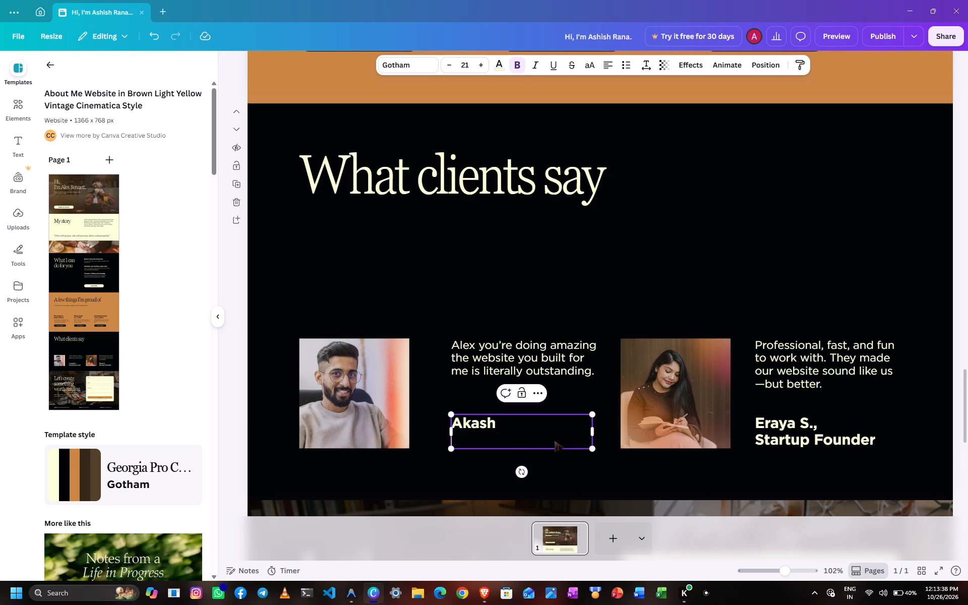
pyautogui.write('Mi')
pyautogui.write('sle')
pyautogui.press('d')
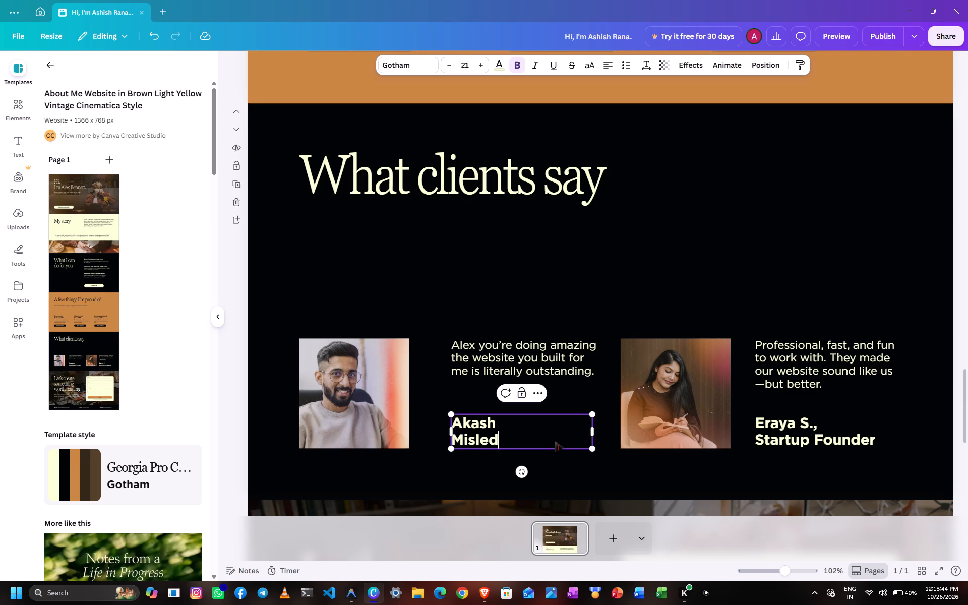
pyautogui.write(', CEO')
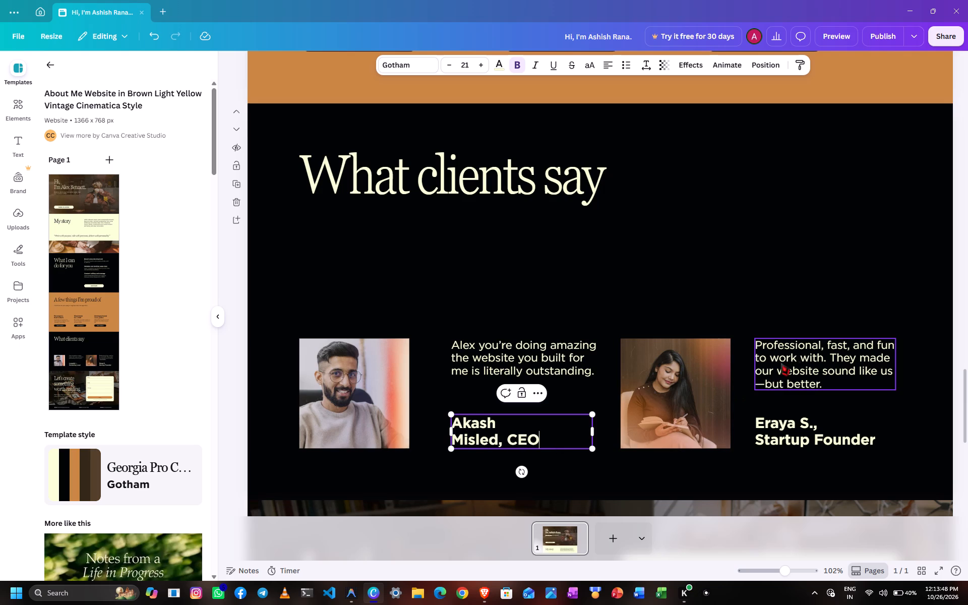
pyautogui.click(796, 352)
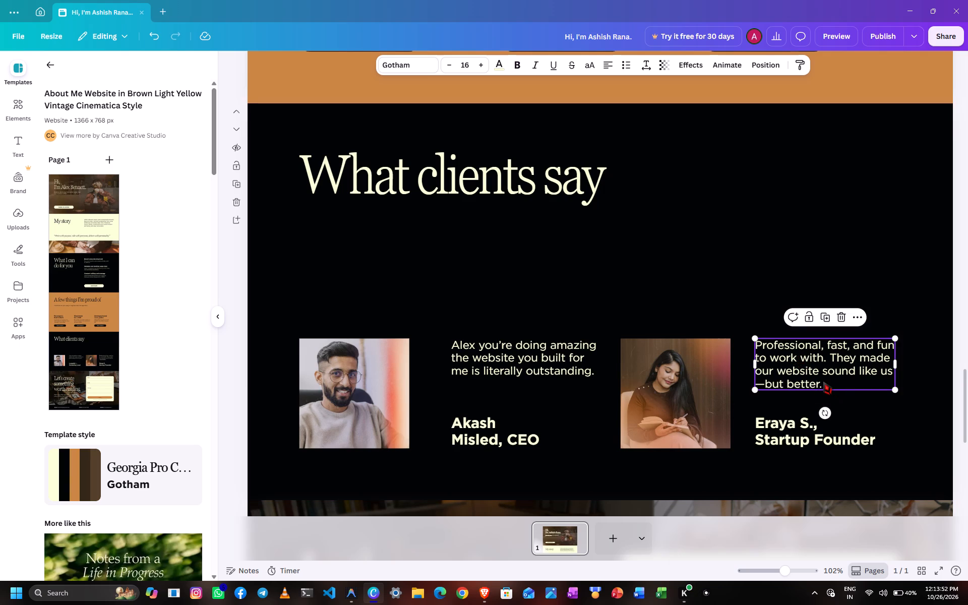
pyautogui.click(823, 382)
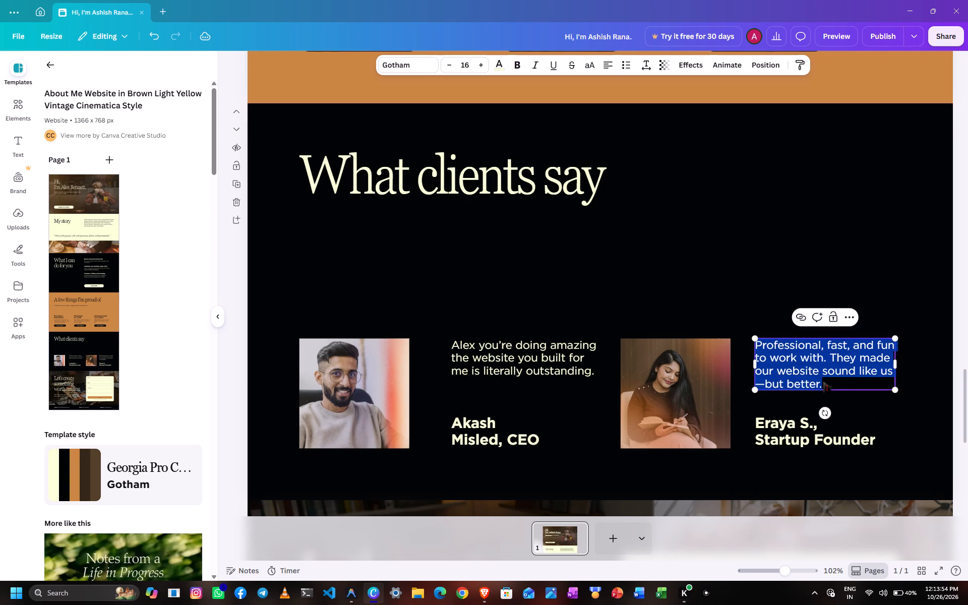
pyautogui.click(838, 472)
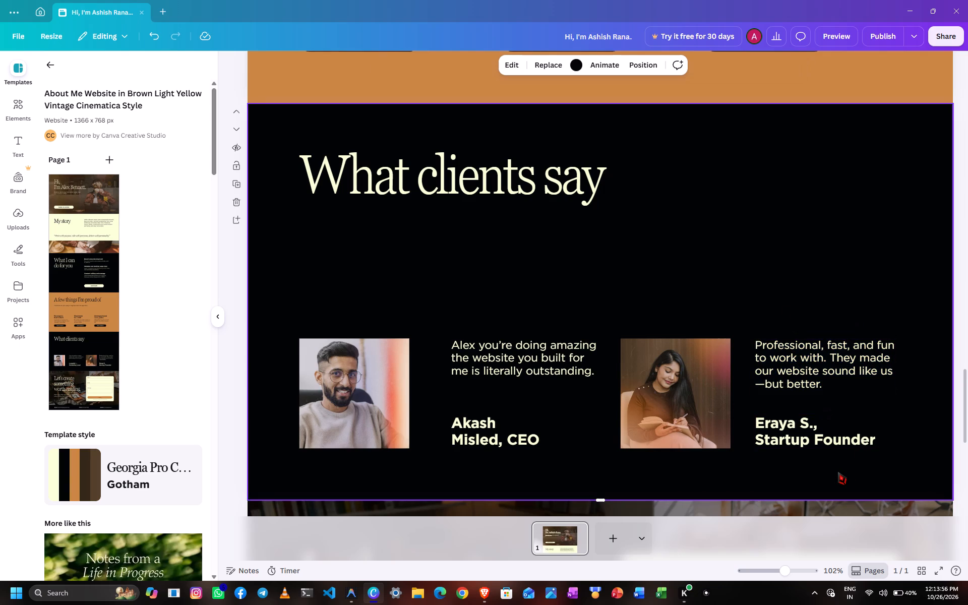
# Open the footer's email text for editing, below the "Let's create something worth reading" contact section.
pyautogui.scroll(-8, 838, 472)
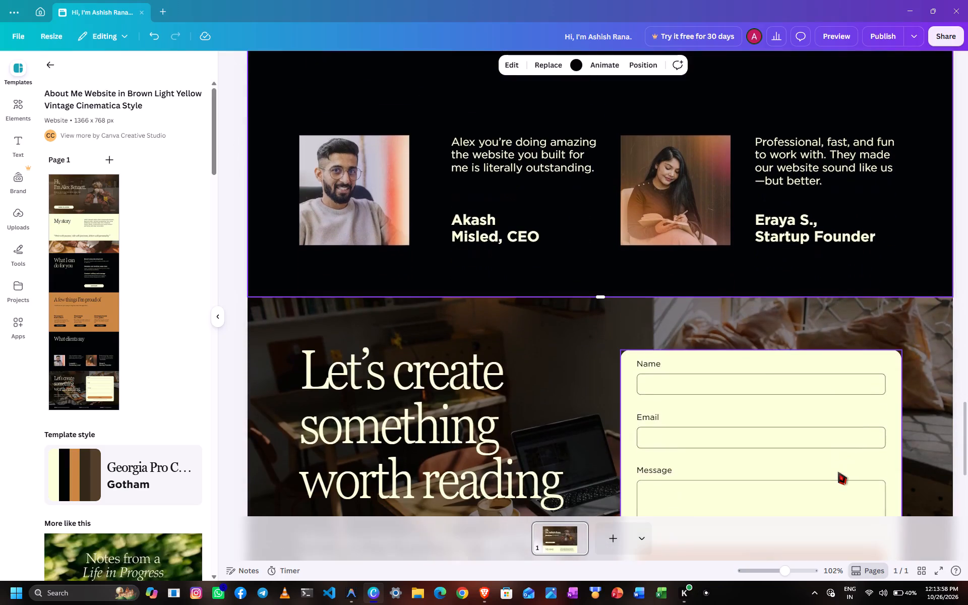
pyautogui.scroll(-3, 838, 472)
pyautogui.scroll(1, 838, 472)
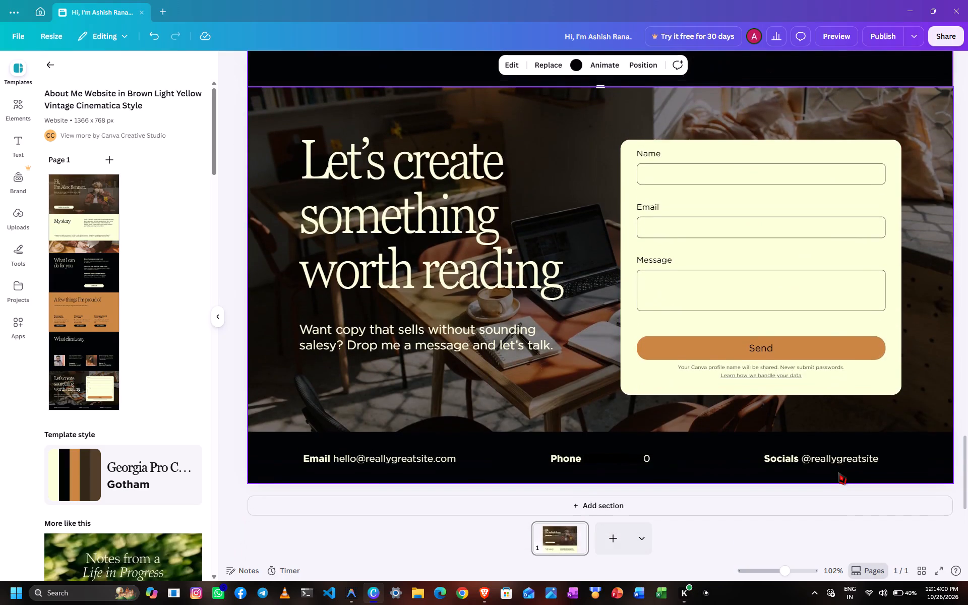
pyautogui.scroll(1, 838, 472)
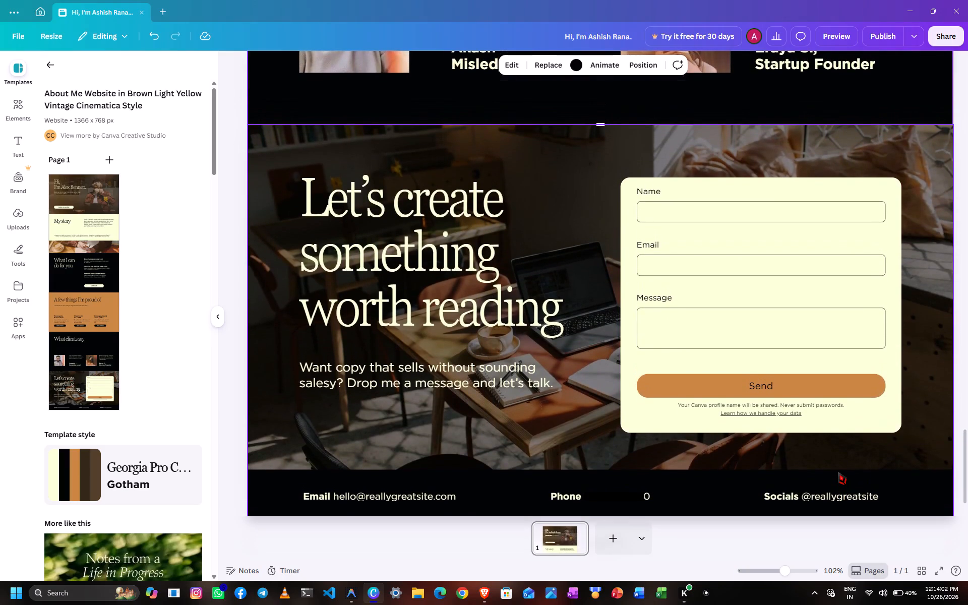
pyautogui.scroll(-1, 838, 472)
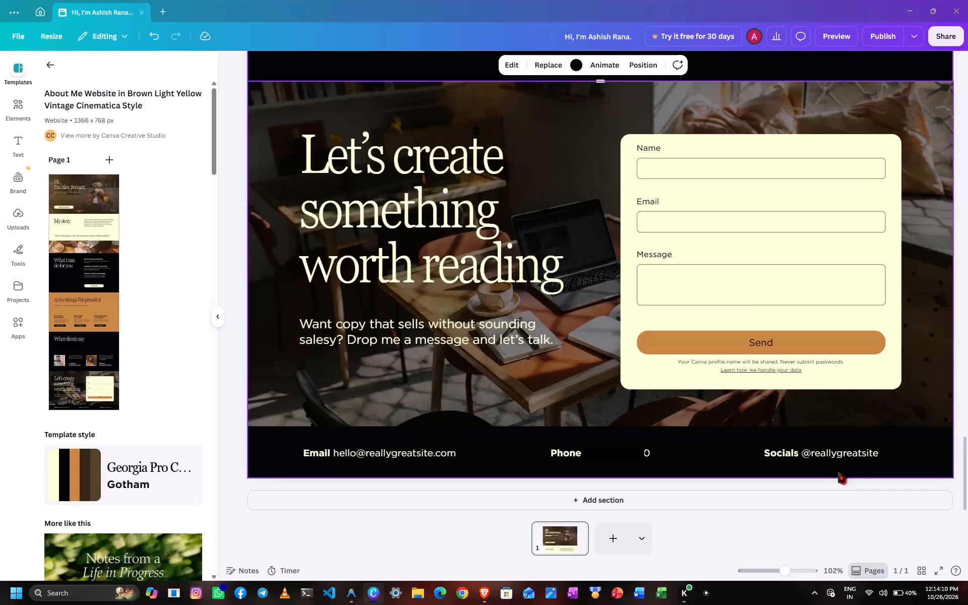
pyautogui.click(401, 452)
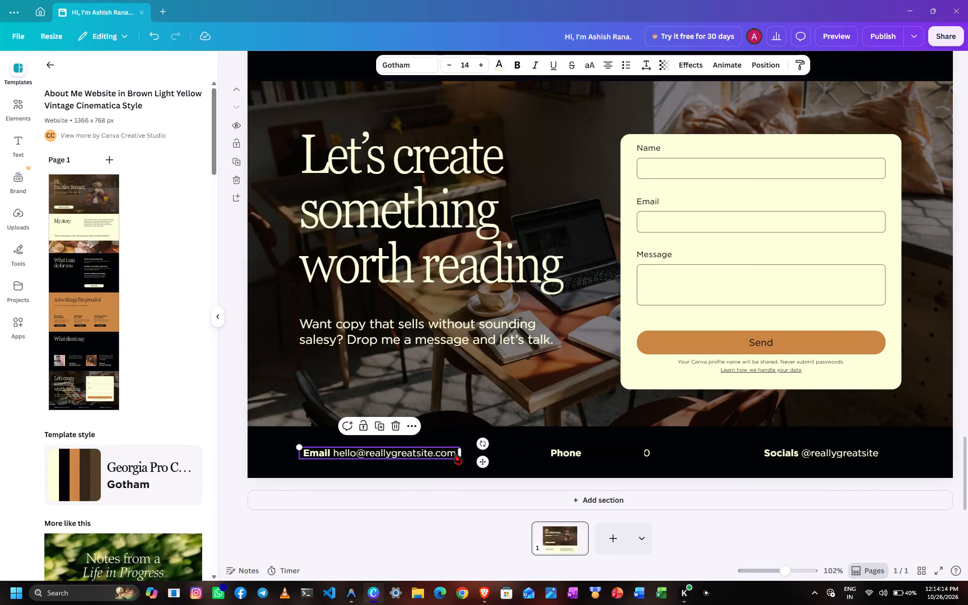
pyautogui.click(454, 453)
pyautogui.click(454, 453)
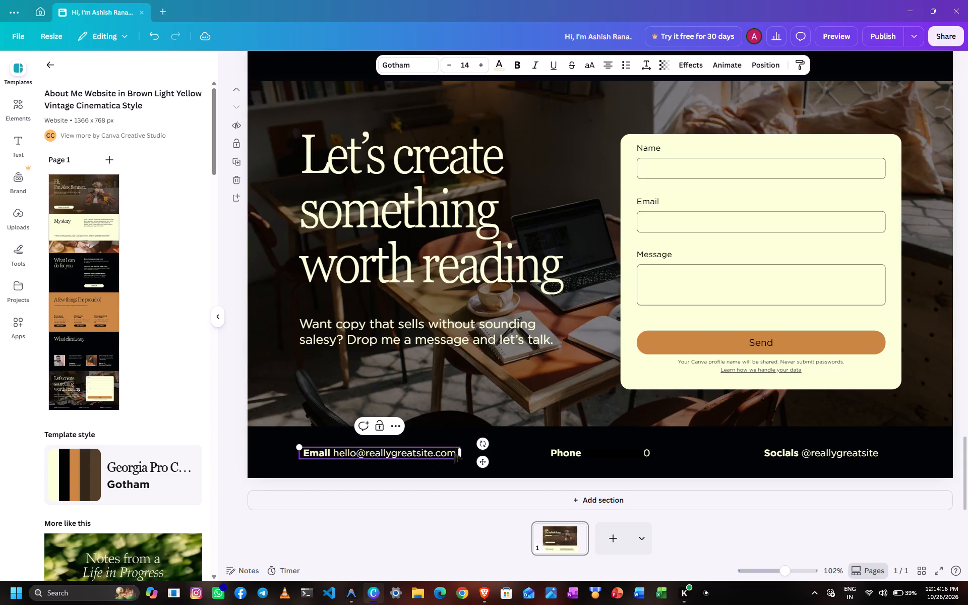
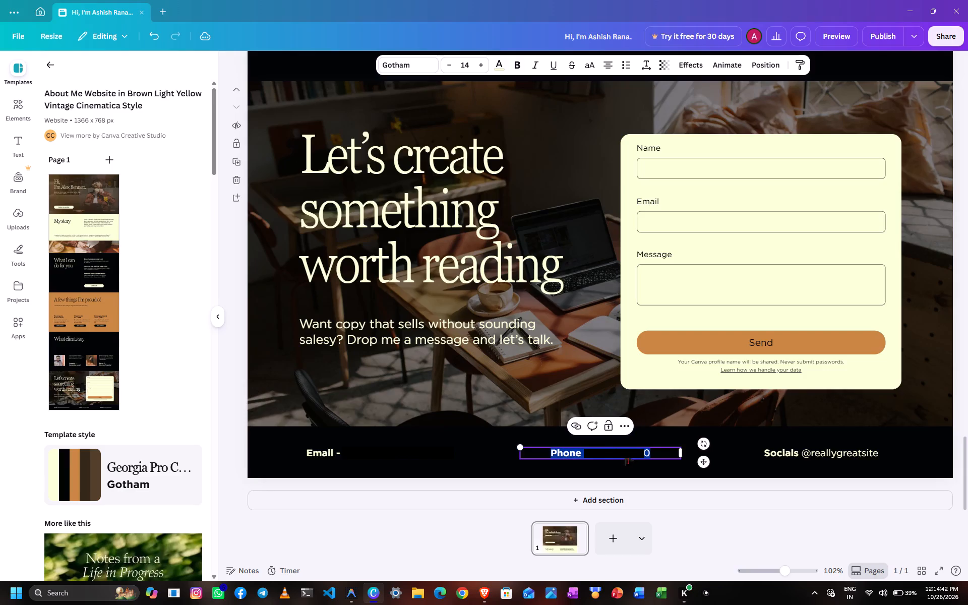
# Remove the placeholder number from the footer's phone text and add a dash so it reads "Phone -".
pyautogui.click(654, 455)
pyautogui.press('BackSpace')
pyautogui.press('BackSpace')
pyautogui.press('BackSpace')
pyautogui.press('BackSpace')
pyautogui.press('BackSpace')
pyautogui.press('BackSpace')
pyautogui.press('BackSpace')
pyautogui.press('BackSpace')
pyautogui.press('BackSpace')
pyautogui.press('BackSpace')
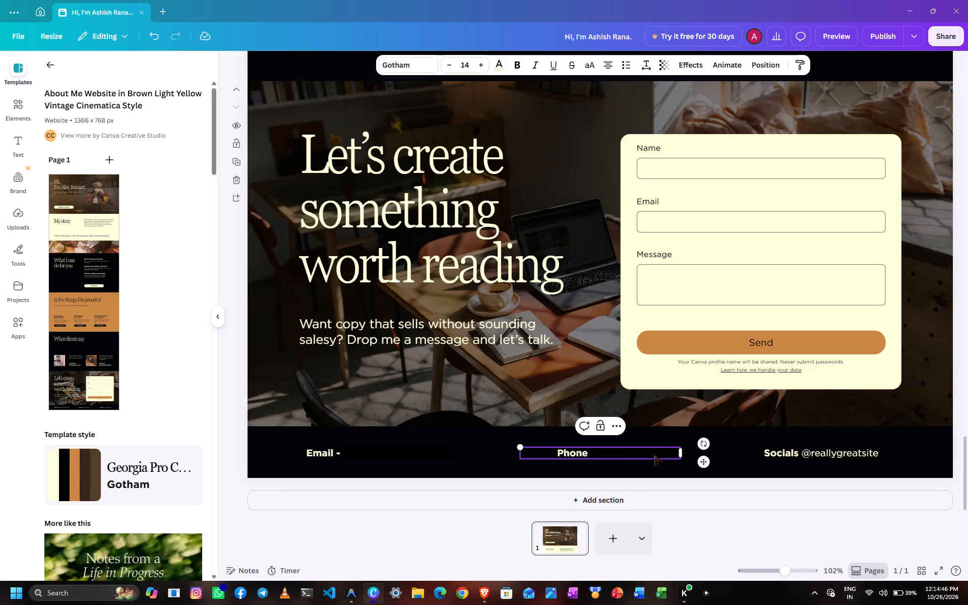
pyautogui.press('BackSpace')
pyautogui.press('BackSpace')
pyautogui.press('BackSpace')
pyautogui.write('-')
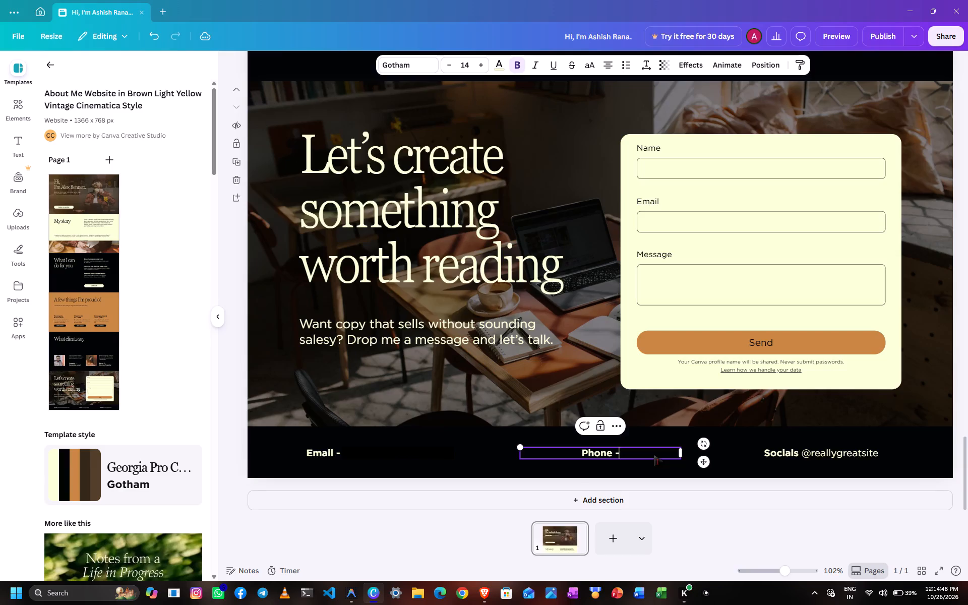
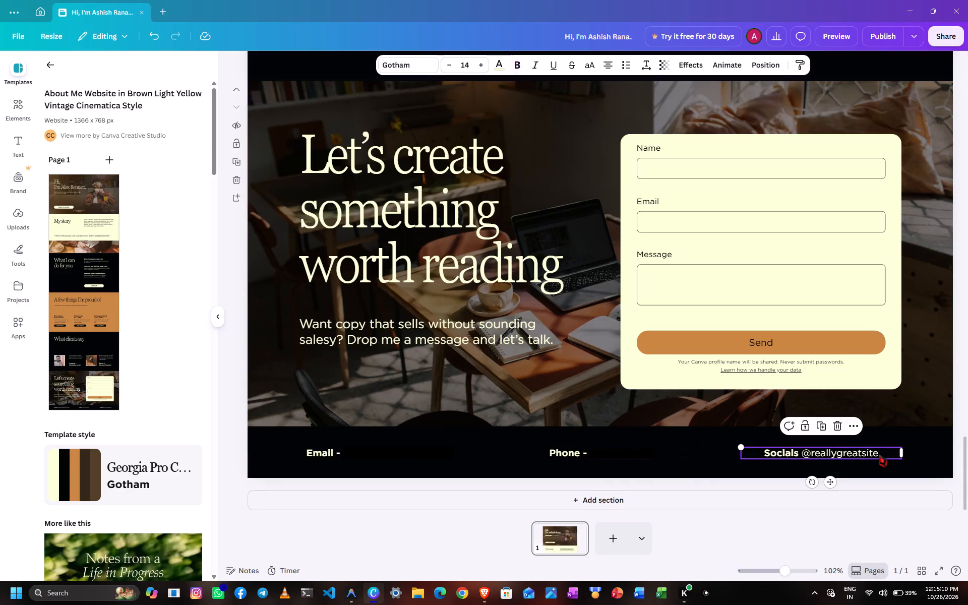
pyautogui.click(879, 454)
pyautogui.click(879, 454)
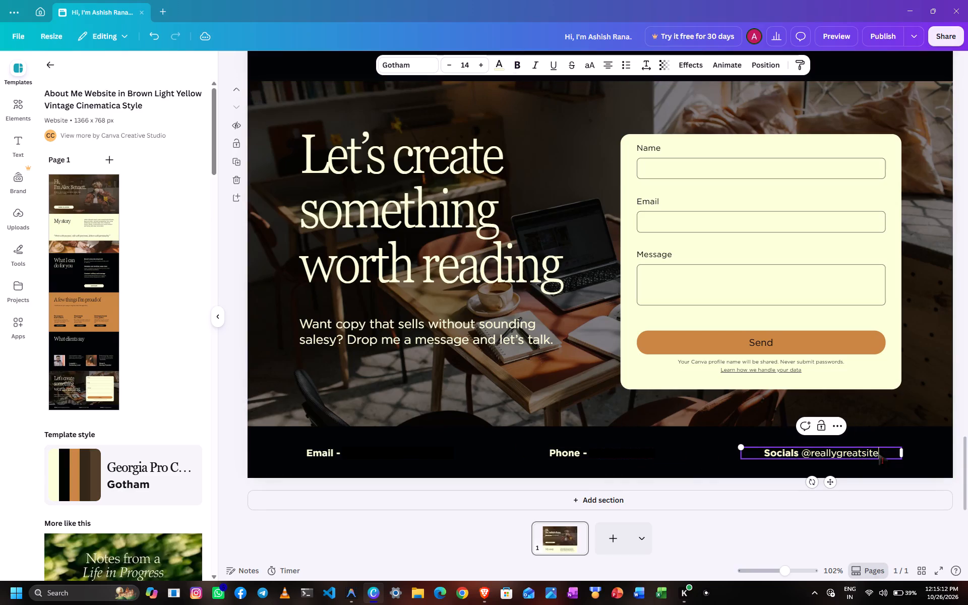
pyautogui.press('BackSpace')
pyautogui.press('BackSpace')
pyautogui.press('BackSpace')
pyautogui.press('BackSpace')
pyautogui.press('BackSpace')
pyautogui.press('BackSpace')
pyautogui.press('BackSpace')
pyautogui.press('BackSpace')
pyautogui.press('BackSpace')
pyautogui.press('BackSpace')
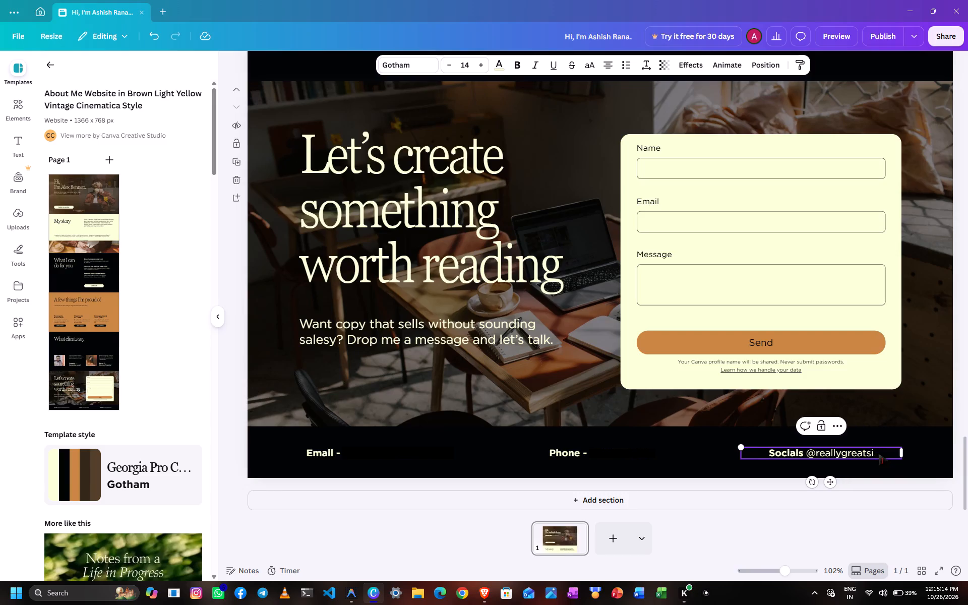
pyautogui.press('BackSpace')
pyautogui.press('BackSpace')
pyautogui.press('BackSpace')
pyautogui.press('BackSpace')
pyautogui.press('BackSpace')
pyautogui.press('BackSpace')
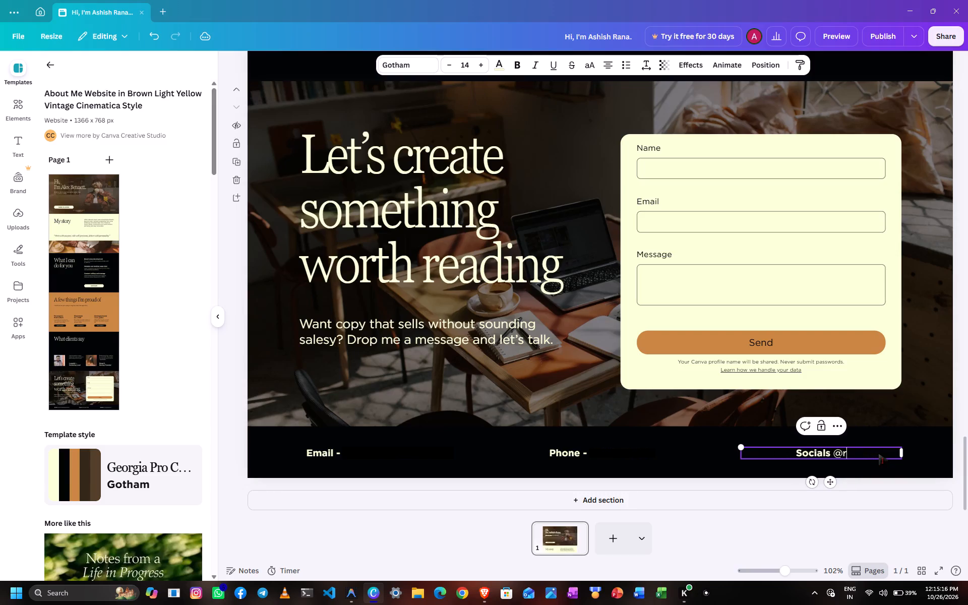
pyautogui.press('BackSpace')
pyautogui.press('BackSpace')
pyautogui.press('BackSpace')
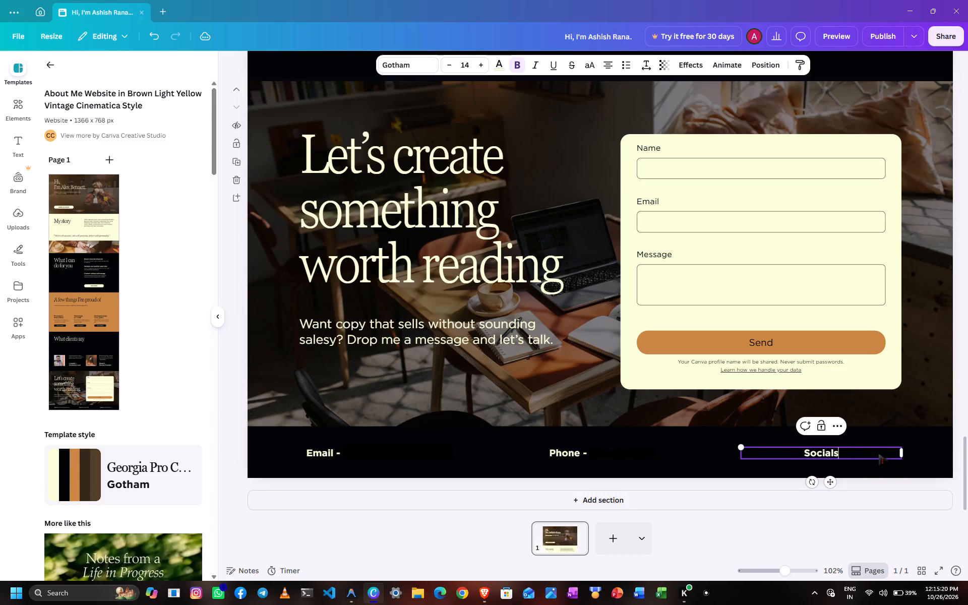
pyautogui.press('space')
pyautogui.write('-')
pyautogui.press('space')
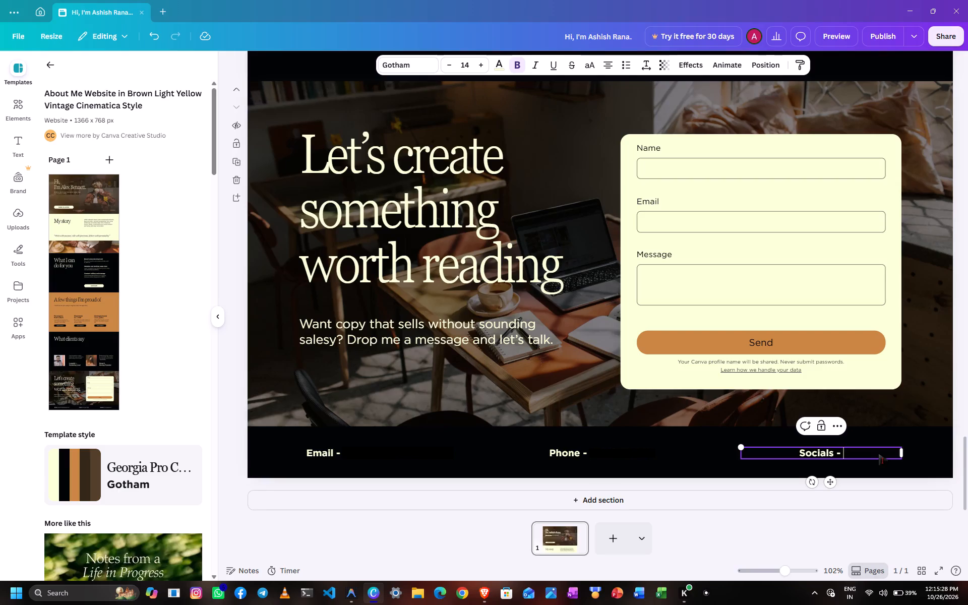
pyautogui.hotkey('shift', '@')
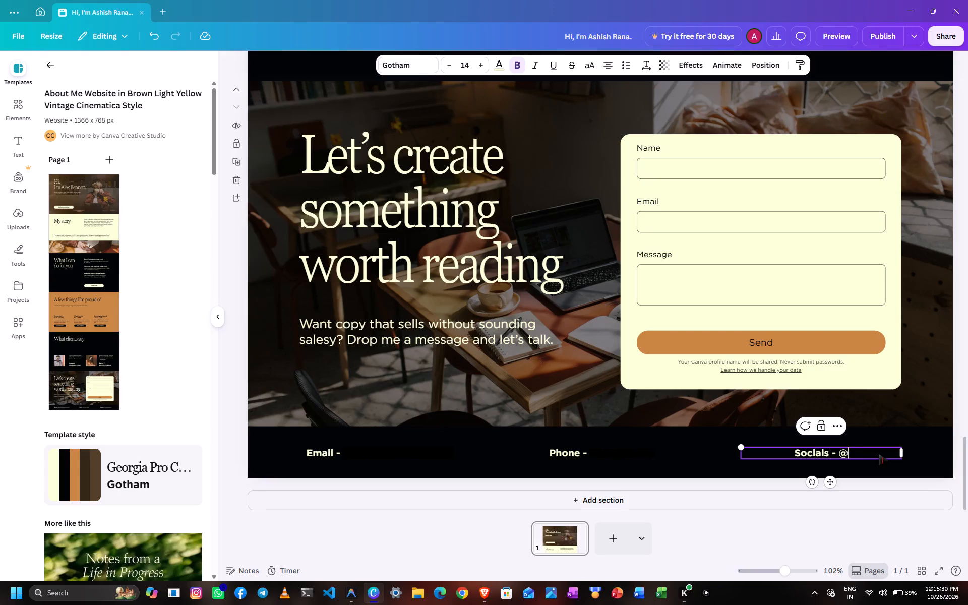
pyautogui.write('gitihub')
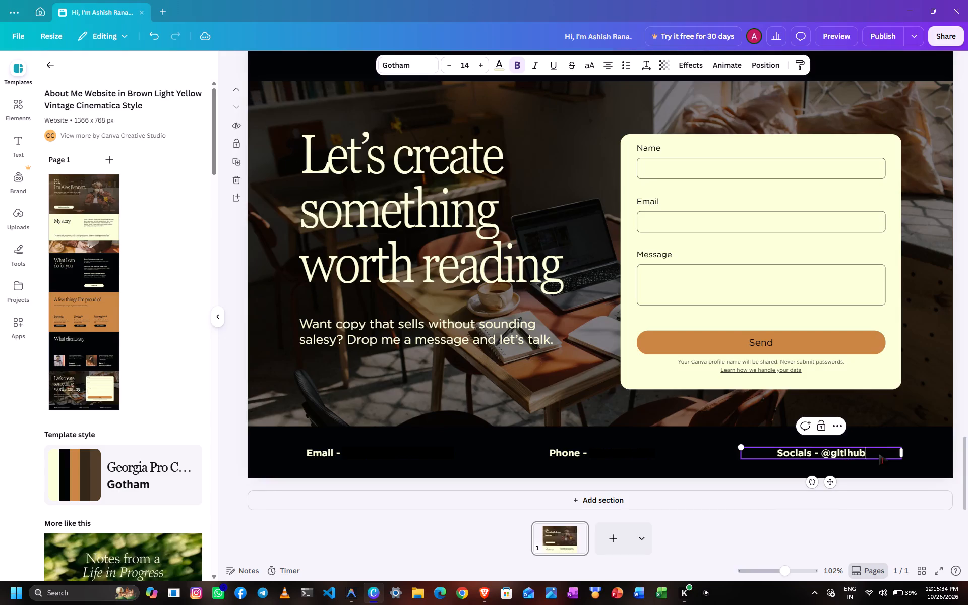
pyautogui.scroll(-6, 879, 454)
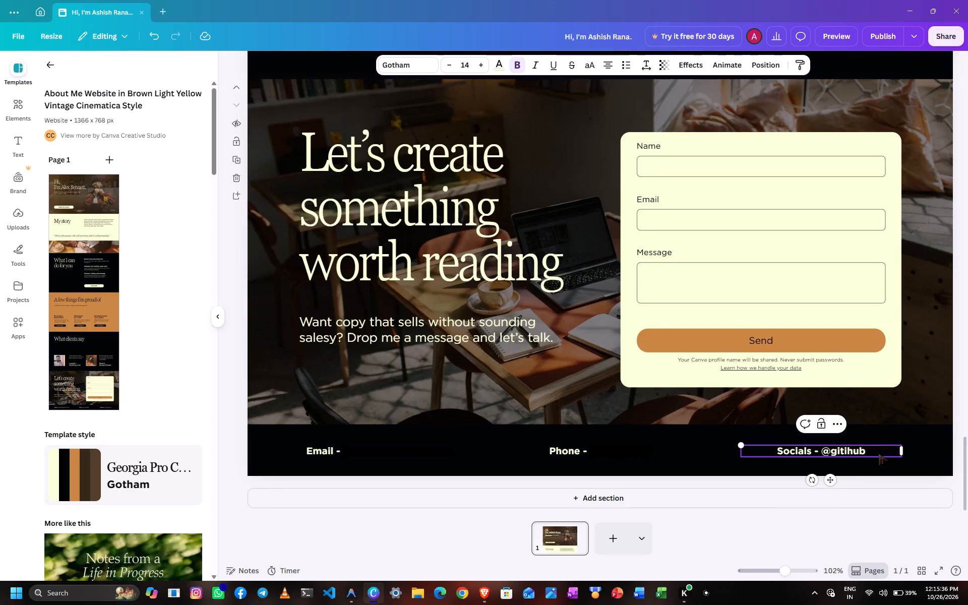
pyautogui.click(720, 522)
pyautogui.click(551, 366)
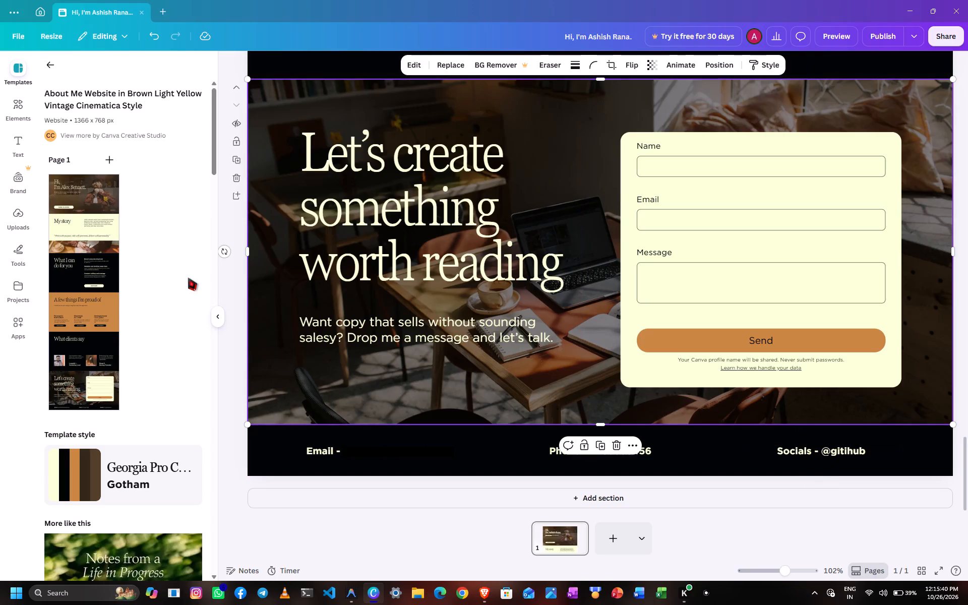
pyautogui.click(188, 279)
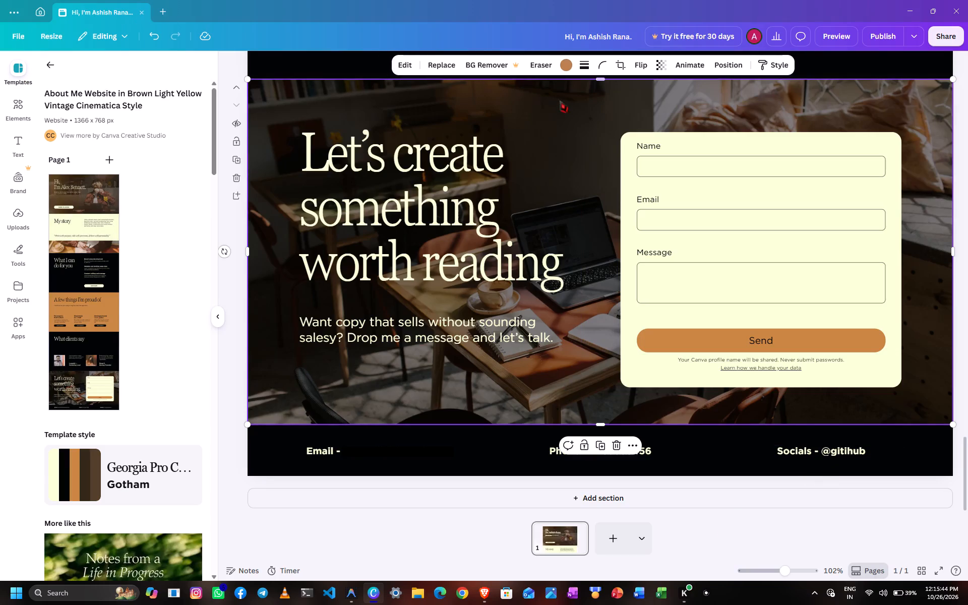
# Close the About Me website design.
pyautogui.click(141, 13)
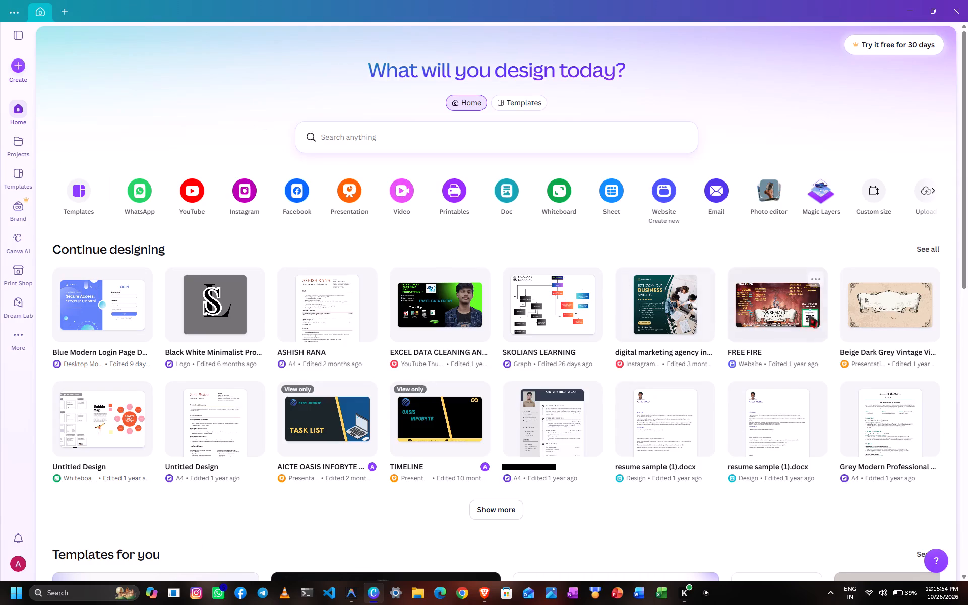
# Open the untitled "My Portfolio" presentation from the full list of recent designs.
pyautogui.click(926, 249)
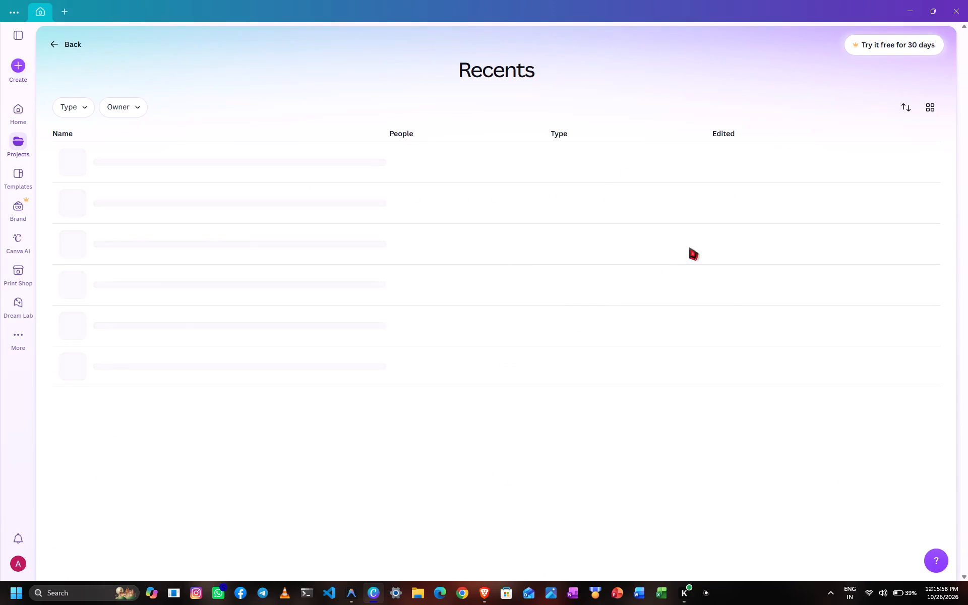
pyautogui.scroll(-2, 560, 328)
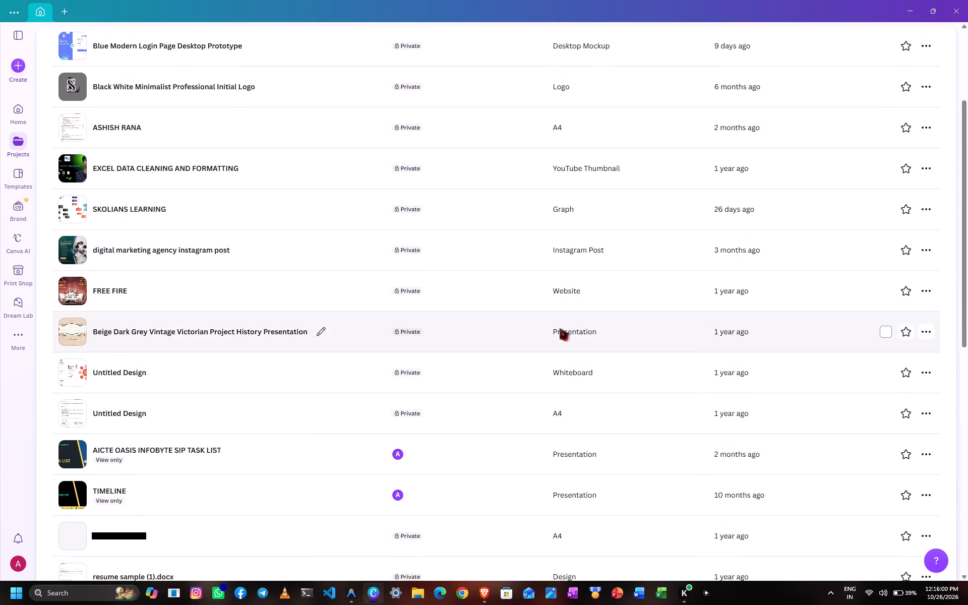
pyautogui.scroll(-6, 560, 328)
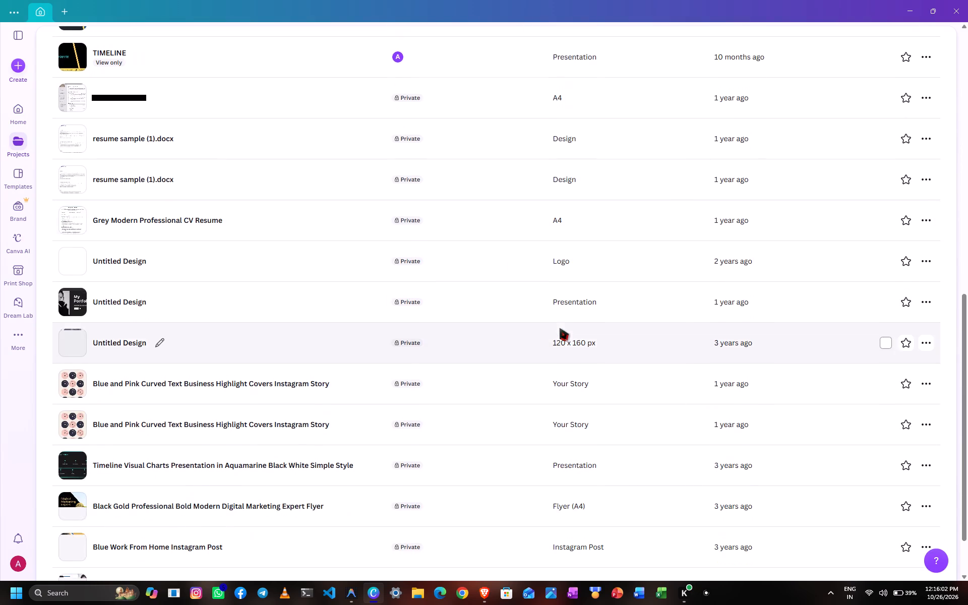
pyautogui.scroll(-3, 560, 328)
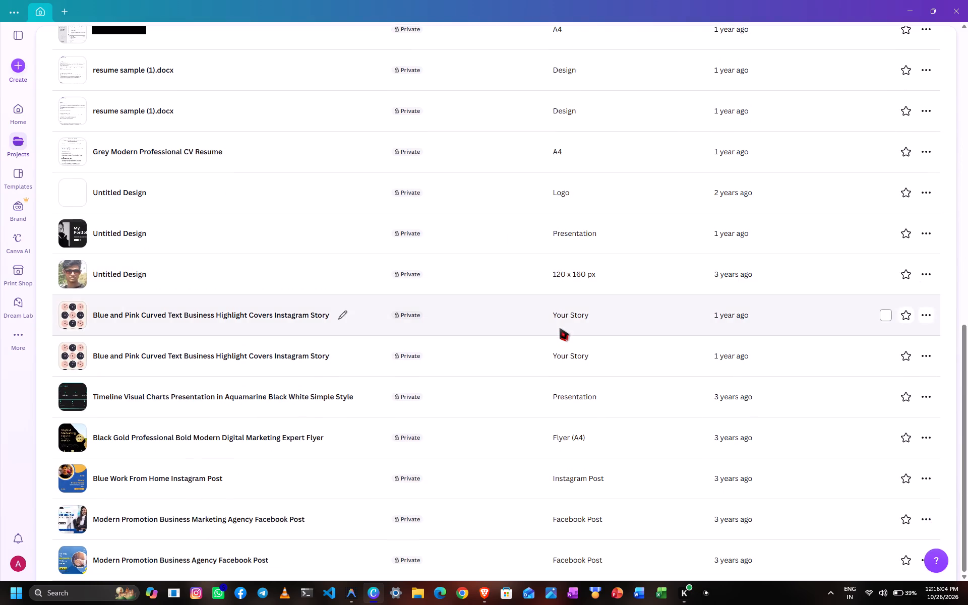
pyautogui.scroll(-4, 560, 328)
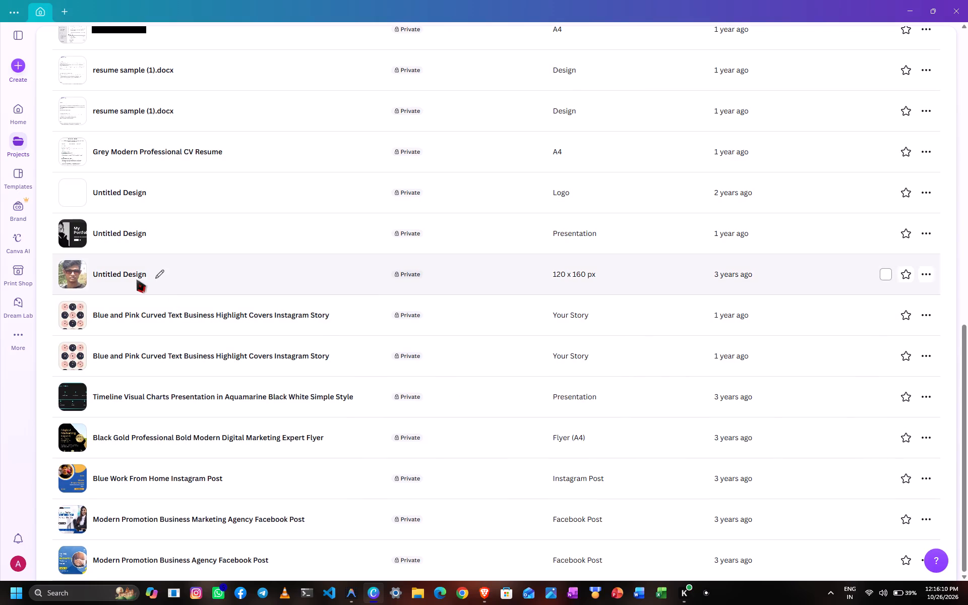
pyautogui.click(110, 231)
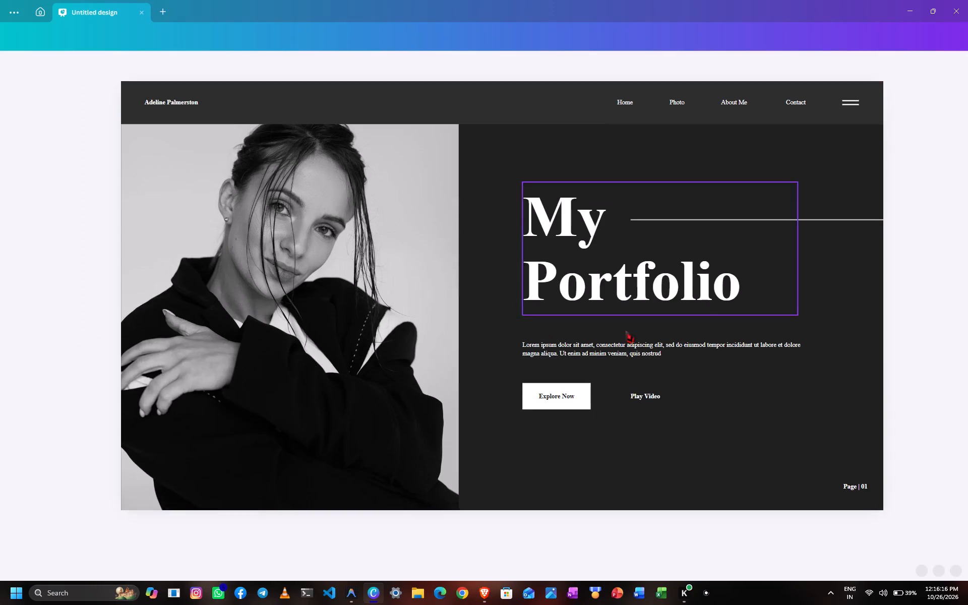
# Apply the cover page of the Black Monochrome Elegant My Portfolio Presentation template to the untitled presentation.
pyautogui.click(923, 376)
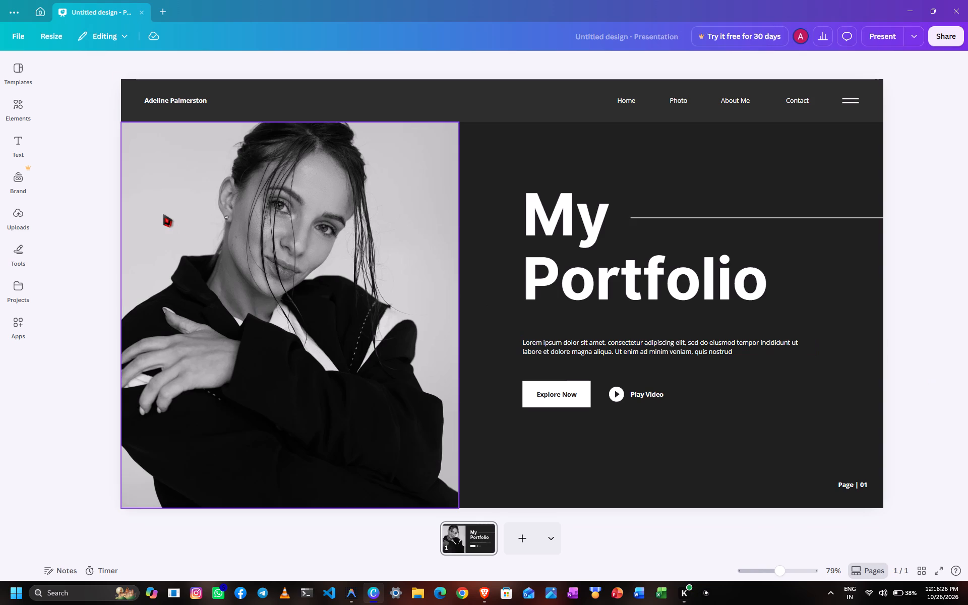
pyautogui.click(17, 69)
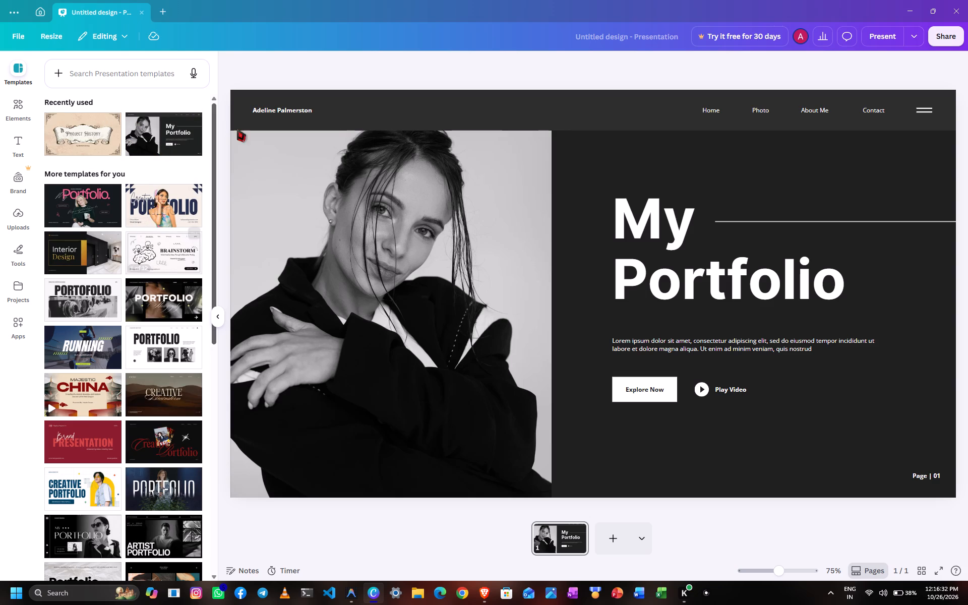
pyautogui.scroll(-2, 276, 67)
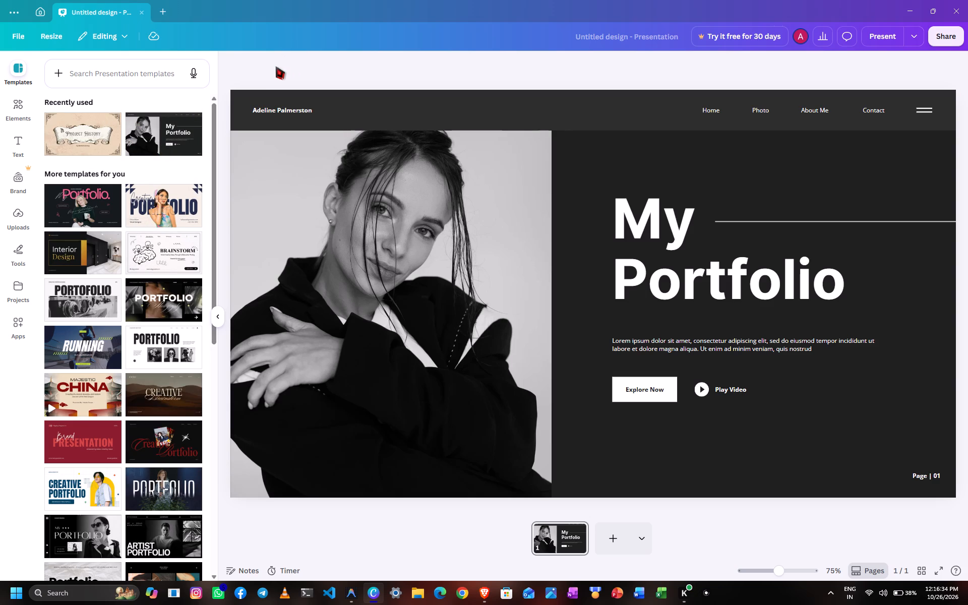
pyautogui.scroll(-1, 276, 67)
pyautogui.scroll(-2, 168, 56)
pyautogui.moveTo(214, 165); pyautogui.dragTo(214, 185)
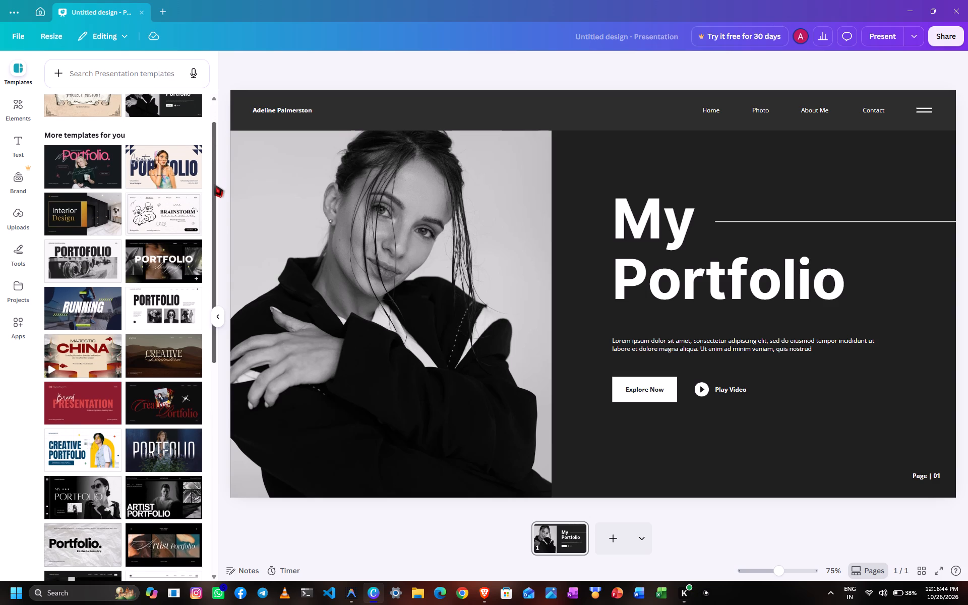
pyautogui.moveTo(214, 185); pyautogui.dragTo(214, 191)
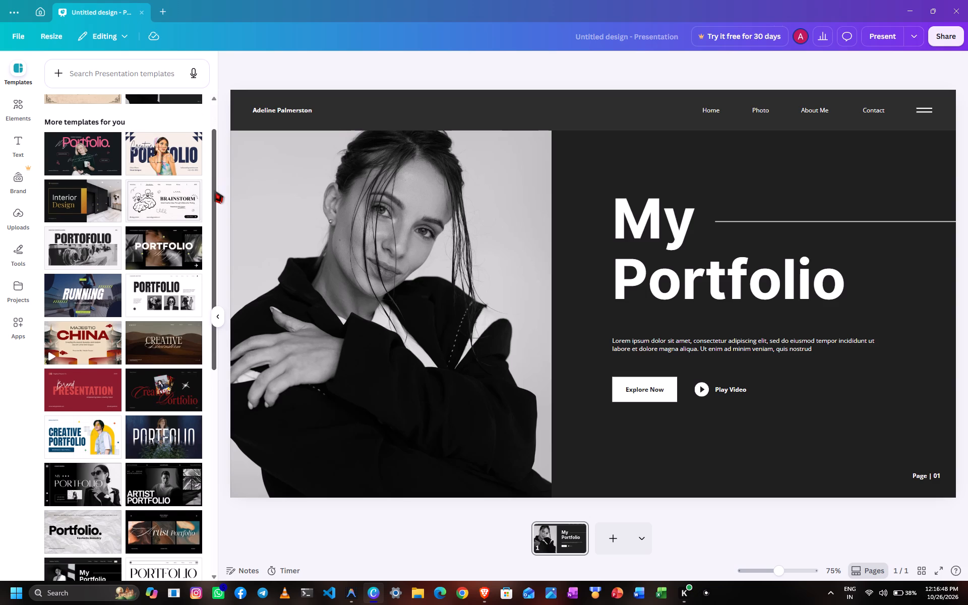
pyautogui.moveTo(214, 191); pyautogui.dragTo(211, 239)
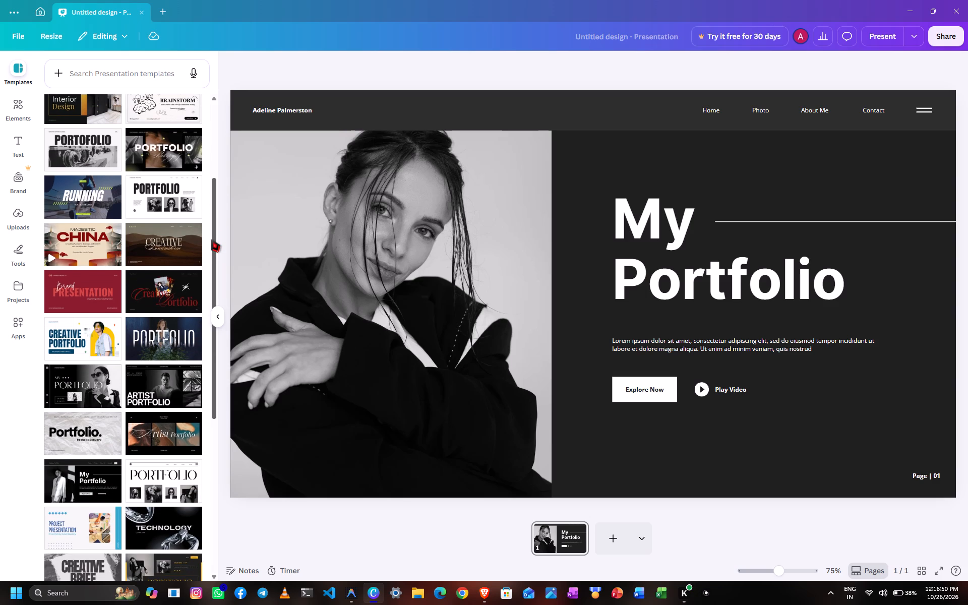
pyautogui.moveTo(211, 239); pyautogui.dragTo(214, 309)
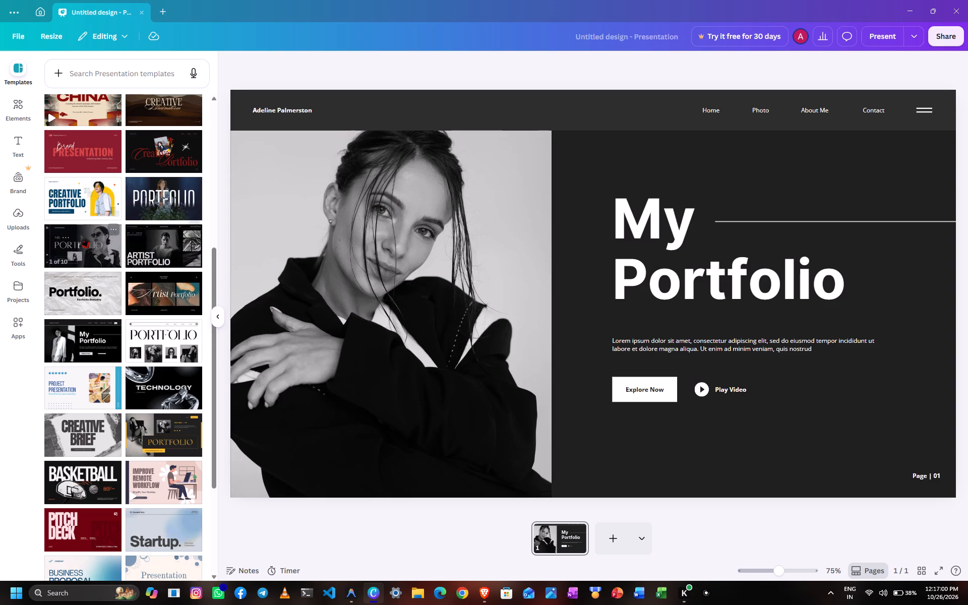
pyautogui.click(68, 245)
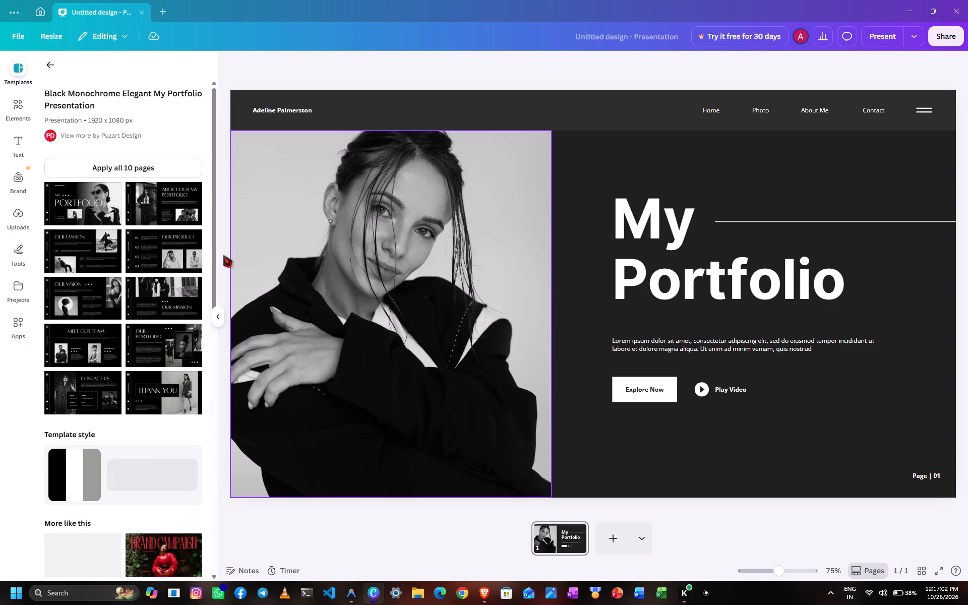
pyautogui.click(90, 203)
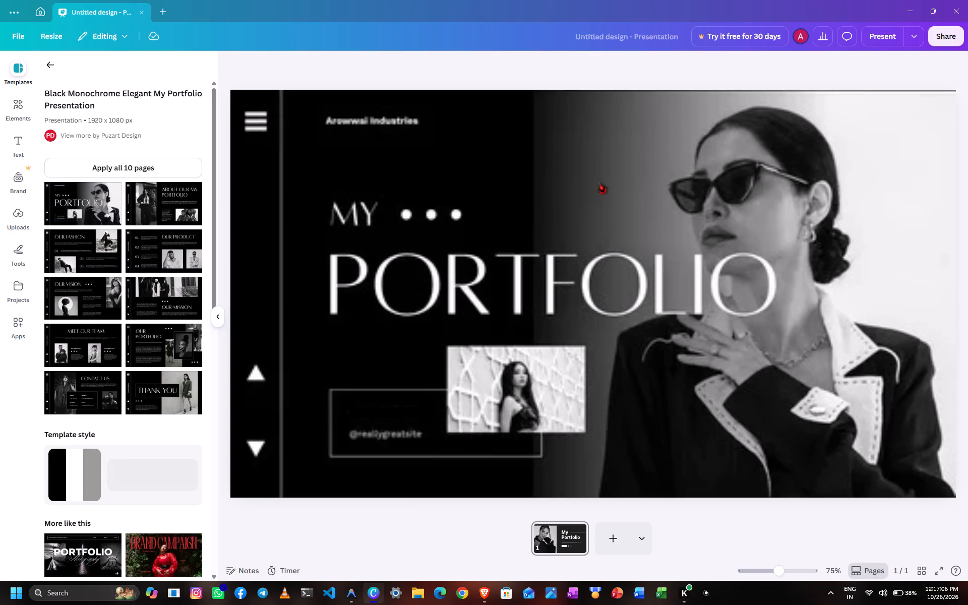
pyautogui.click(781, 523)
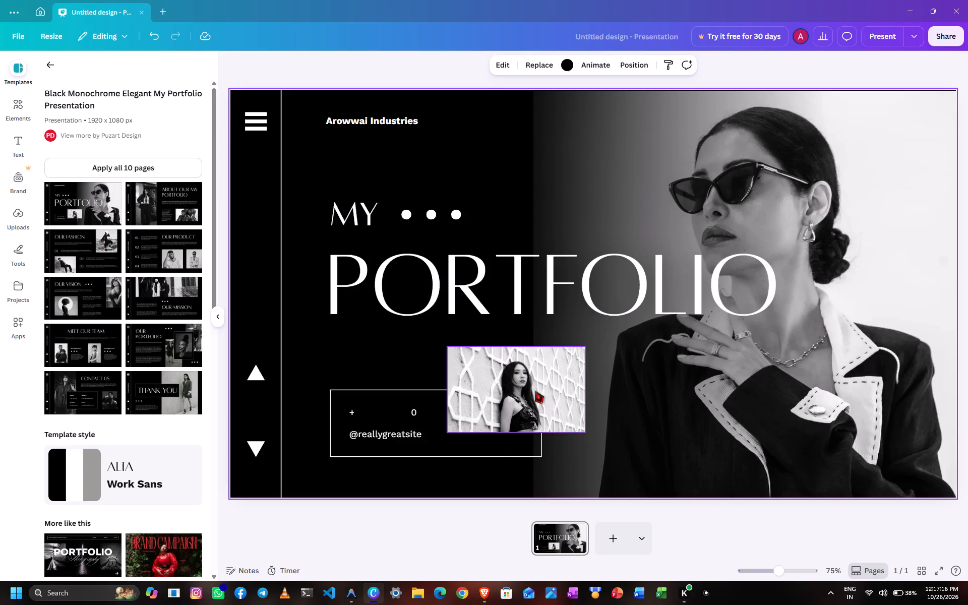
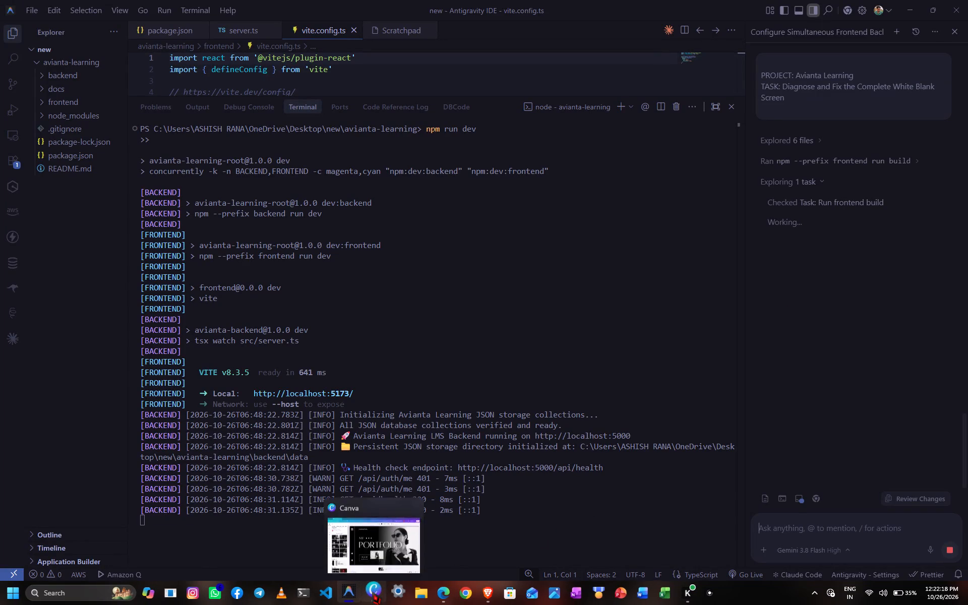
pyautogui.click(606, 151)
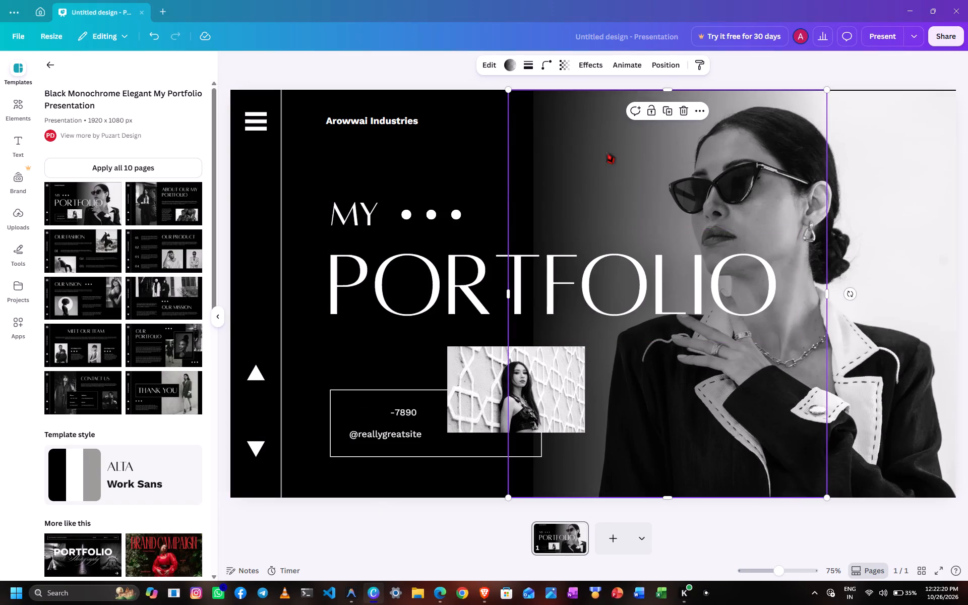
pyautogui.click(408, 65)
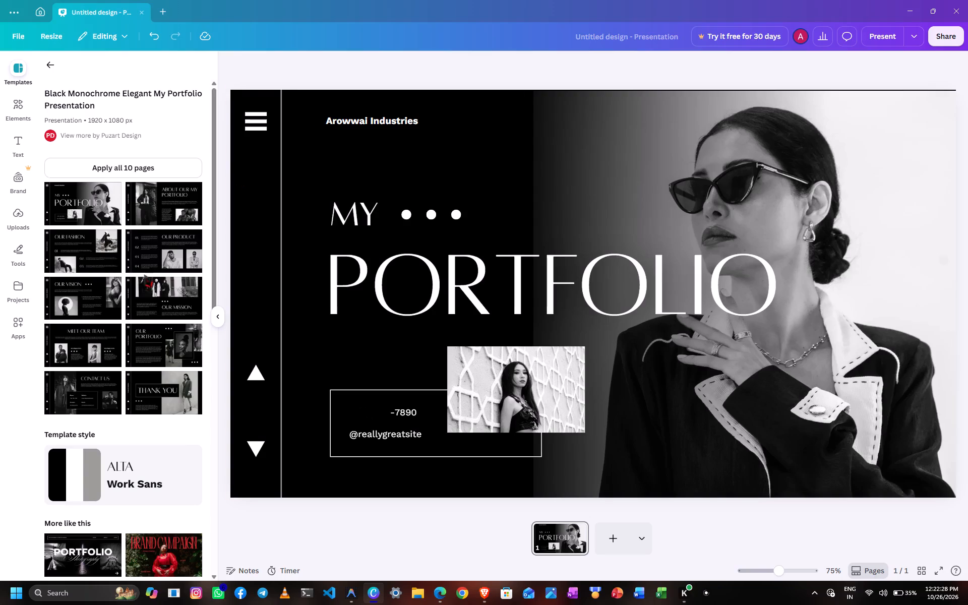
pyautogui.scroll(-7, 122, 335)
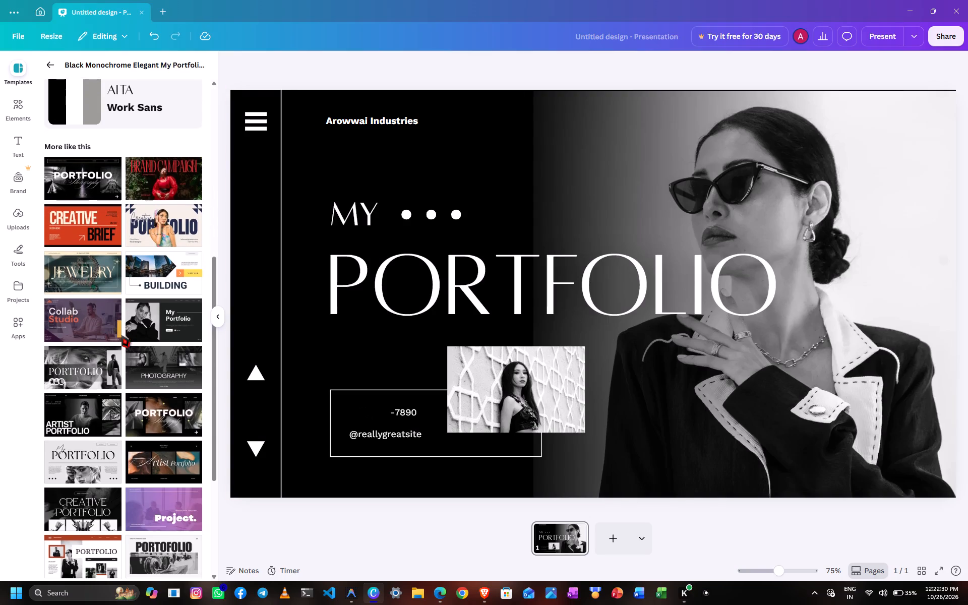
pyautogui.scroll(-1, 122, 335)
pyautogui.scroll(7, 122, 335)
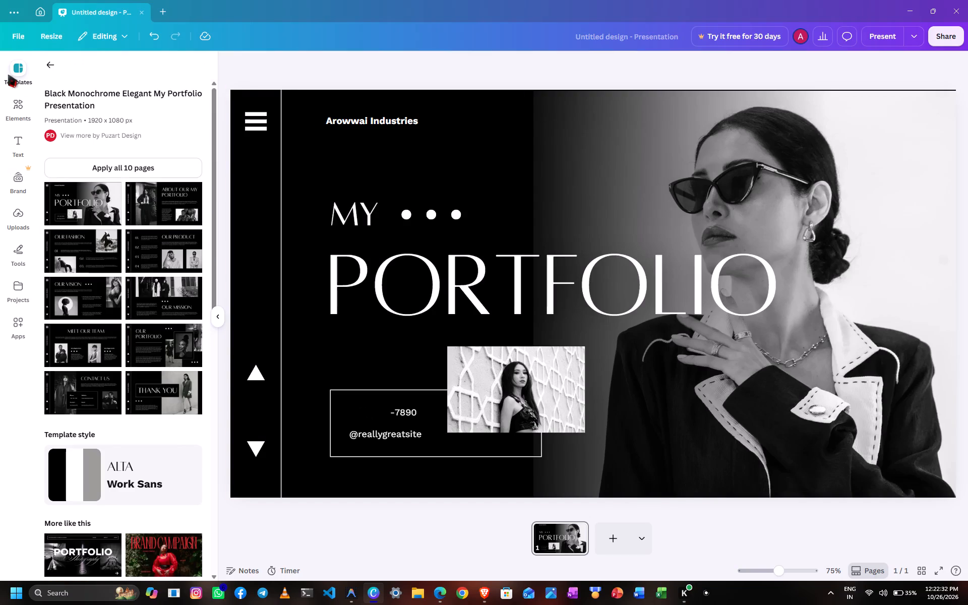
# Close the portfolio presentation and open the SKOLIANS LEARNING flowchart design from the home page.
pyautogui.click(141, 13)
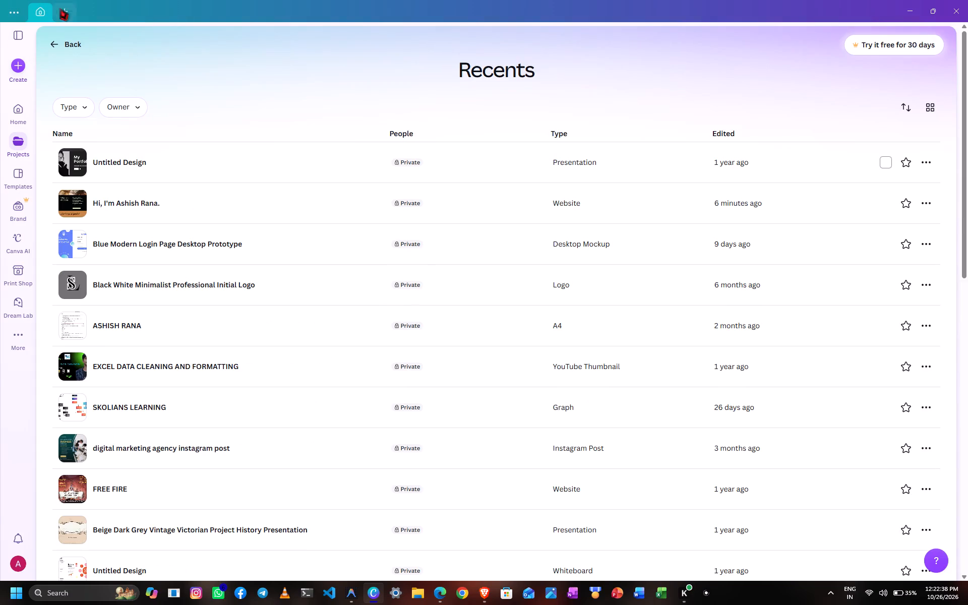
pyautogui.click(20, 110)
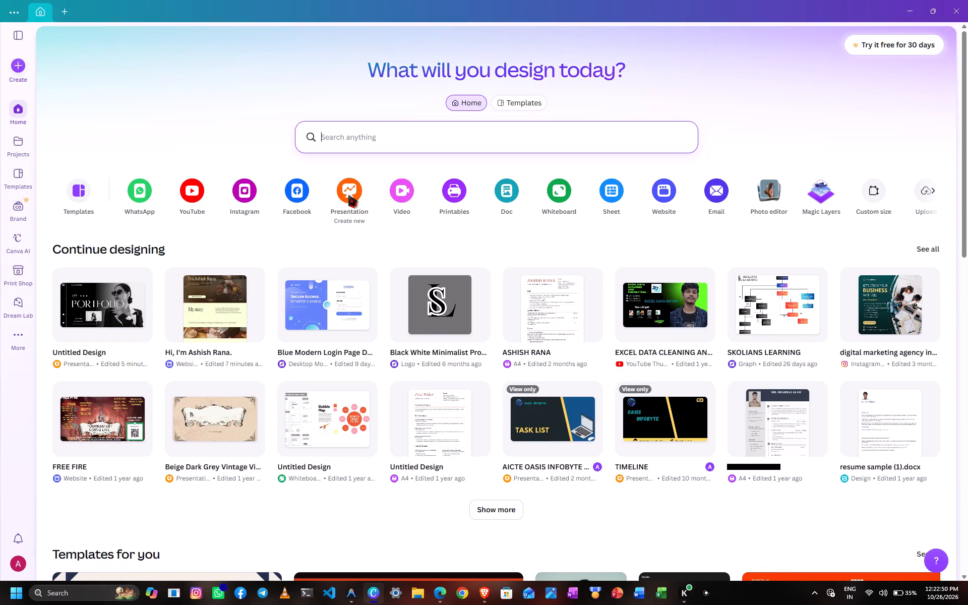
pyautogui.click(785, 307)
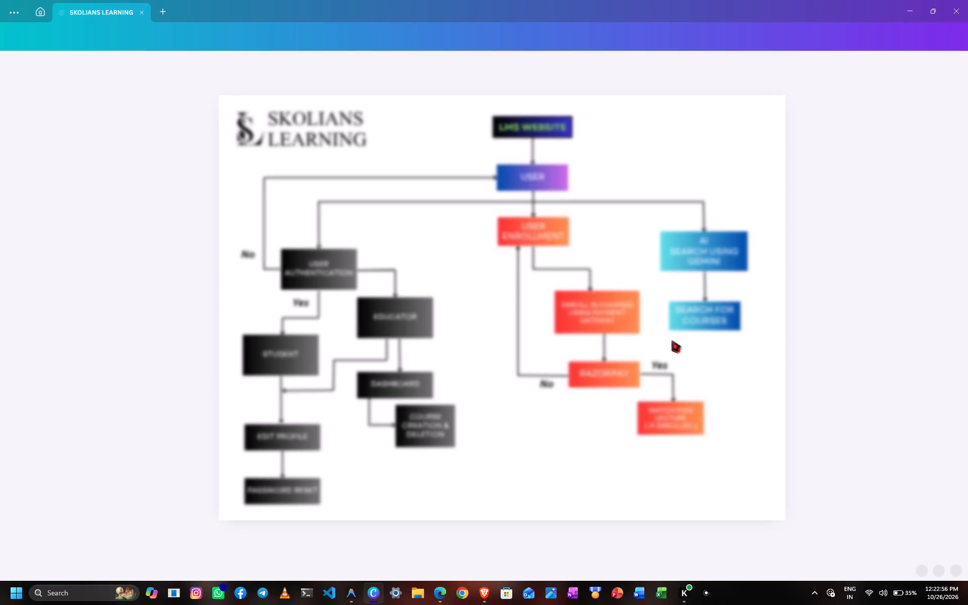
pyautogui.click(826, 309)
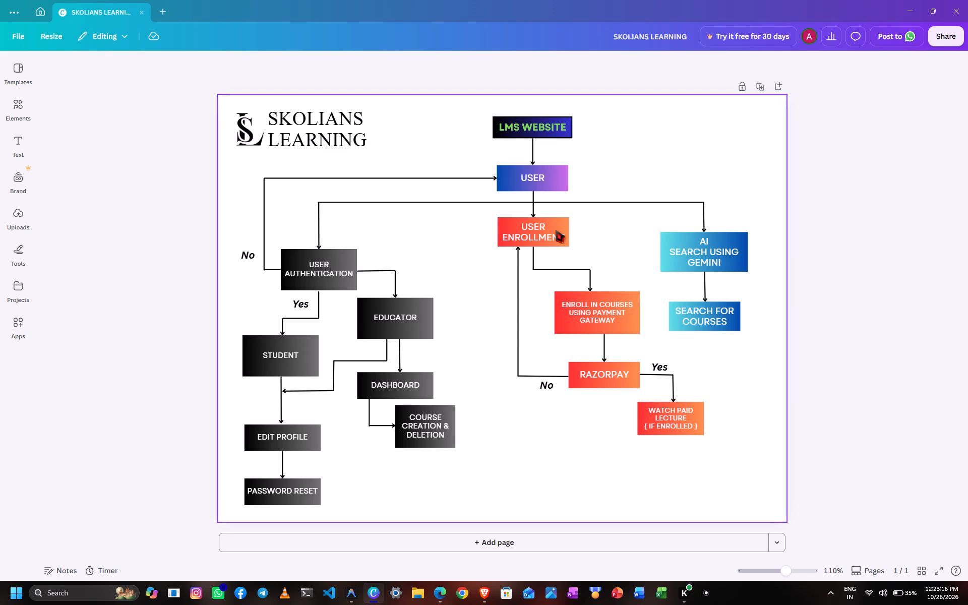
# Replace the word SKOLIANS in the flowchart's heading with "Avianta".
pyautogui.click(349, 119)
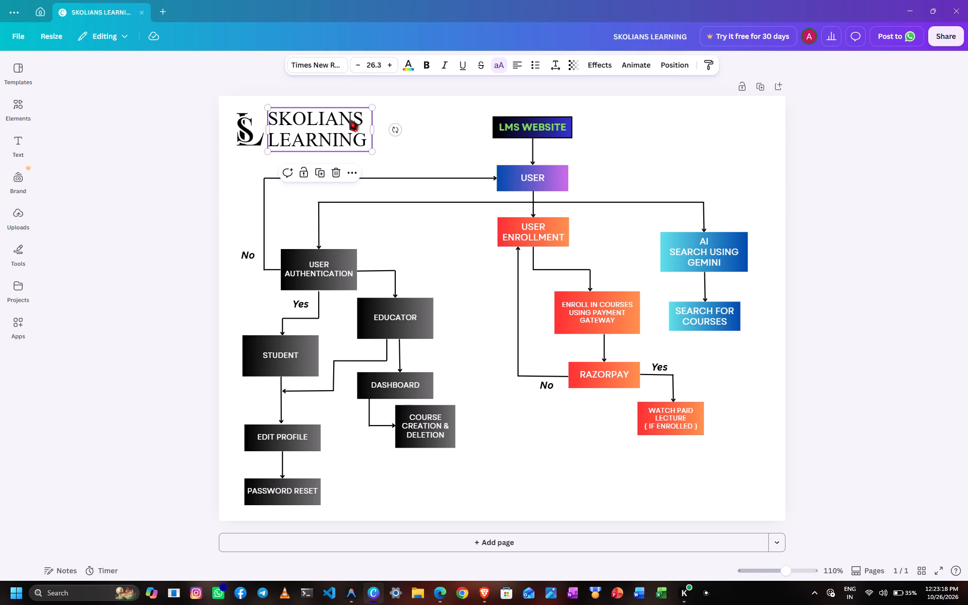
pyautogui.click(349, 119)
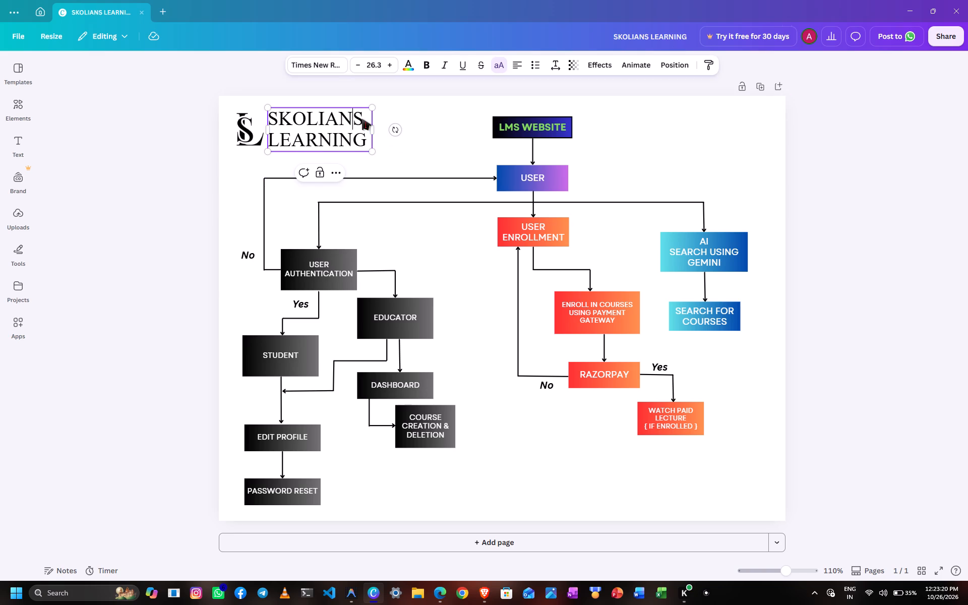
pyautogui.click(362, 119)
pyautogui.press('BackSpace')
pyautogui.press('BackSpace')
pyautogui.press('BackSpace')
pyautogui.press('BackSpace')
pyautogui.press('BackSpace')
pyautogui.press('BackSpace')
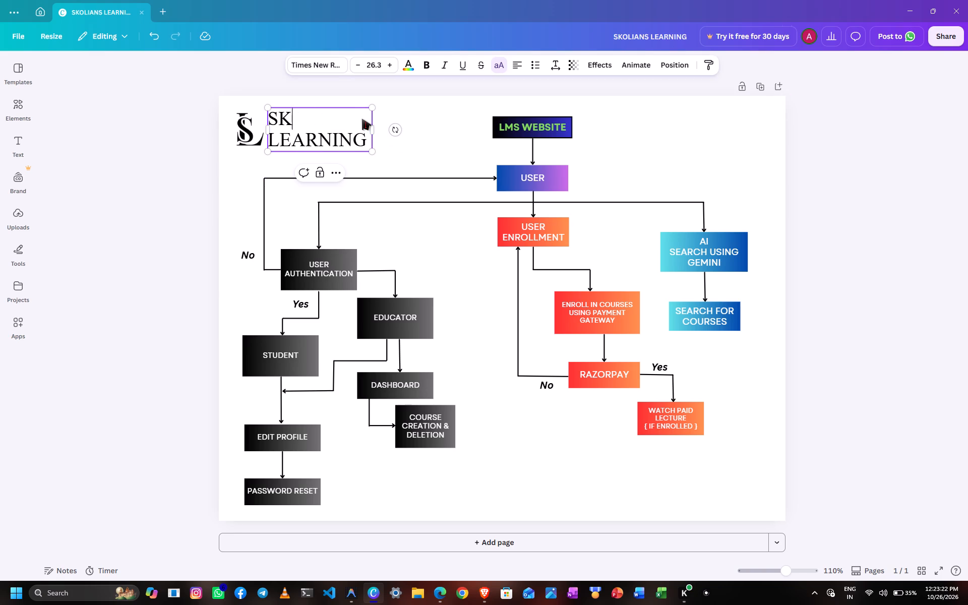
pyautogui.press('BackSpace')
pyautogui.press('BackSpace')
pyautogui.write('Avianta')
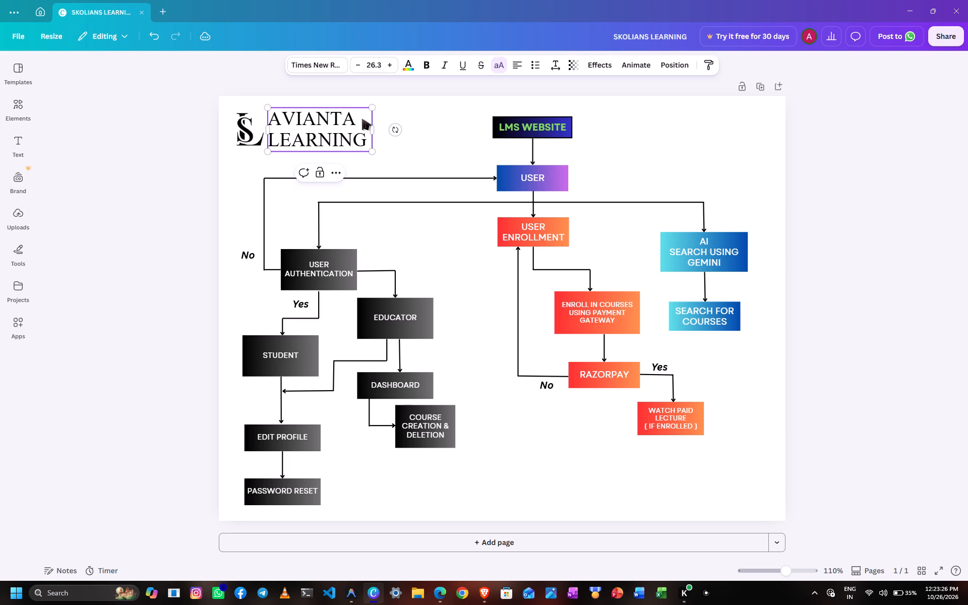
pyautogui.click(822, 174)
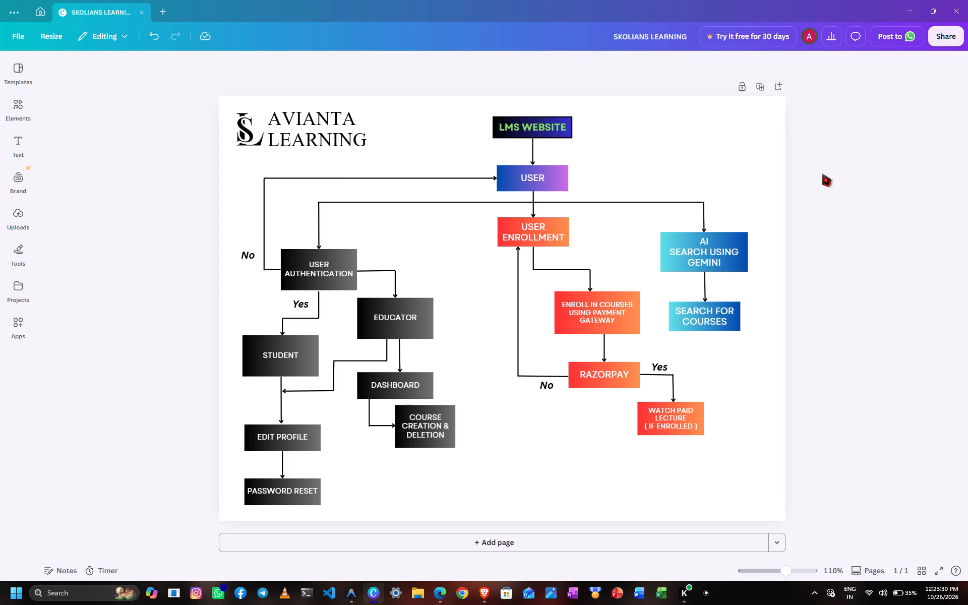
# Delete the SL logo image beside the AVIANTA LEARNING heading.
pyautogui.click(251, 131)
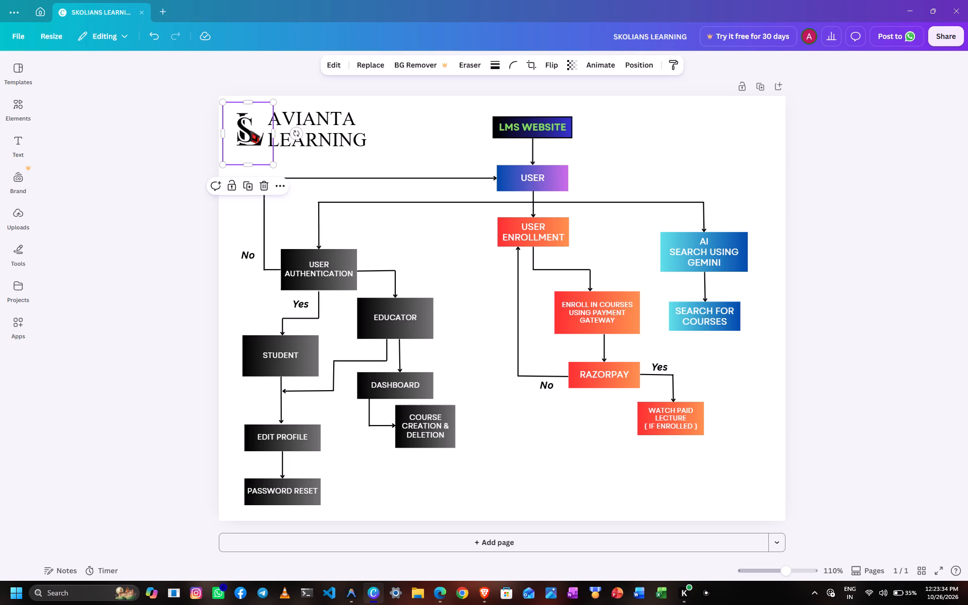
pyautogui.press('BackSpace')
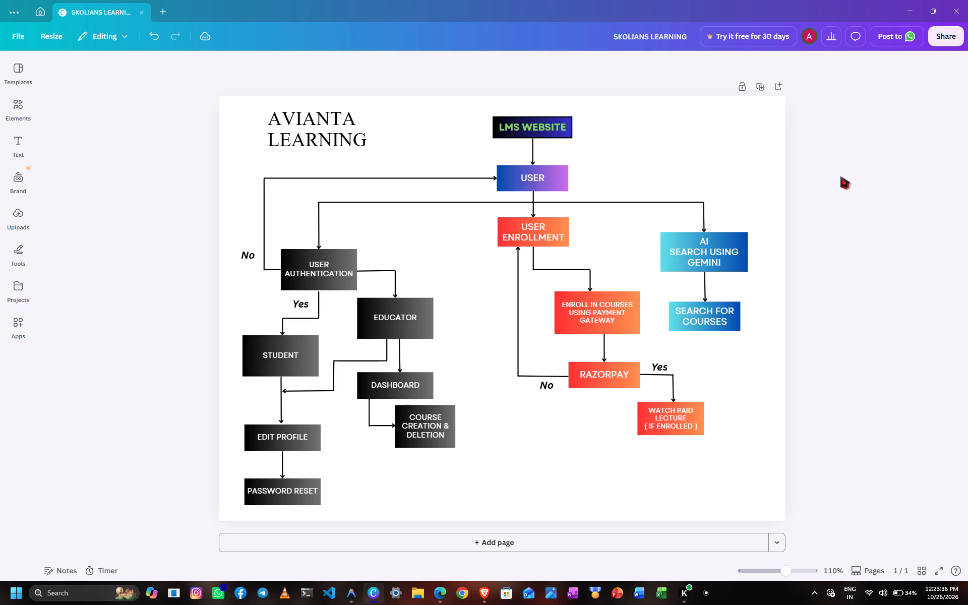
pyautogui.click(852, 186)
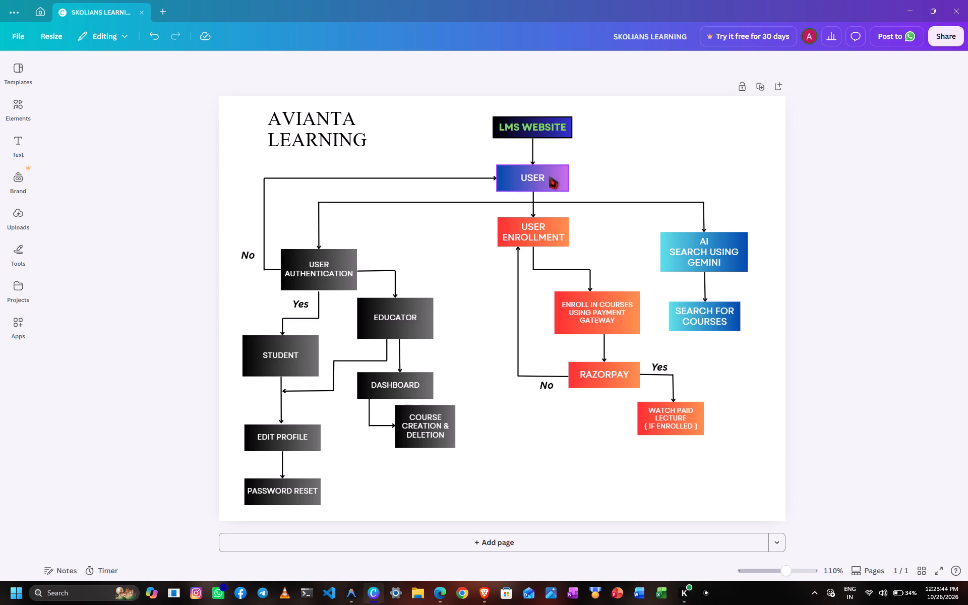
pyautogui.click(397, 316)
pyautogui.click(397, 316)
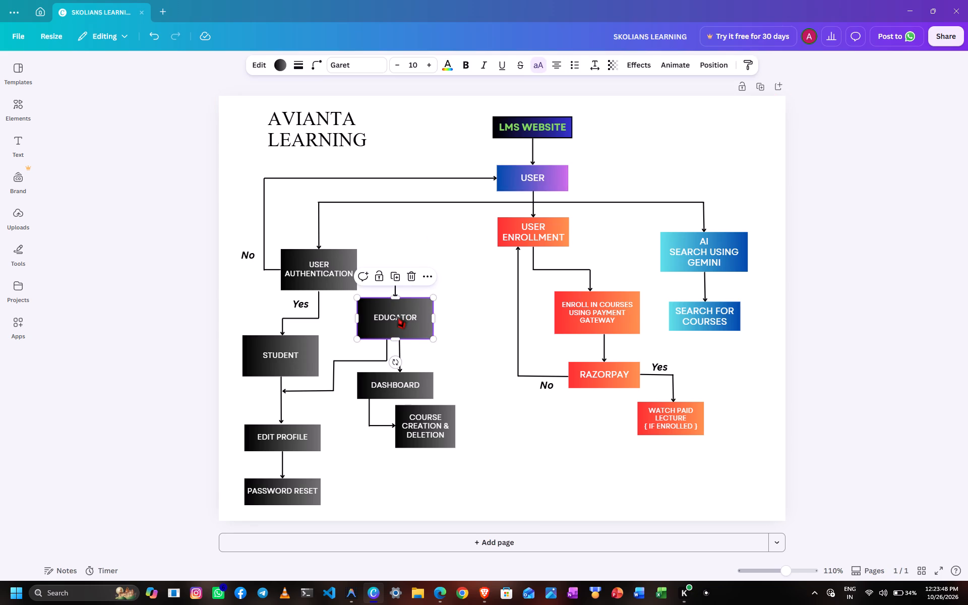
pyautogui.click(419, 319)
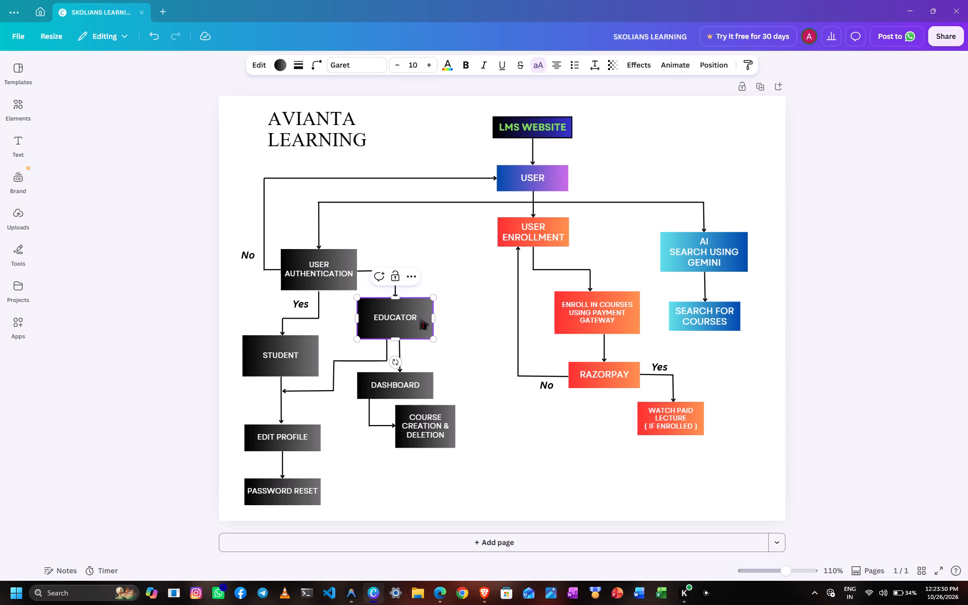
pyautogui.press('BackSpace')
pyautogui.press('BackSpace')
pyautogui.press('BackSpace')
pyautogui.press('BackSpace')
pyautogui.press('BackSpace')
pyautogui.press('BackSpace')
pyautogui.press('BackSpace')
pyautogui.press('BackSpace')
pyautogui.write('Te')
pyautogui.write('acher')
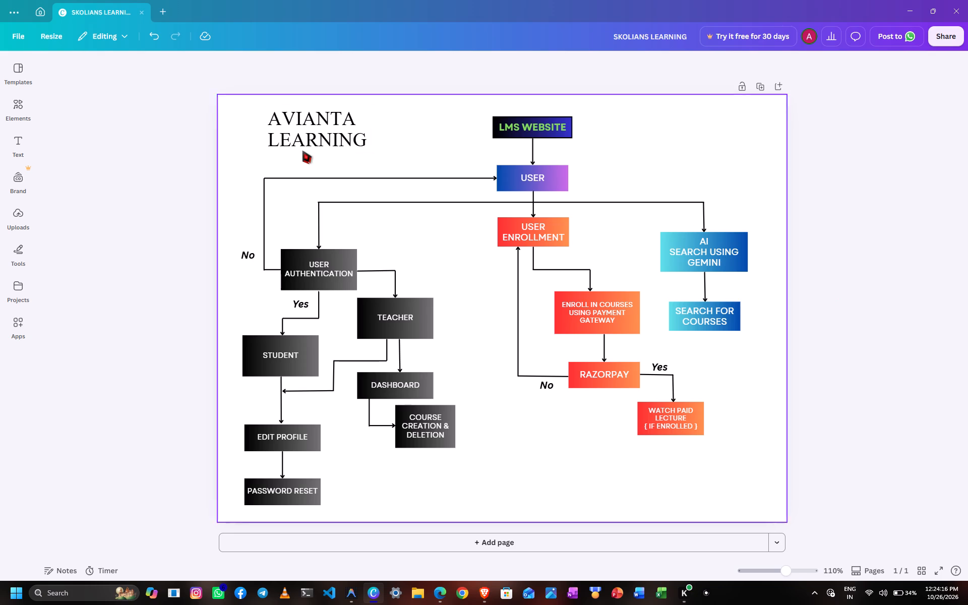
# Close the edited flowchart design.
pyautogui.click(142, 13)
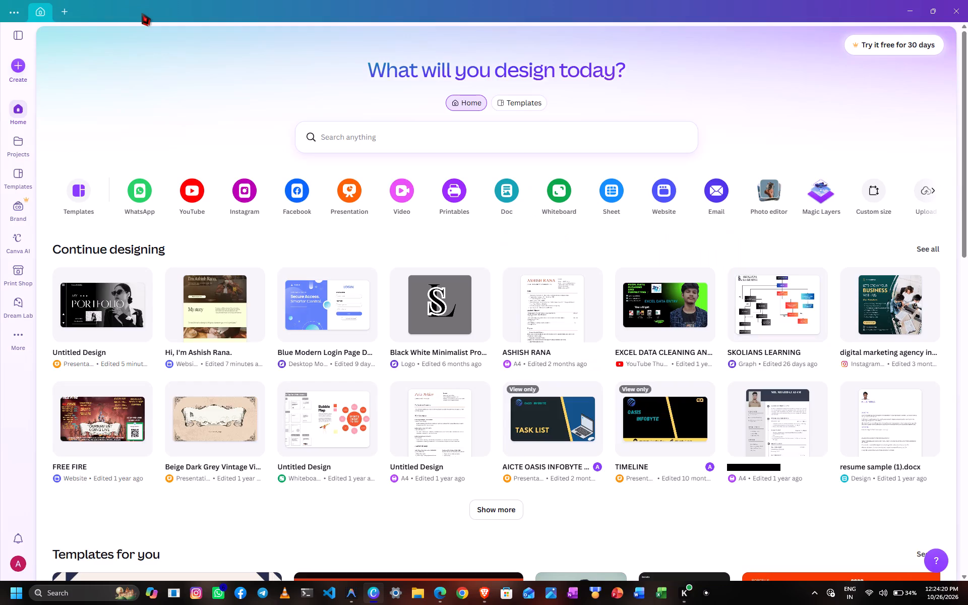
# Browse the design types offered for a new design under WhatsApp, YouTube, Instagram, Facebook, LinkedIn and Presentations.
pyautogui.click(717, 112)
pyautogui.hscroll(-9, 844, 189)
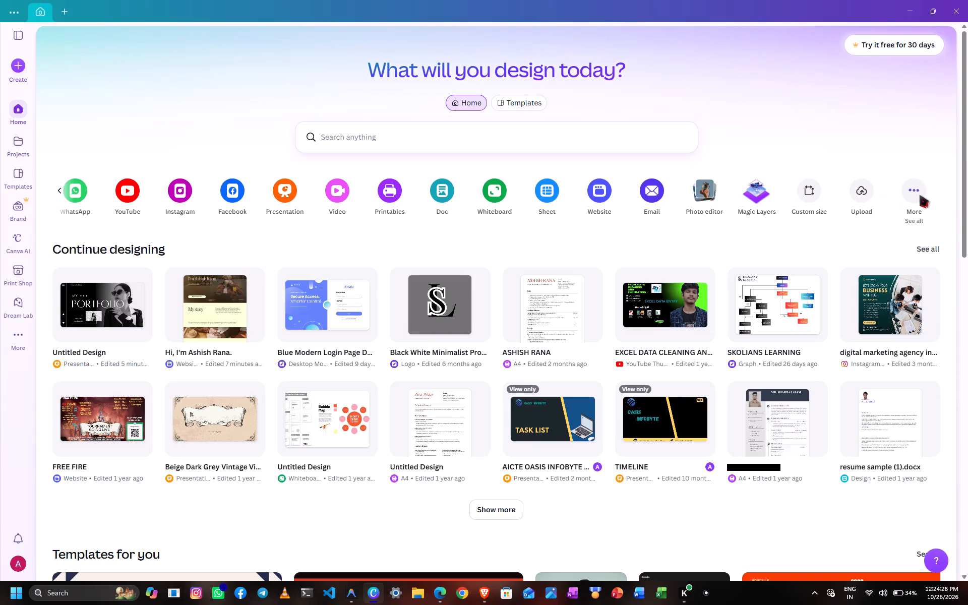
pyautogui.click(920, 194)
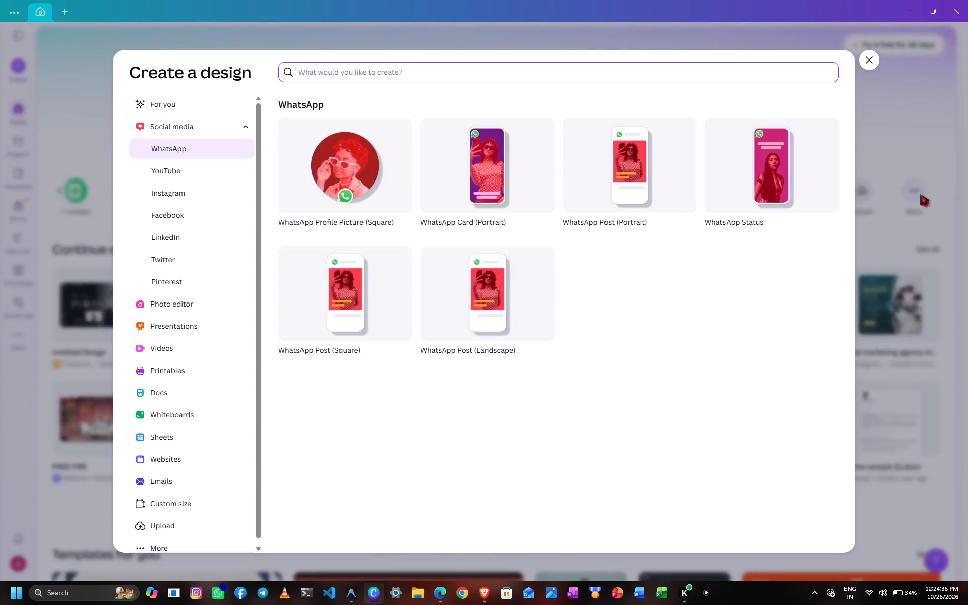
pyautogui.click(184, 167)
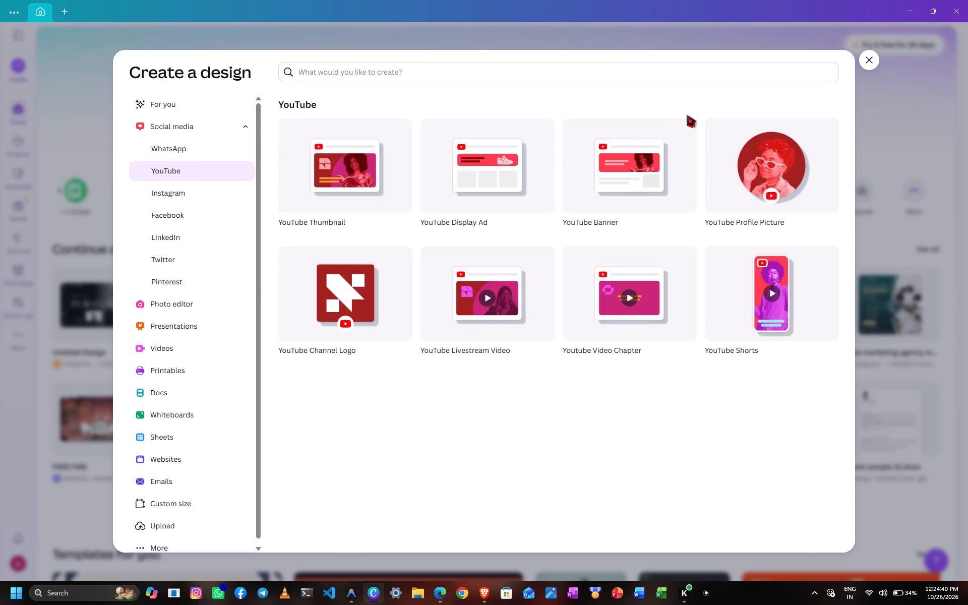
pyautogui.click(190, 197)
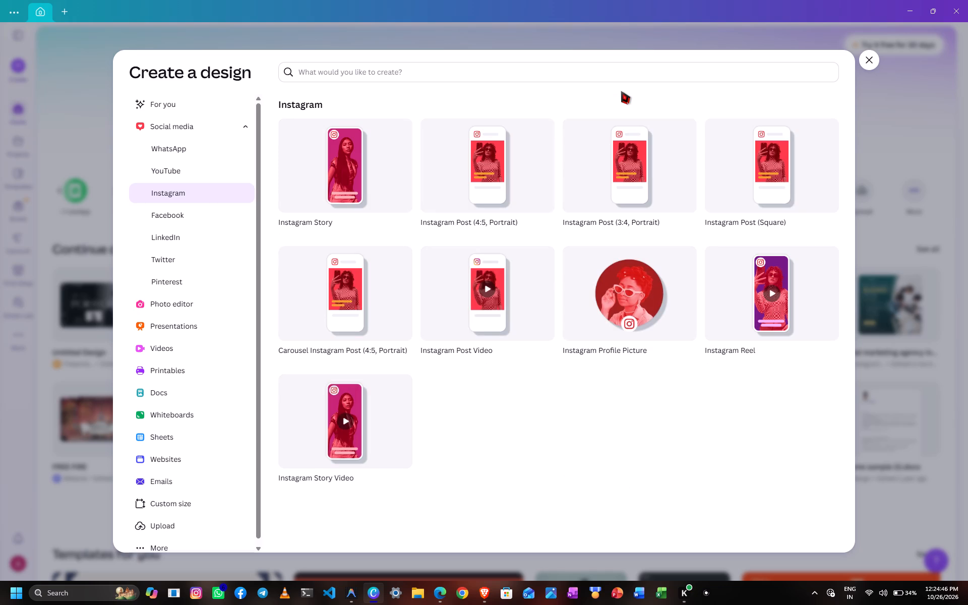
pyautogui.click(184, 214)
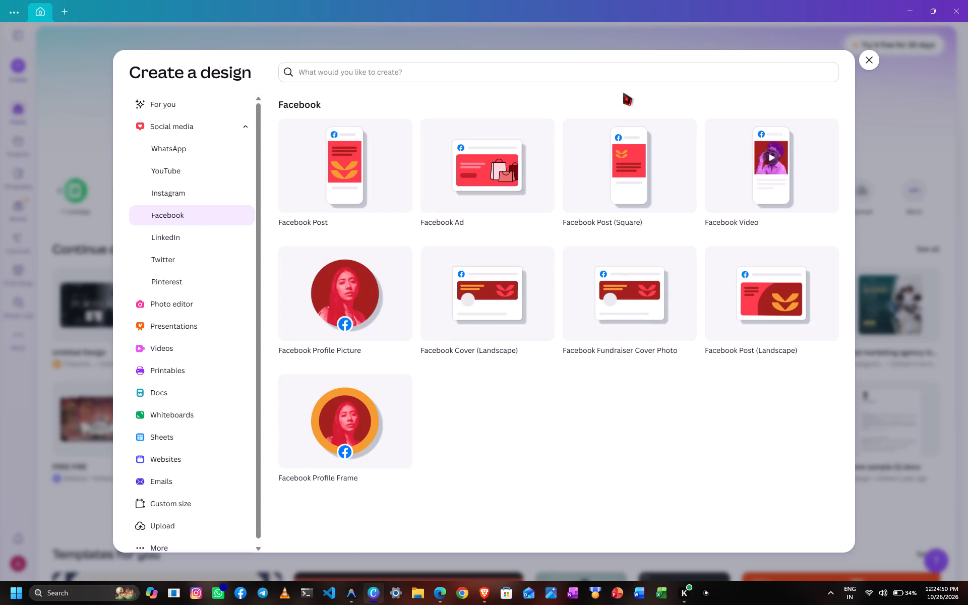
pyautogui.click(179, 240)
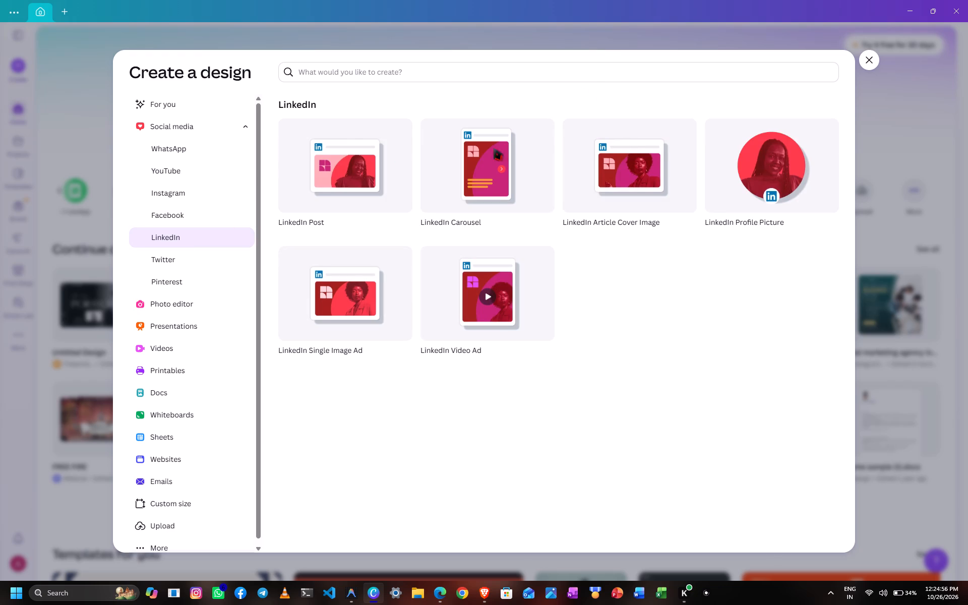
pyautogui.click(167, 332)
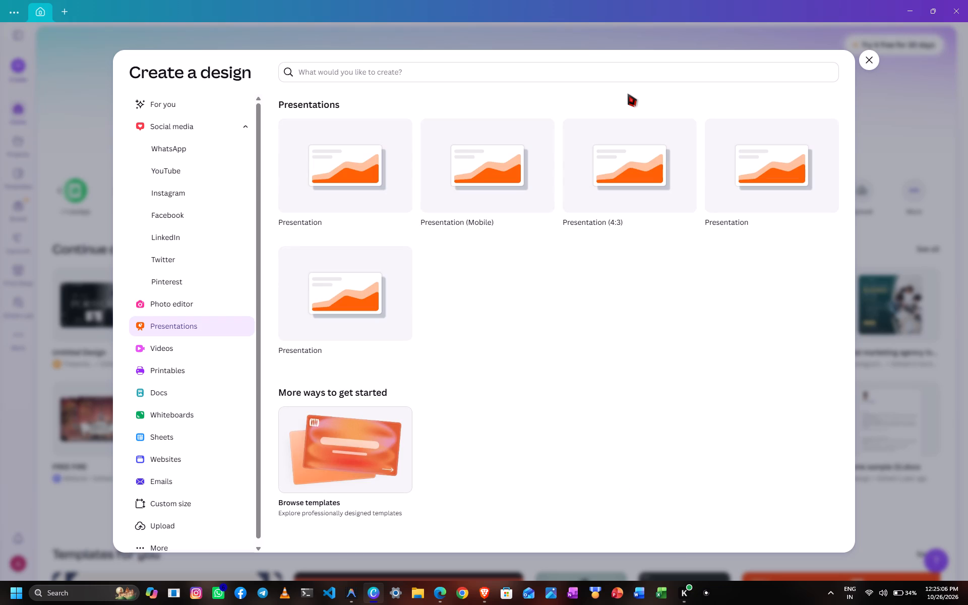
# Look over the video and printable design types, and leave the design creation dialog.
pyautogui.click(185, 346)
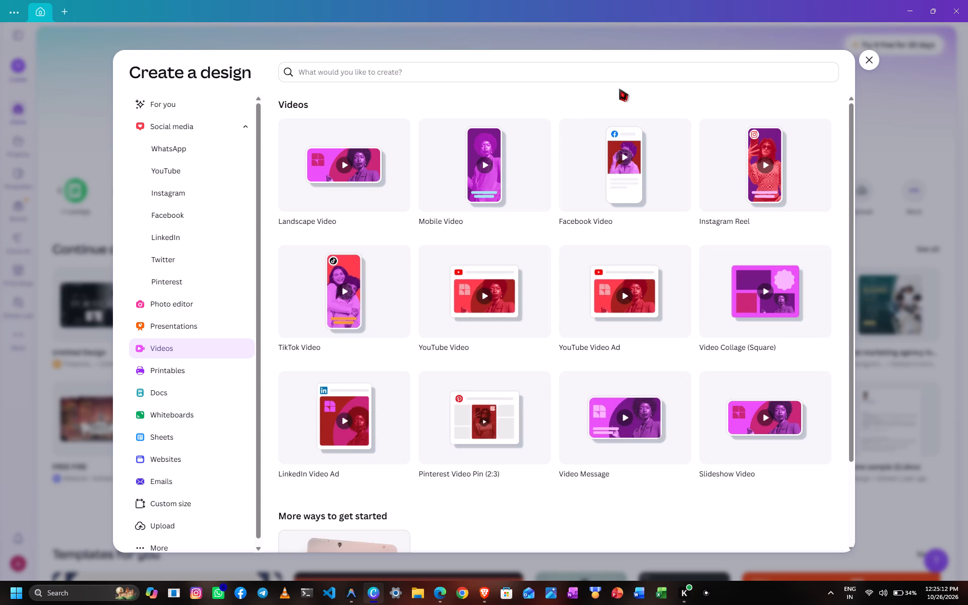
pyautogui.click(172, 373)
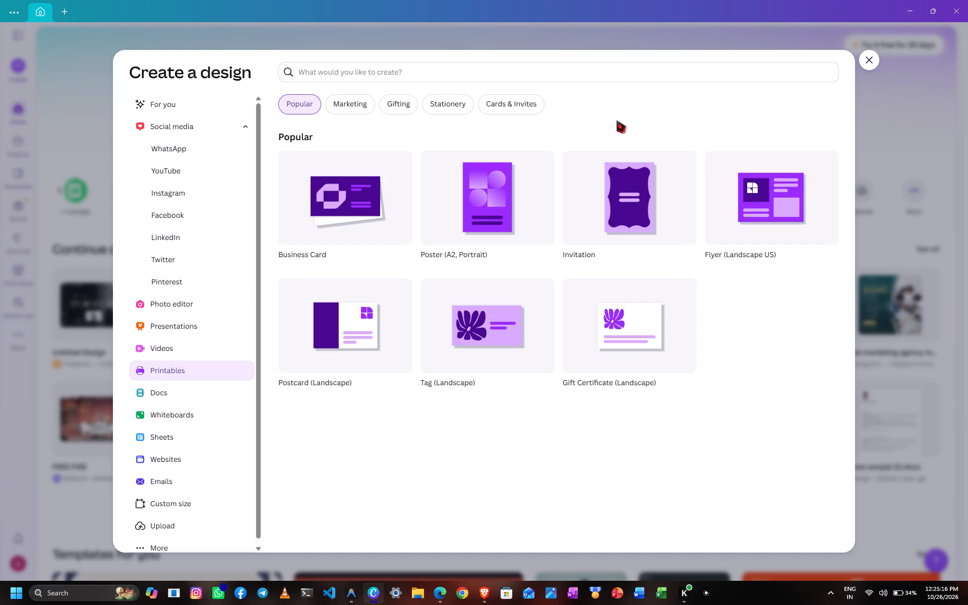
pyautogui.click(870, 59)
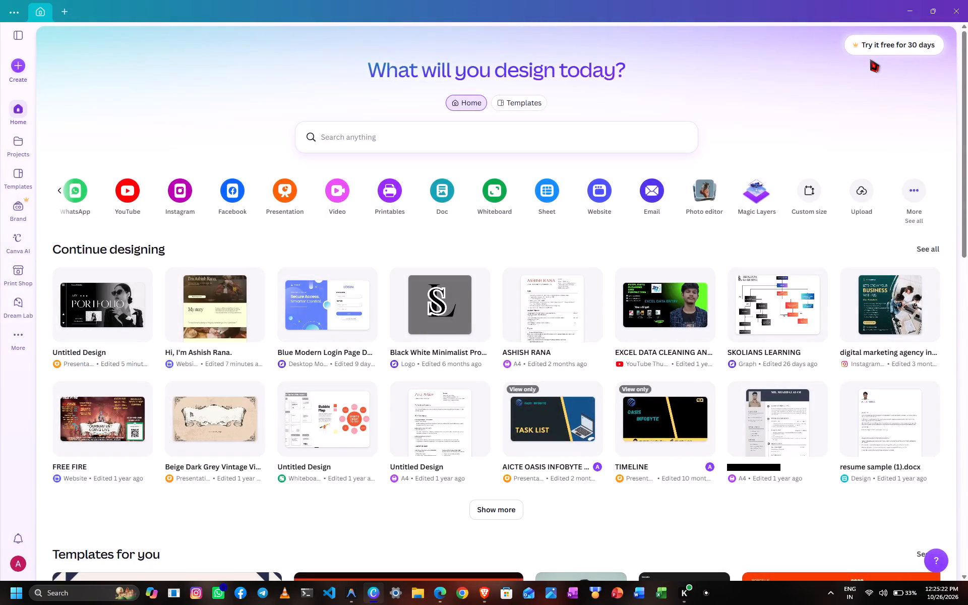
# Find the Resume category among the home page's template categories and look through its templates.
pyautogui.scroll(-3, 478, 259)
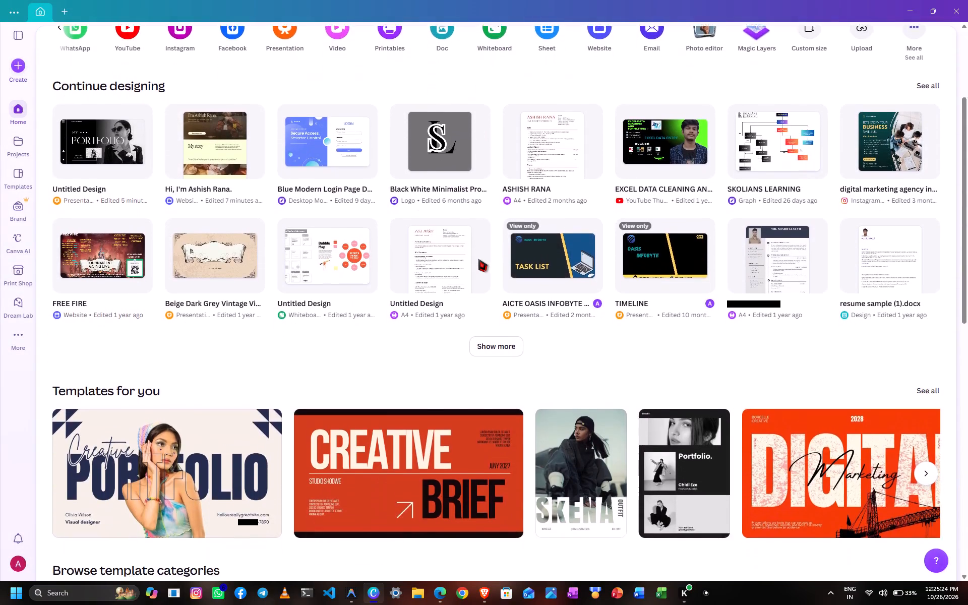
pyautogui.scroll(-4, 478, 259)
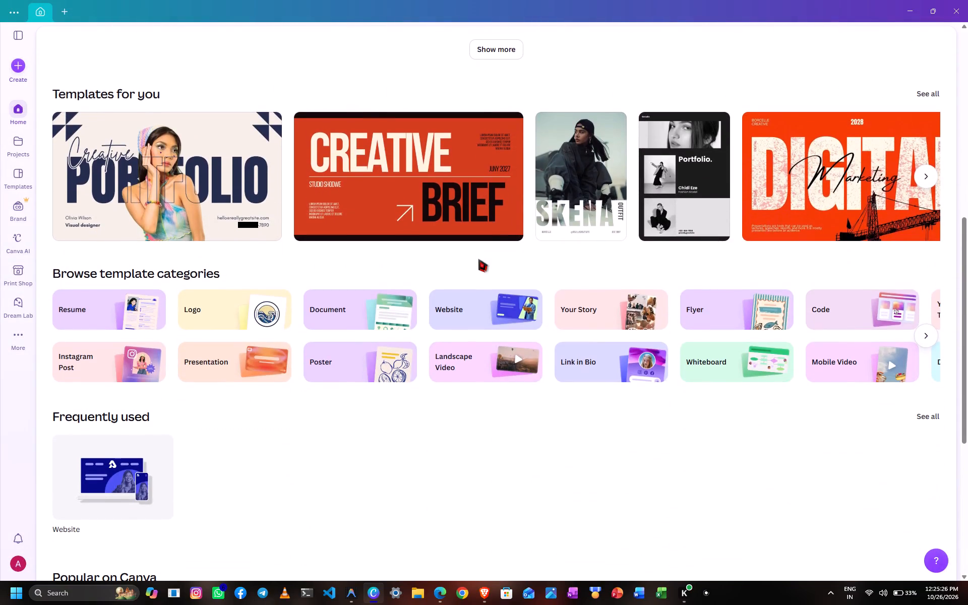
pyautogui.scroll(-1, 478, 259)
pyautogui.click(499, 394)
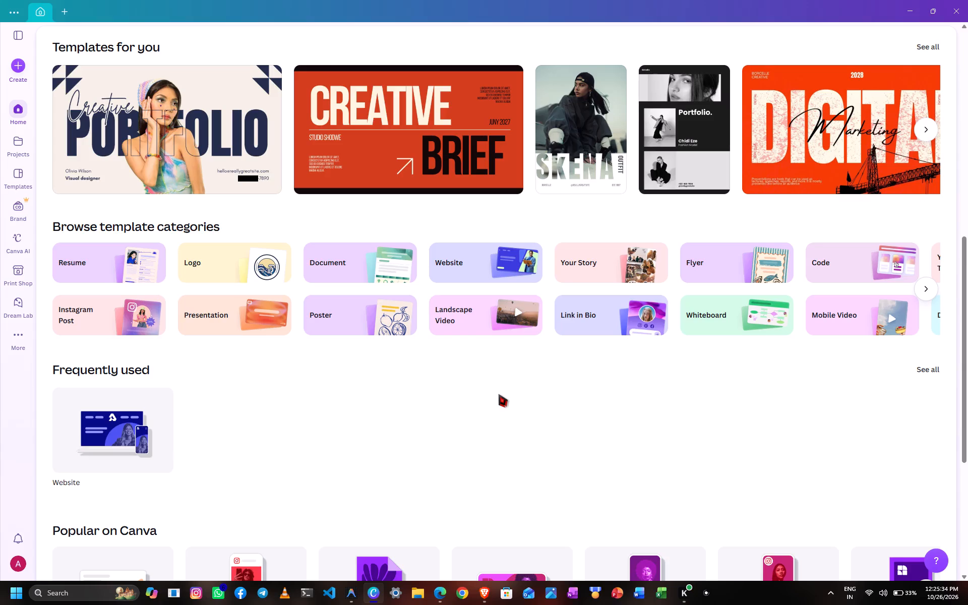
pyautogui.click(102, 264)
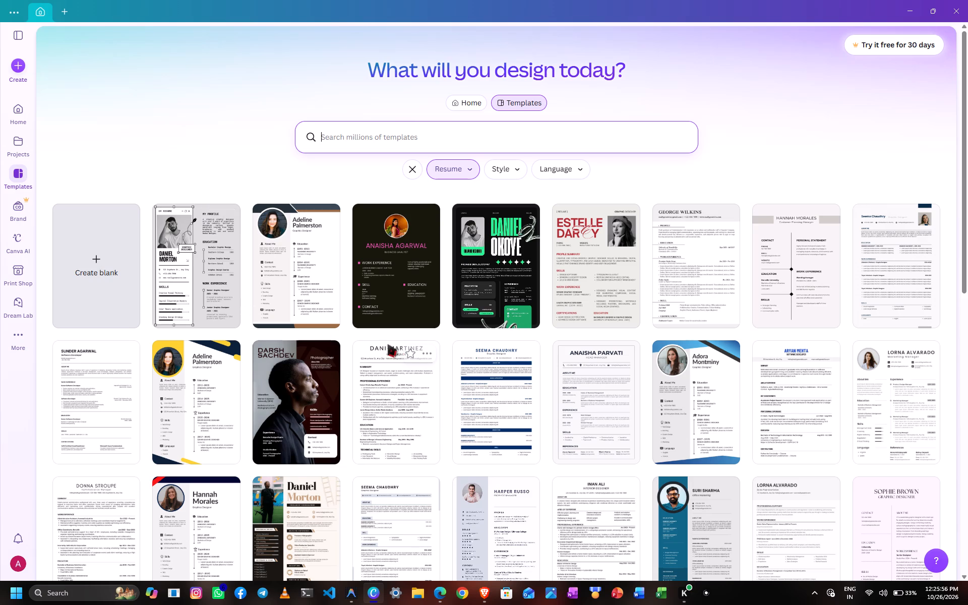
pyautogui.scroll(-3, 514, 360)
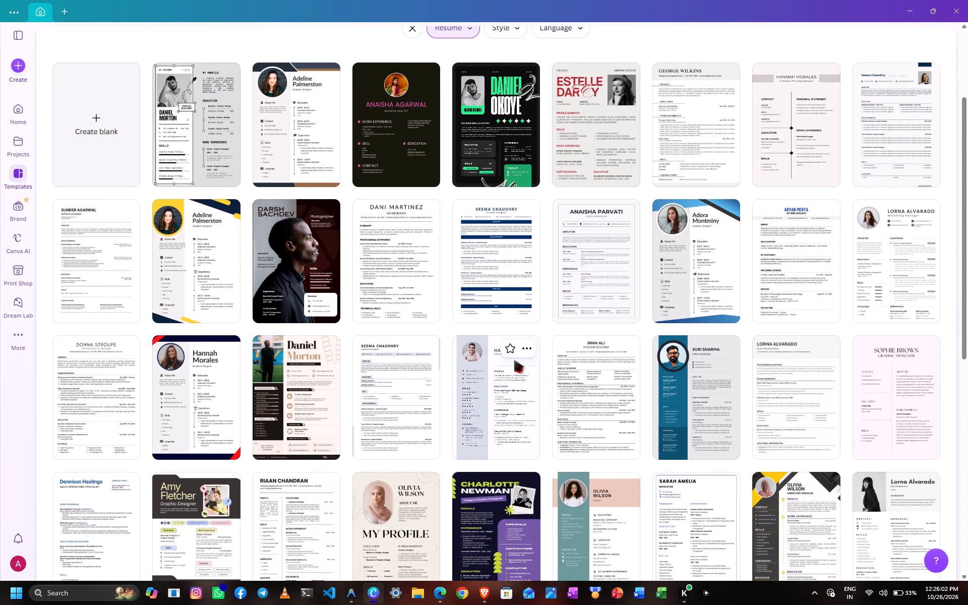
pyautogui.scroll(-3, 514, 360)
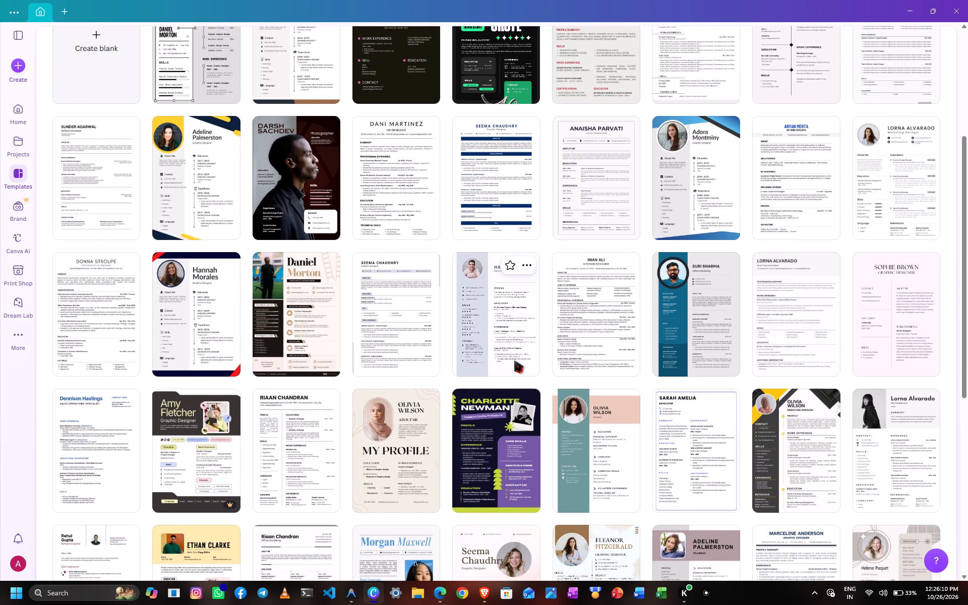
# Look through the Resume template gallery, comparing layouts and styles down to the premium designs.
pyautogui.scroll(-3, 514, 360)
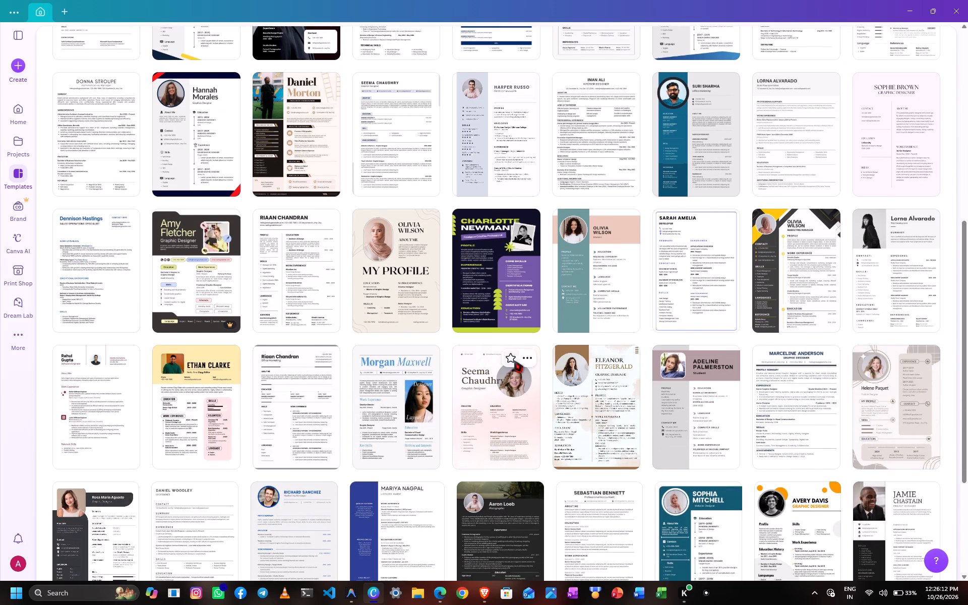
pyautogui.scroll(-2, 514, 360)
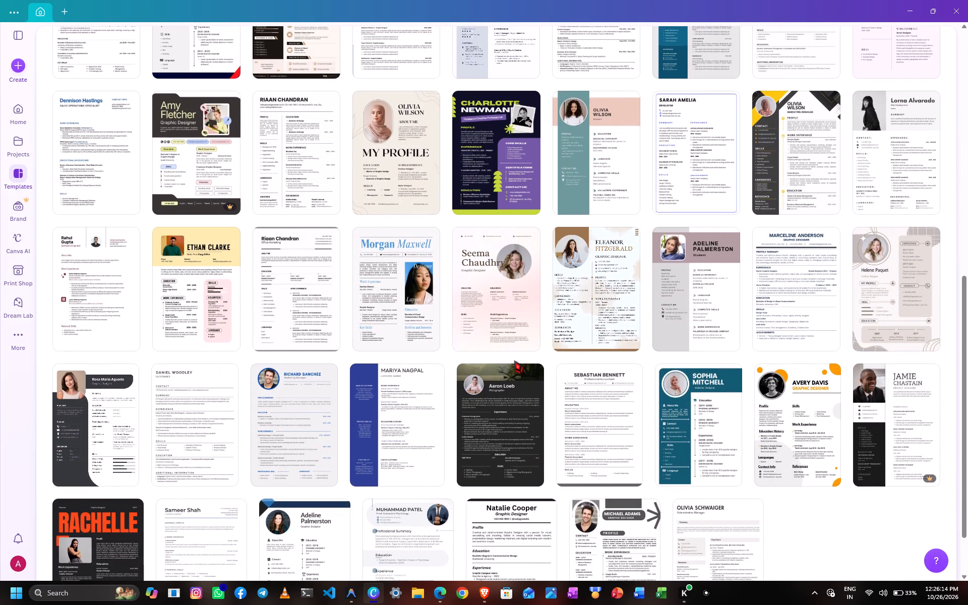
pyautogui.scroll(-5, 514, 360)
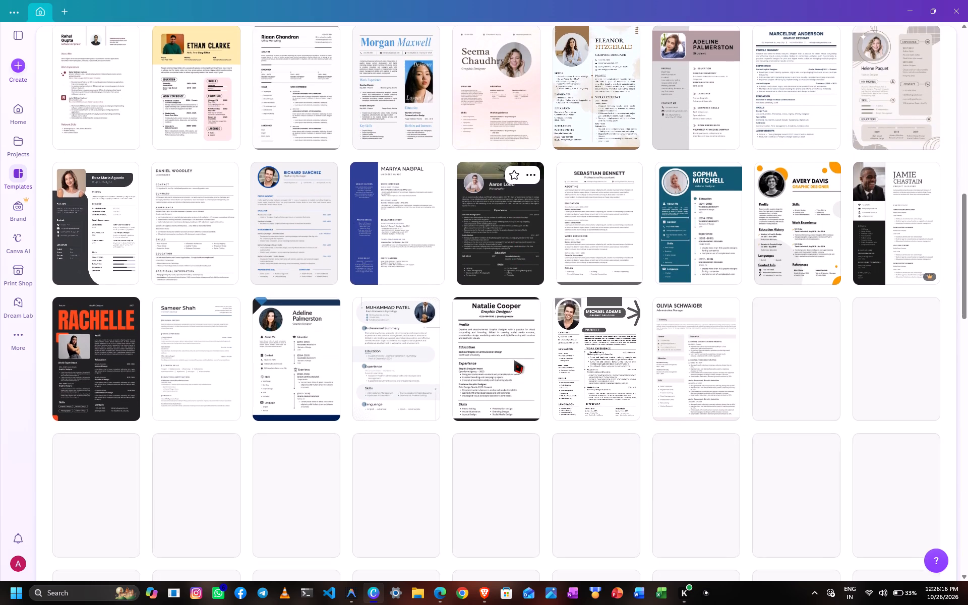
pyautogui.scroll(-2, 514, 360)
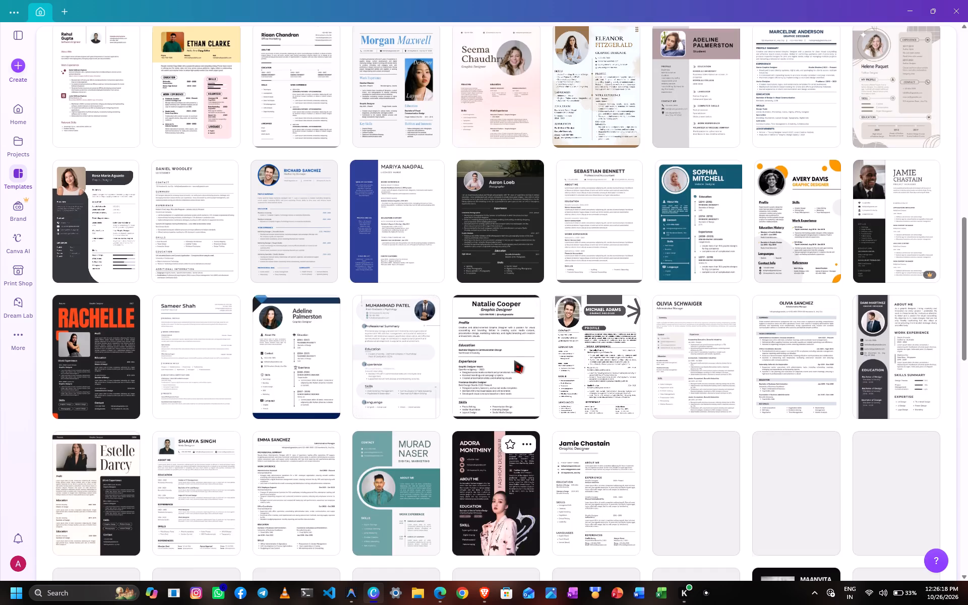
pyautogui.scroll(-1, 514, 360)
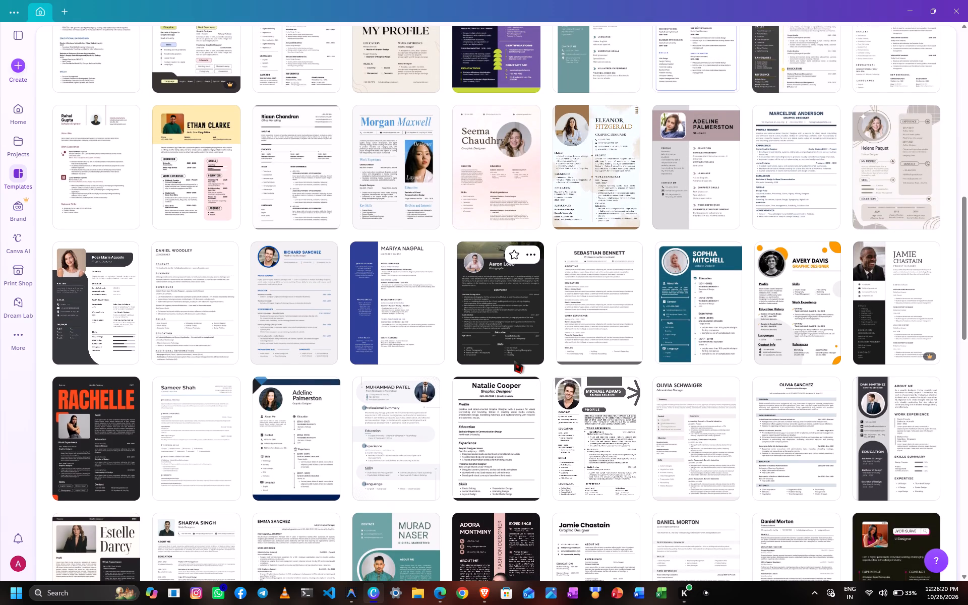
pyautogui.scroll(-3, 514, 360)
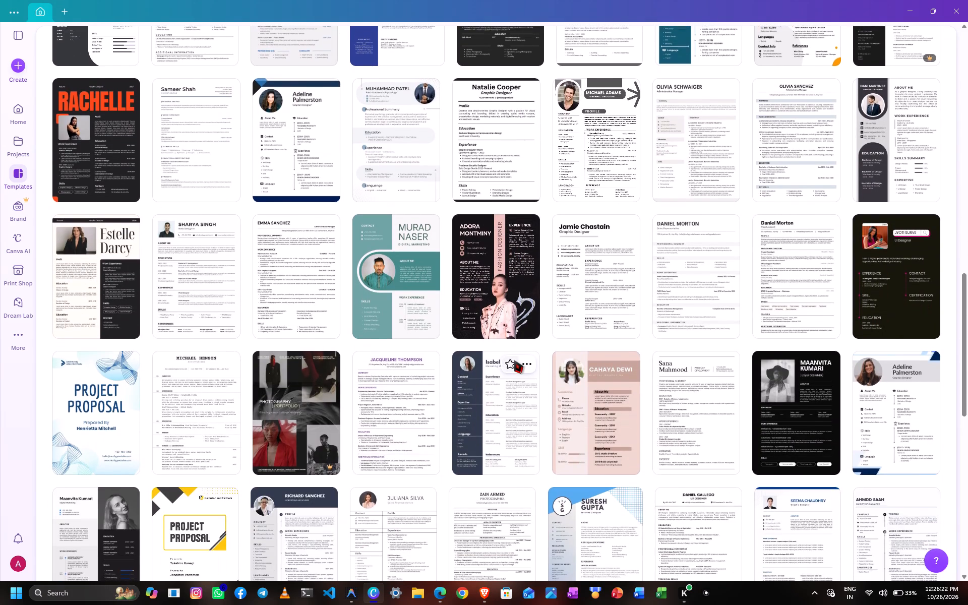
pyautogui.scroll(-1, 514, 360)
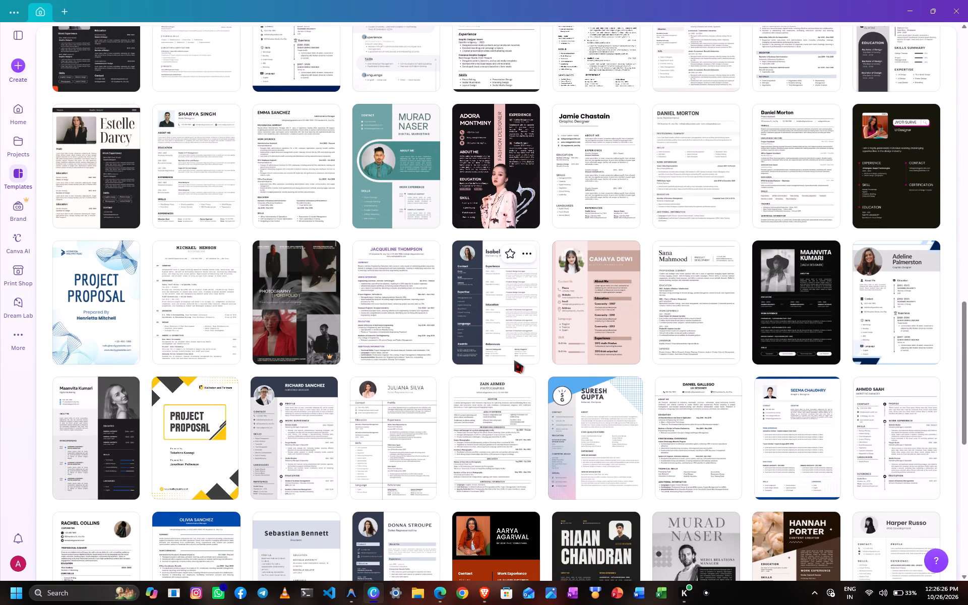
pyautogui.scroll(-4, 514, 360)
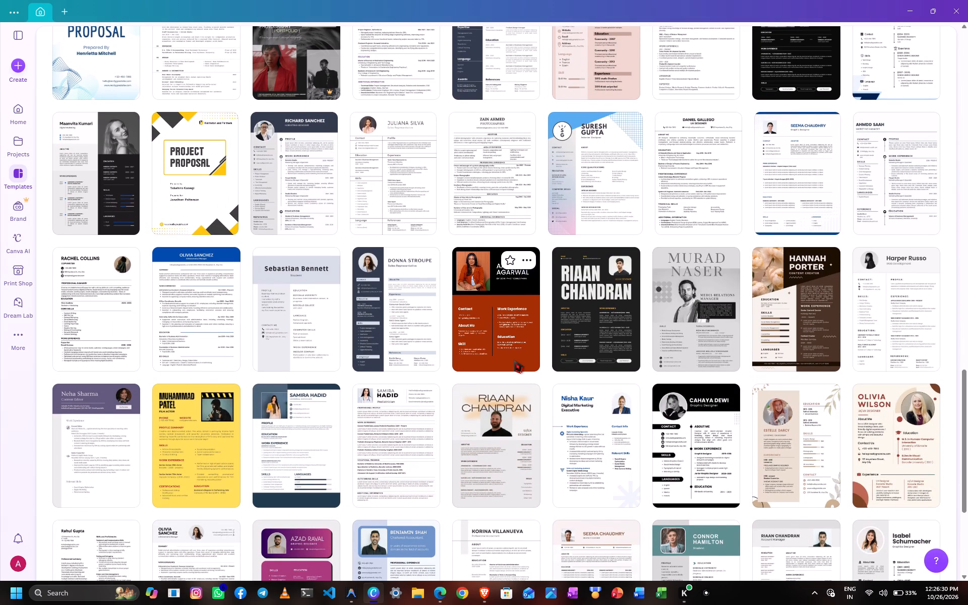
pyautogui.scroll(-1, 514, 360)
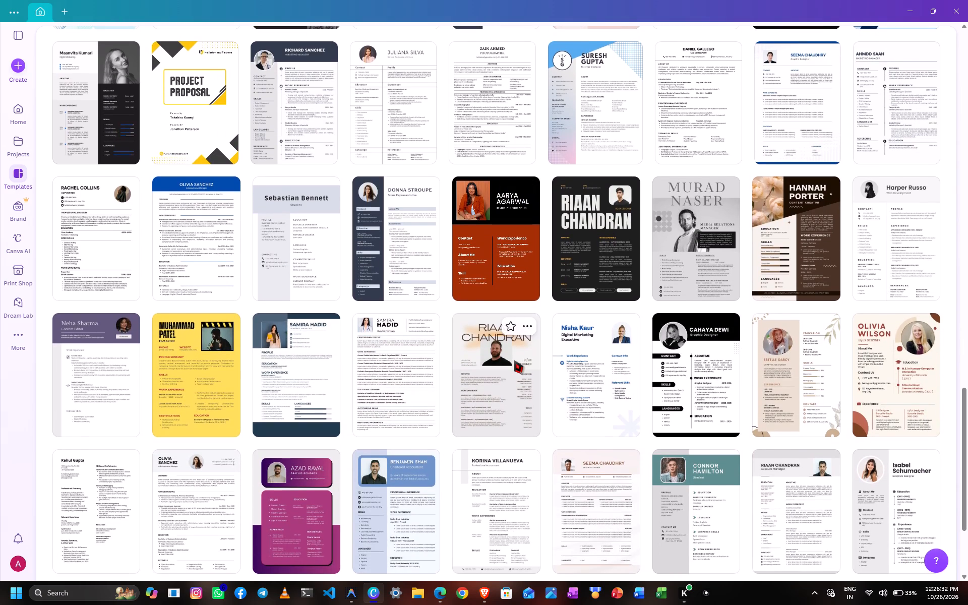
pyautogui.scroll(-2, 514, 360)
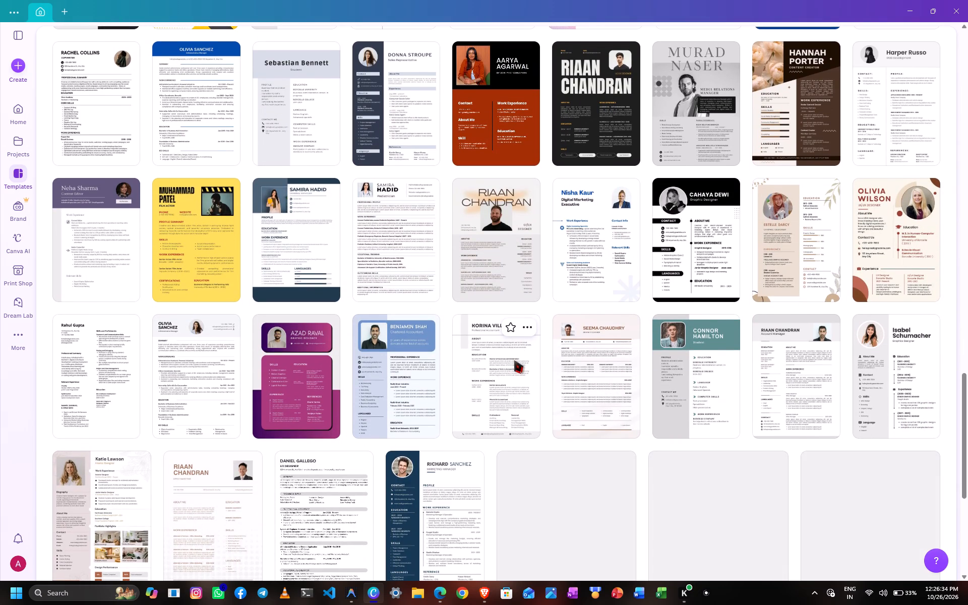
pyautogui.scroll(-2, 514, 360)
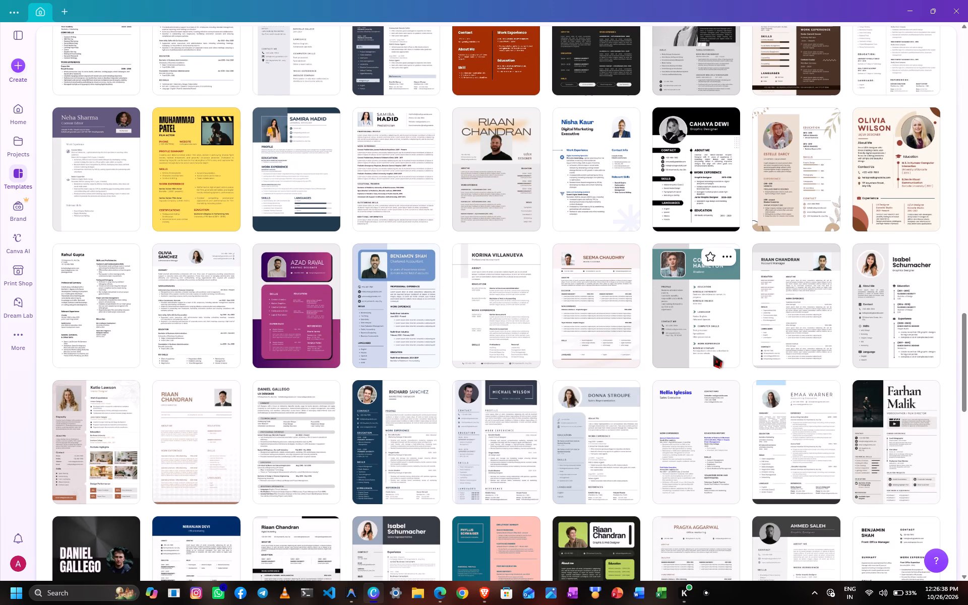
pyautogui.scroll(-1, 713, 355)
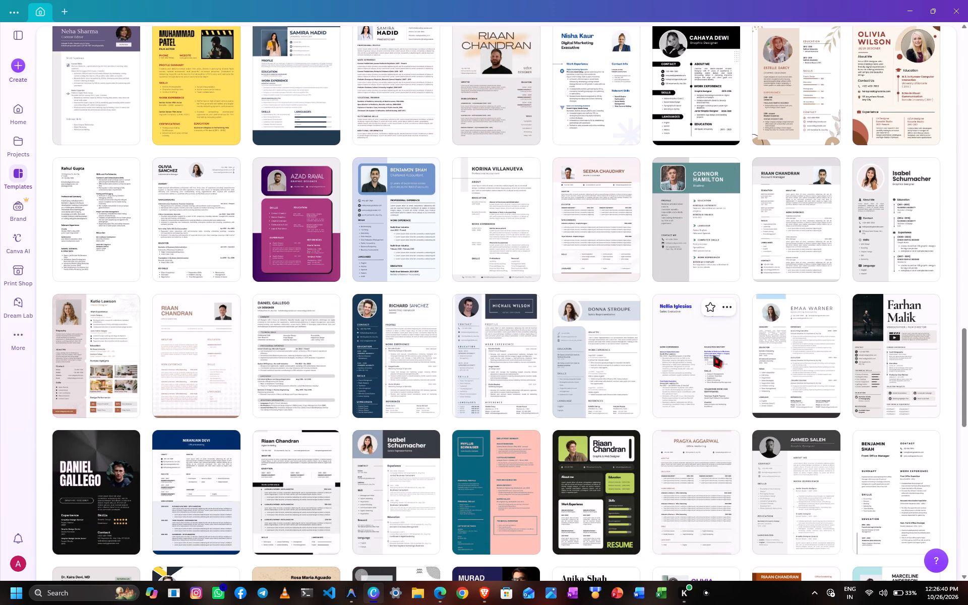
pyautogui.scroll(-3, 713, 355)
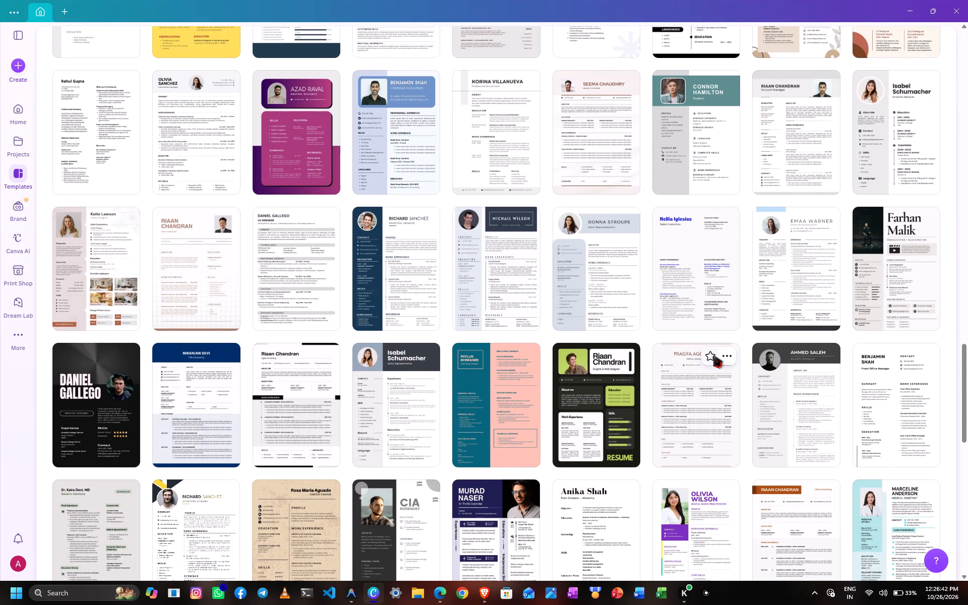
pyautogui.scroll(-3, 713, 355)
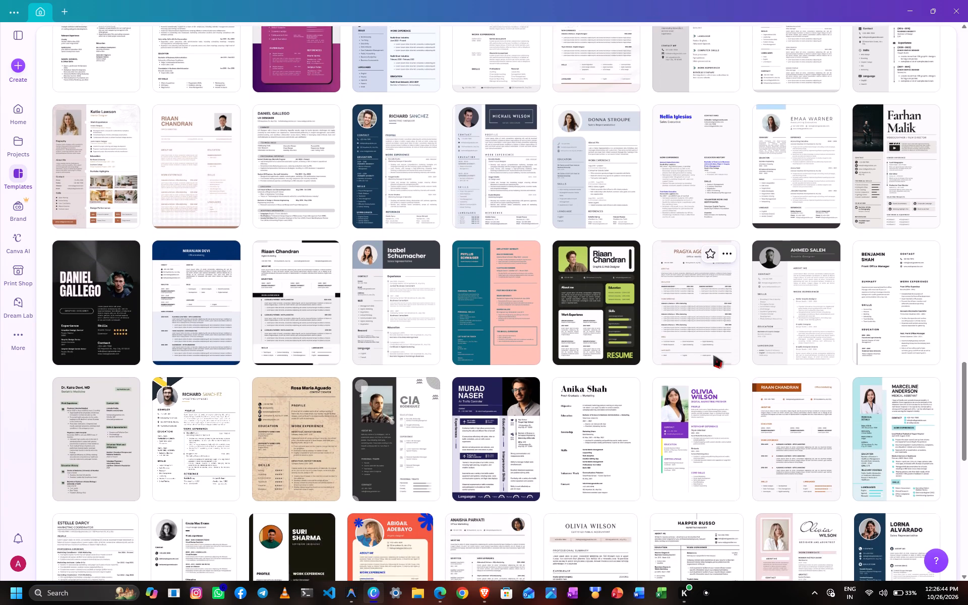
pyautogui.scroll(-4, 713, 355)
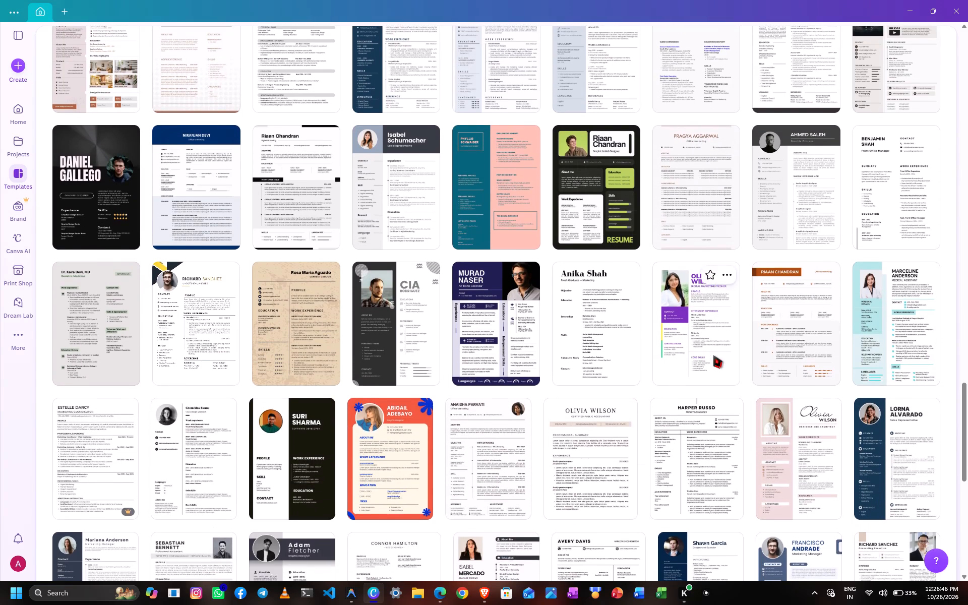
pyautogui.scroll(-4, 713, 355)
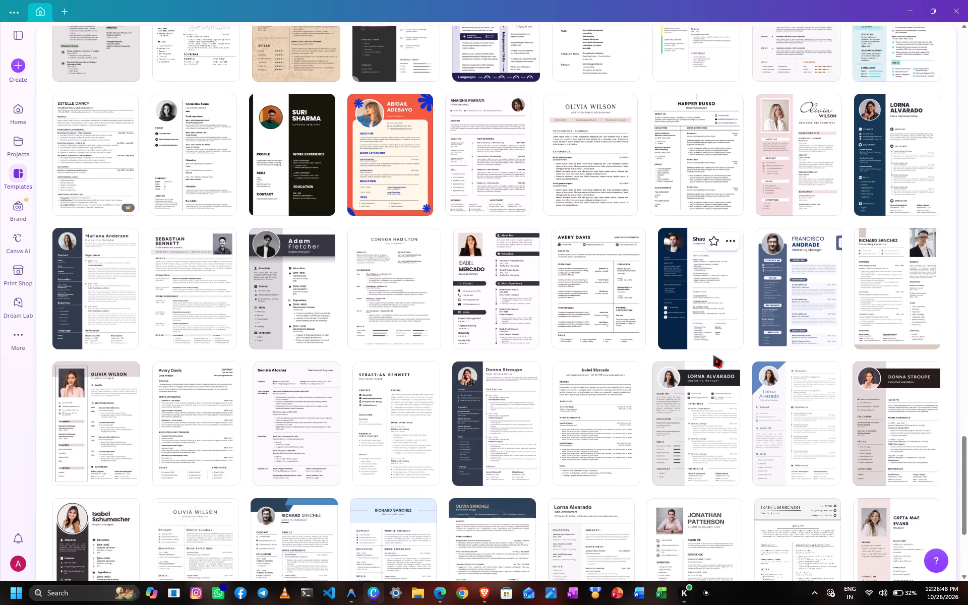
pyautogui.scroll(-4, 713, 355)
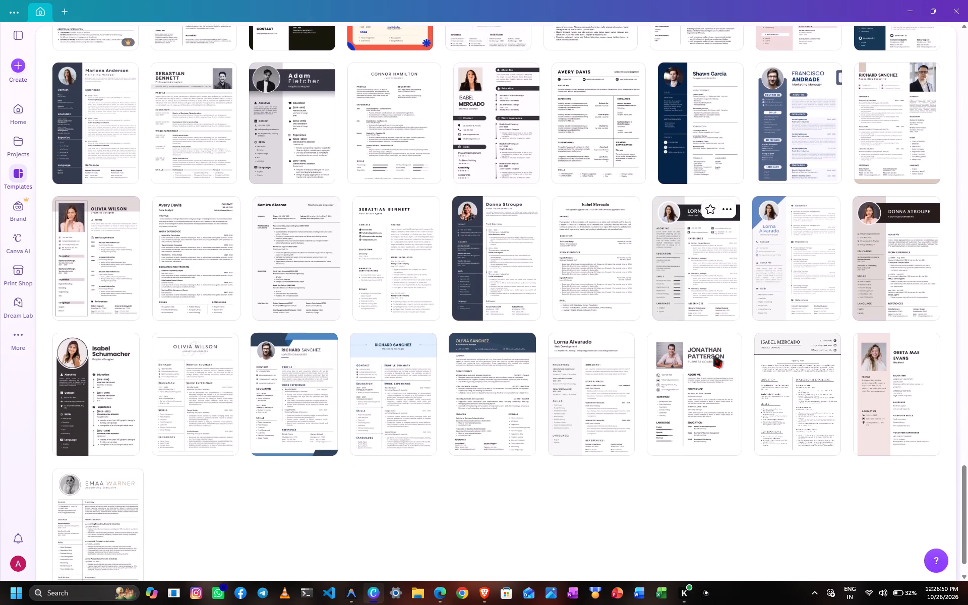
pyautogui.scroll(-1, 713, 355)
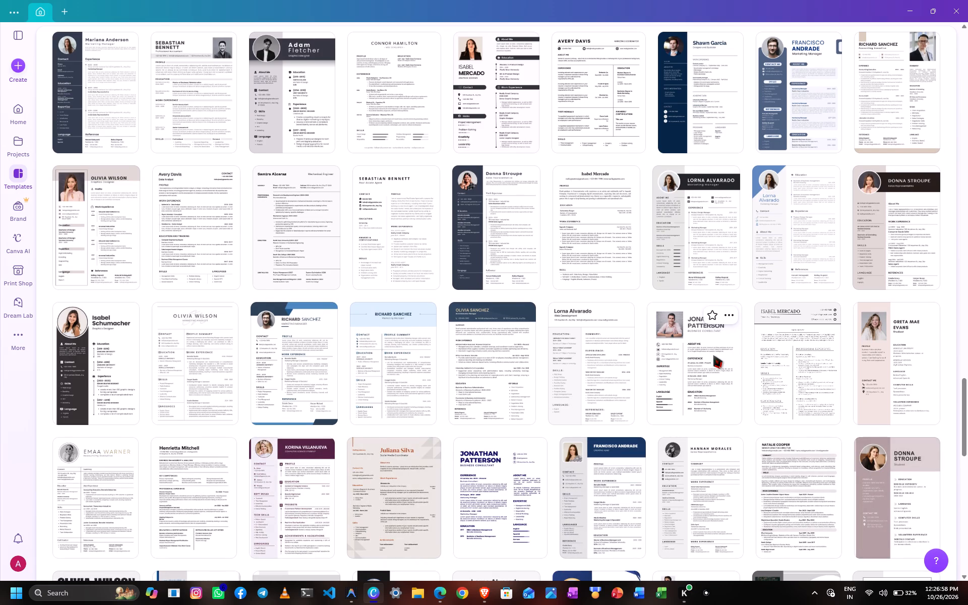
pyautogui.scroll(-6, 713, 355)
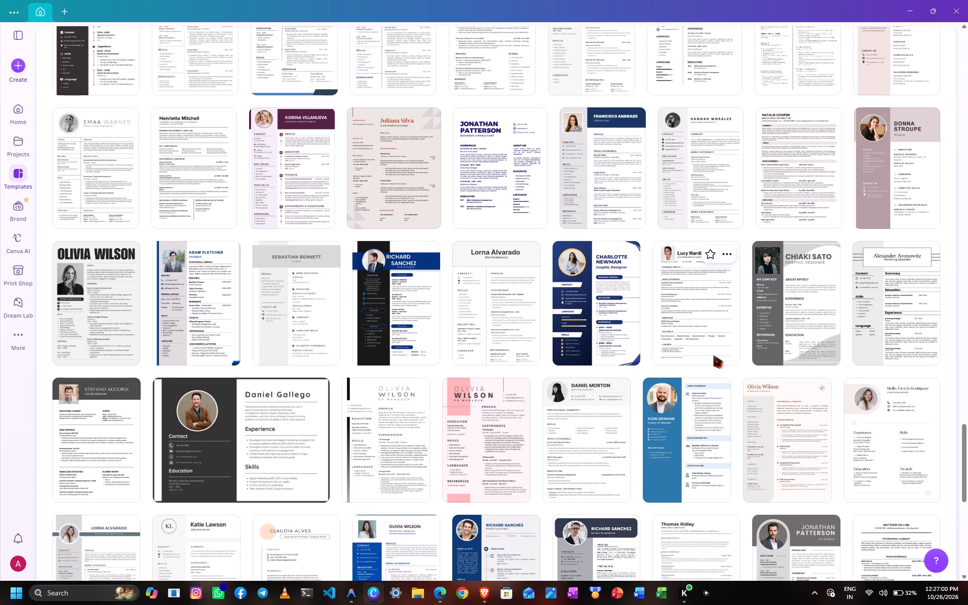
pyautogui.scroll(-3, 713, 355)
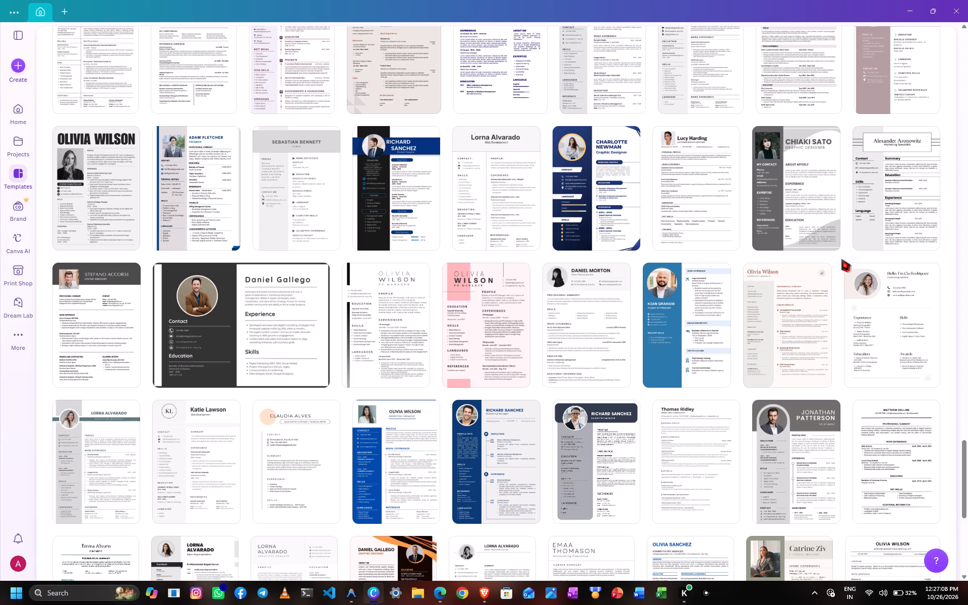
pyautogui.scroll(-2, 841, 259)
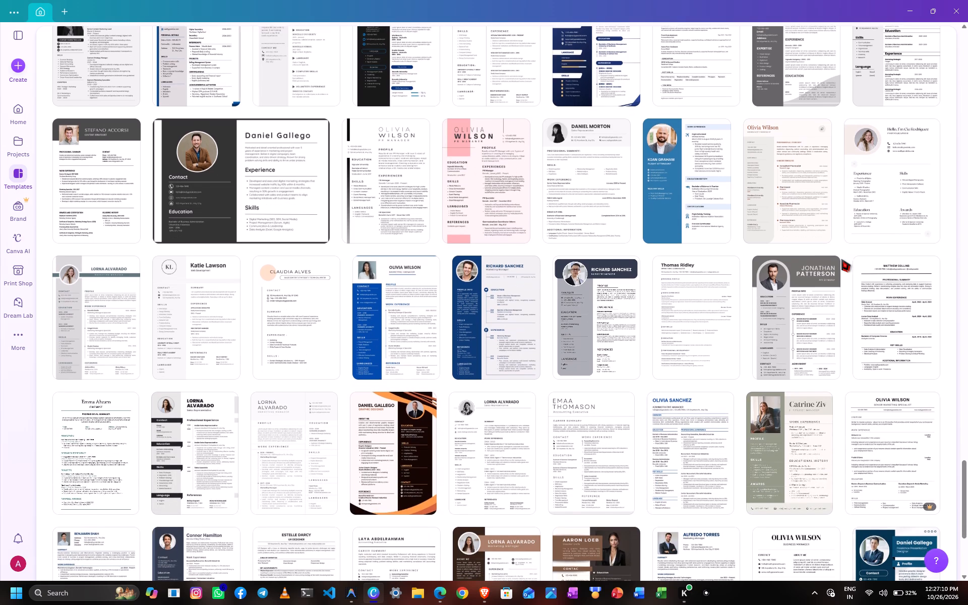
pyautogui.scroll(-1, 841, 259)
pyautogui.scroll(-3, 583, 388)
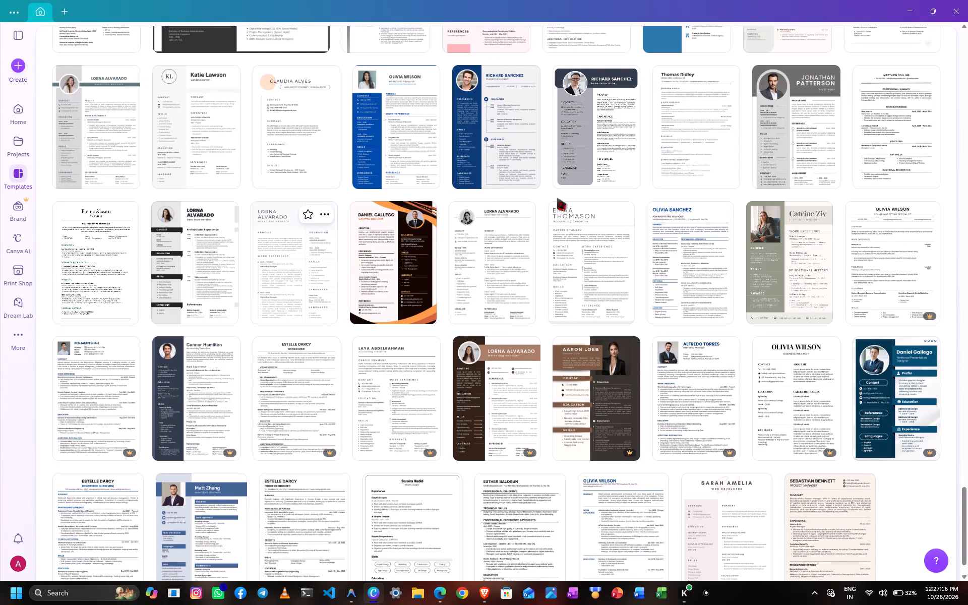
pyautogui.scroll(-2, 600, 333)
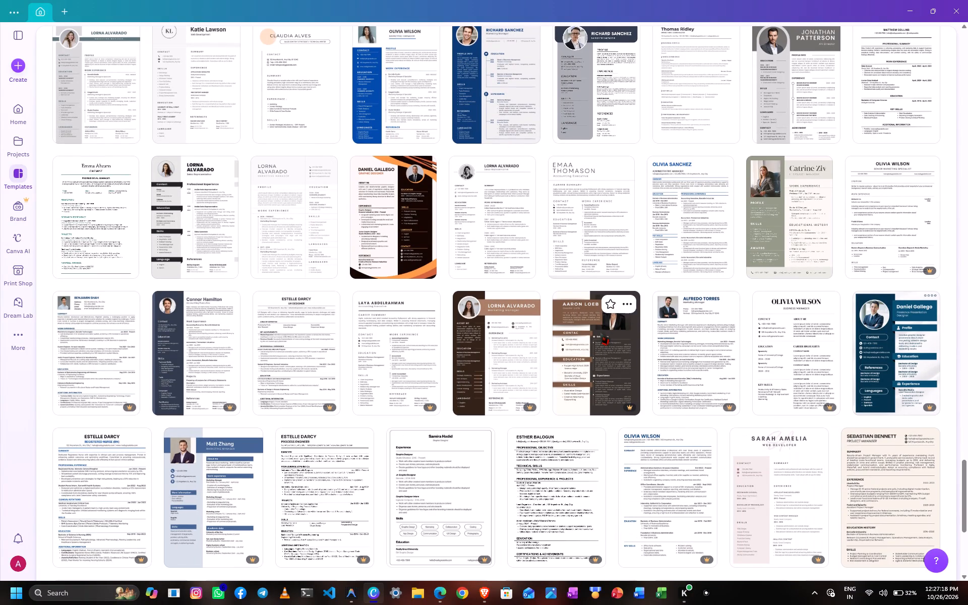
pyautogui.scroll(-4, 600, 333)
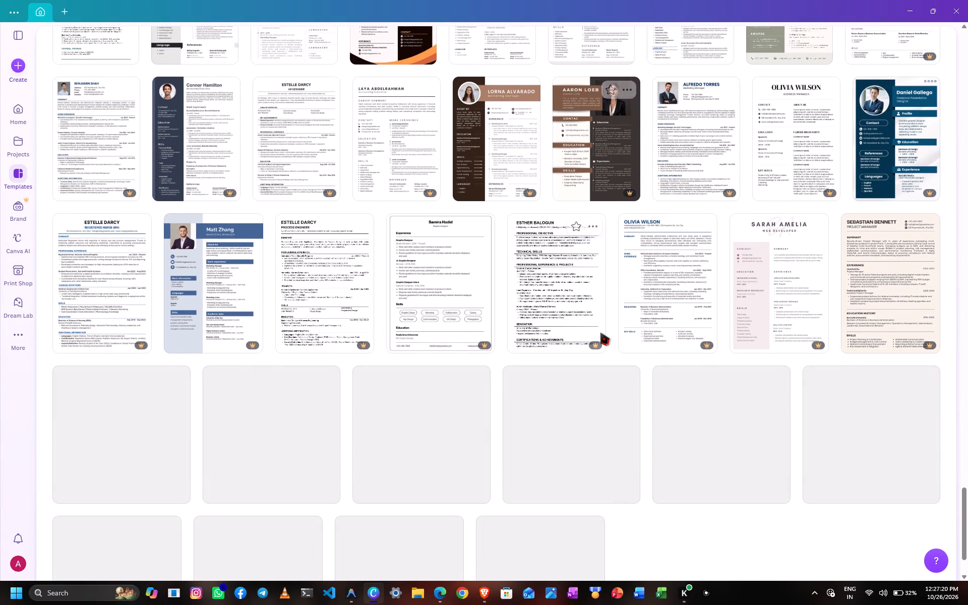
pyautogui.scroll(-2, 600, 333)
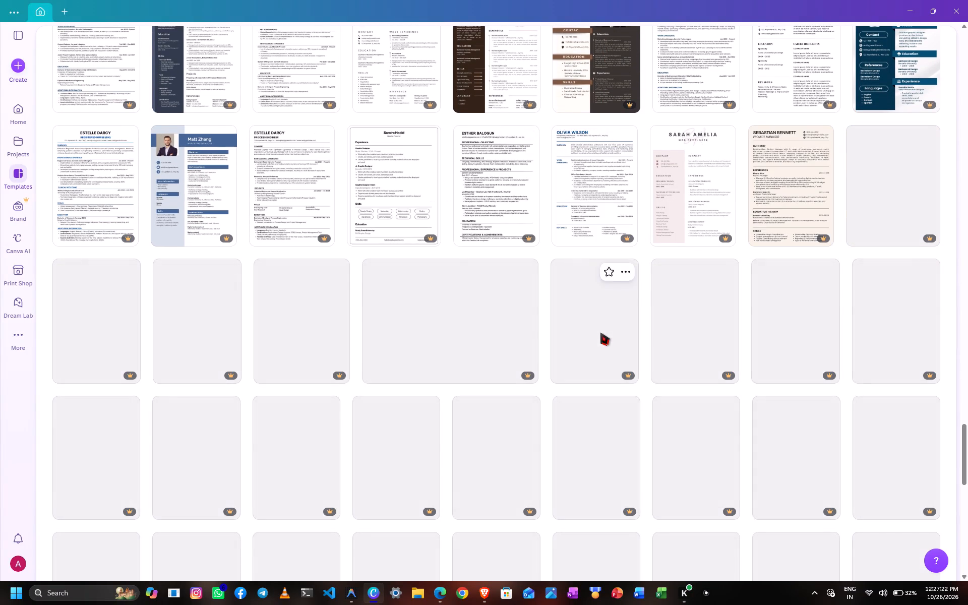
# Return to the first Resume templates and open the Blue and White Simple Professional A4 Resume for customizing.
pyautogui.scroll(13, 600, 333)
pyautogui.scroll(13, 600, 333)
pyautogui.scroll(11, 600, 333)
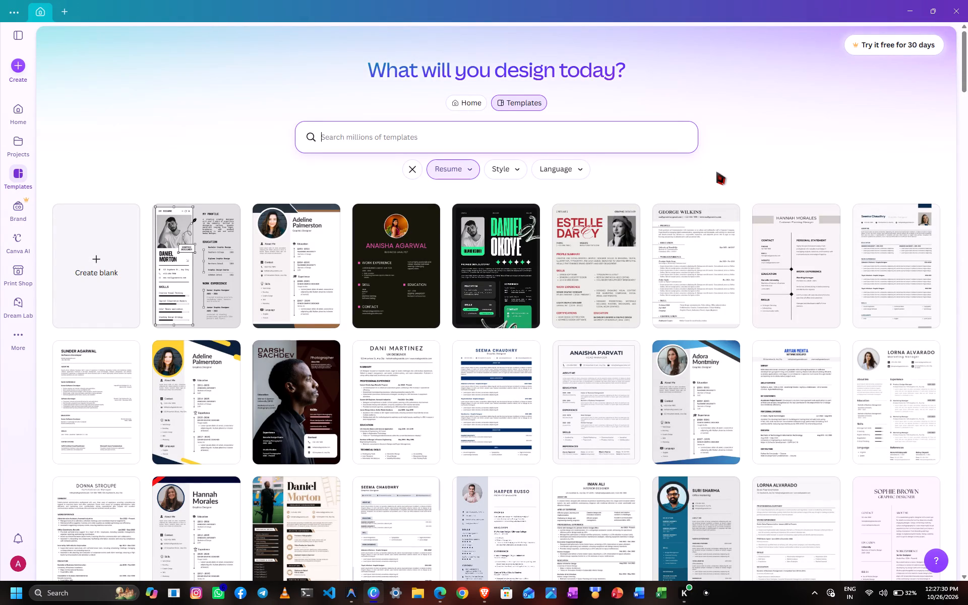
pyautogui.click(885, 281)
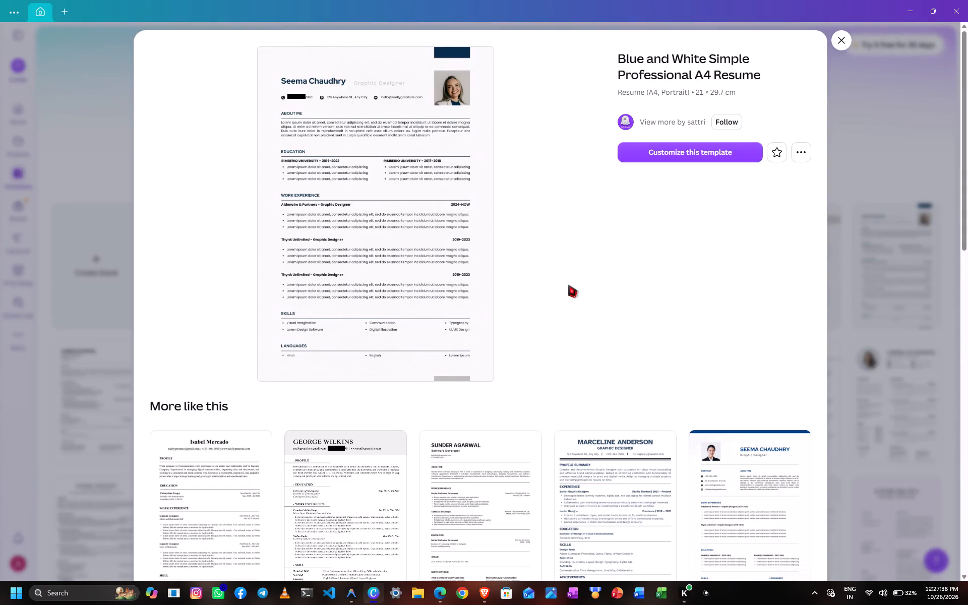
pyautogui.click(684, 149)
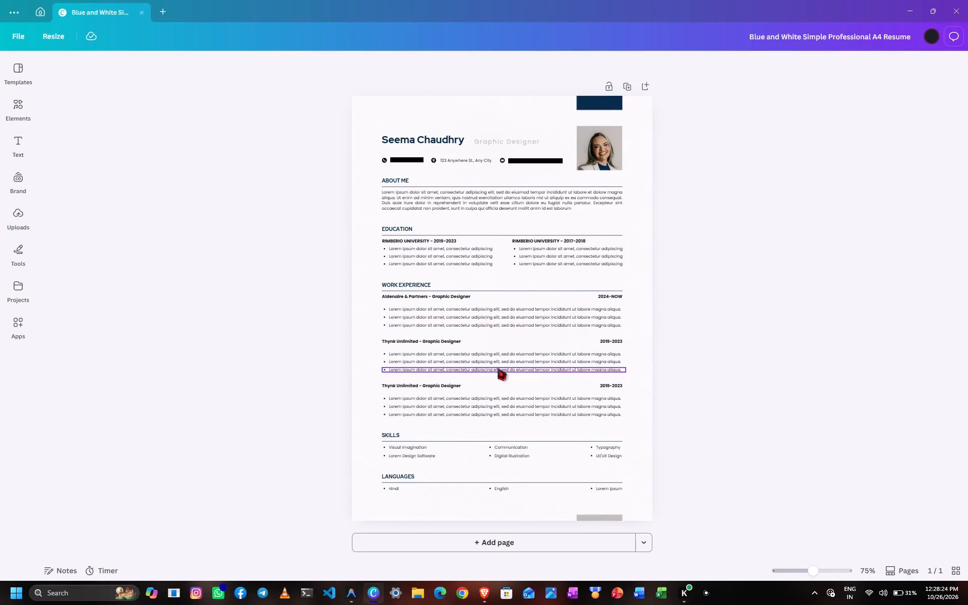
pyautogui.scroll(2, 493, 313)
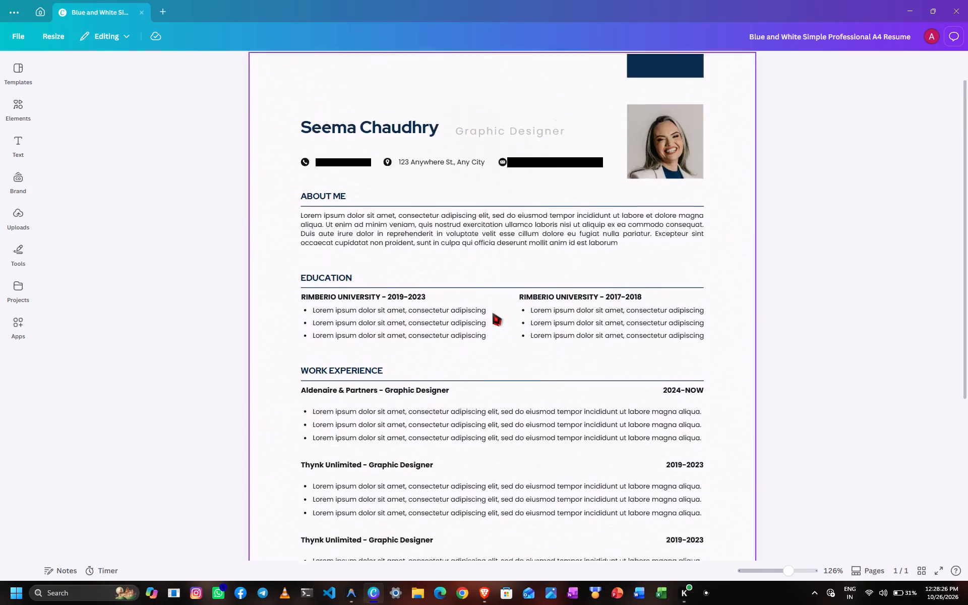
pyautogui.scroll(5, 493, 313)
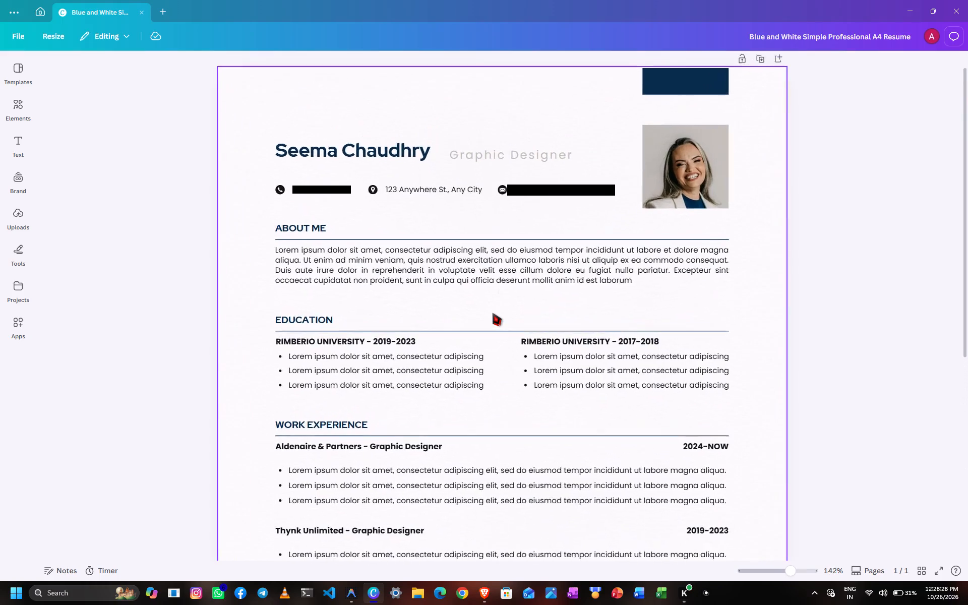
pyautogui.scroll(2, 493, 313)
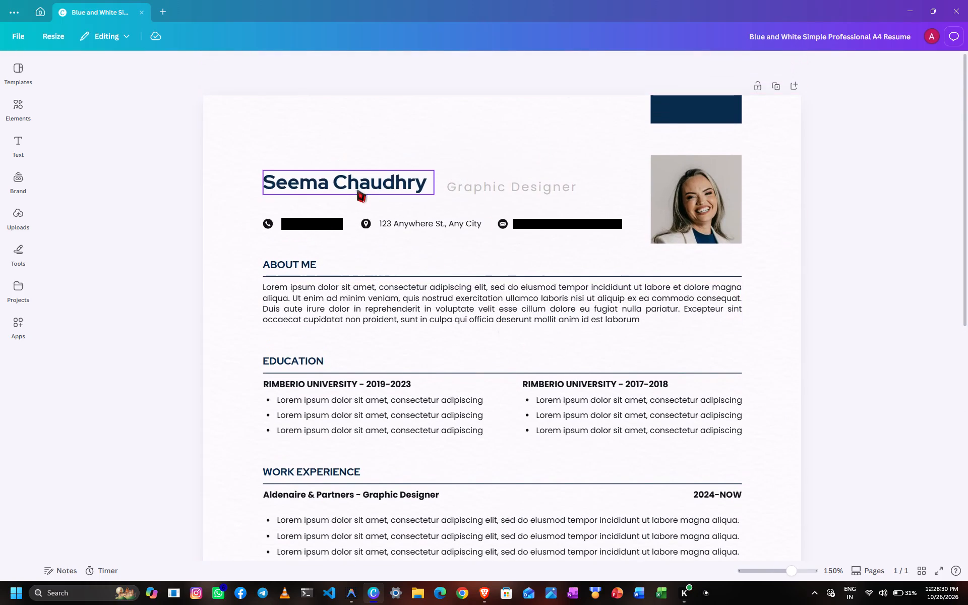
pyautogui.click(361, 188)
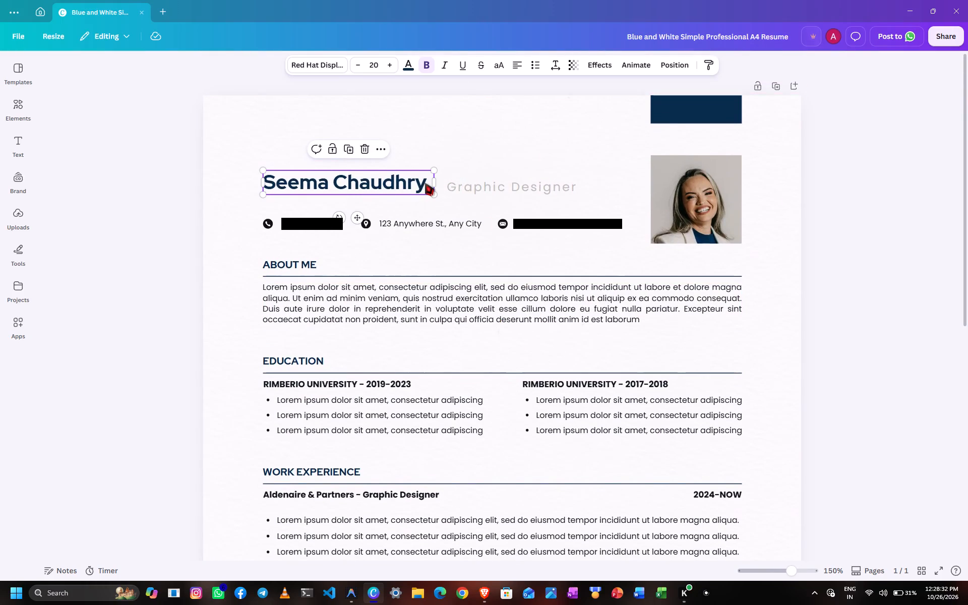
pyautogui.click(425, 183)
pyautogui.press('BackSpace')
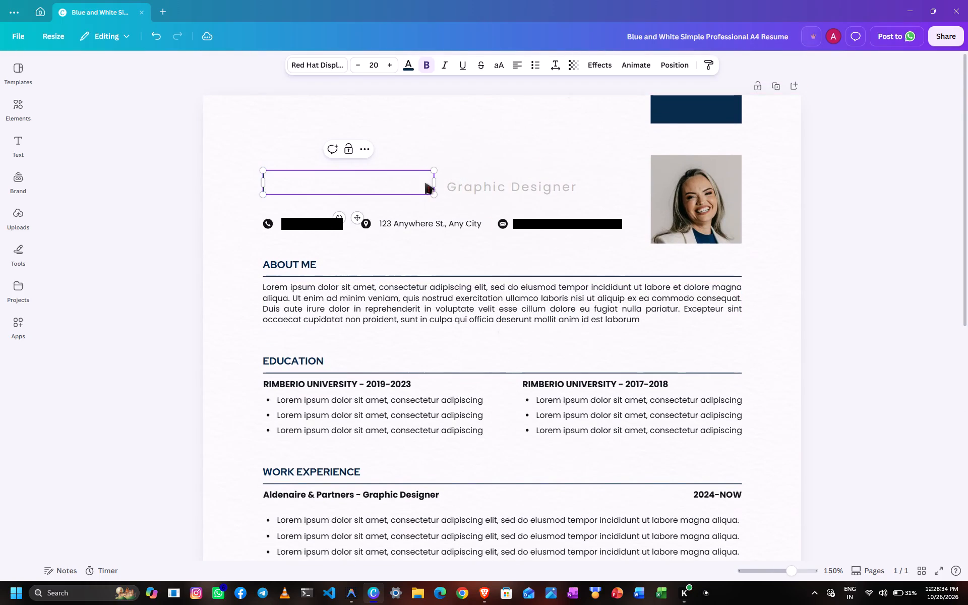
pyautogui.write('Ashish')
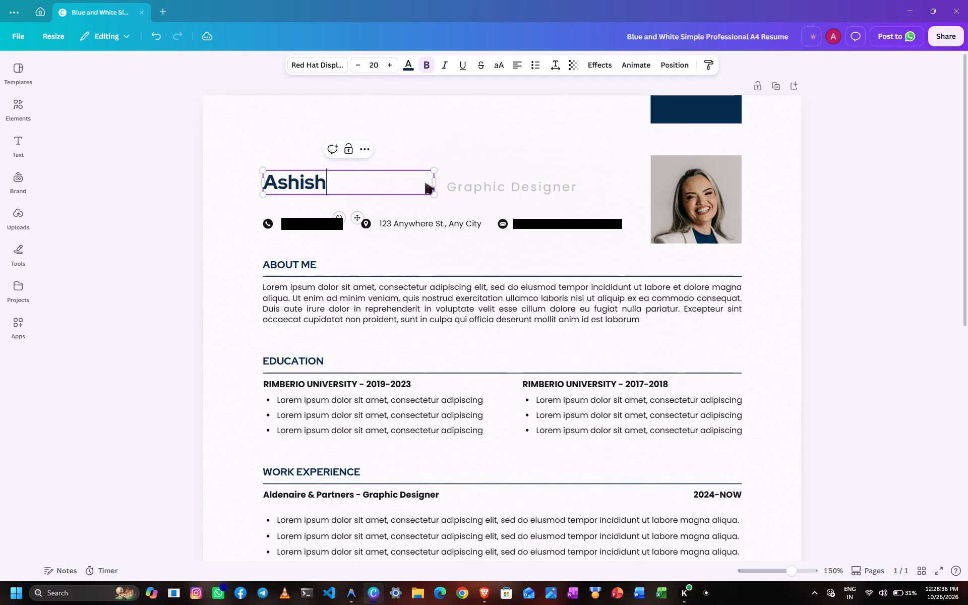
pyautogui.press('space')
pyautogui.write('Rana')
# Open the "Graphic Designer" job title beside the resume name for editing, with all its text selected.
pyautogui.click(470, 185)
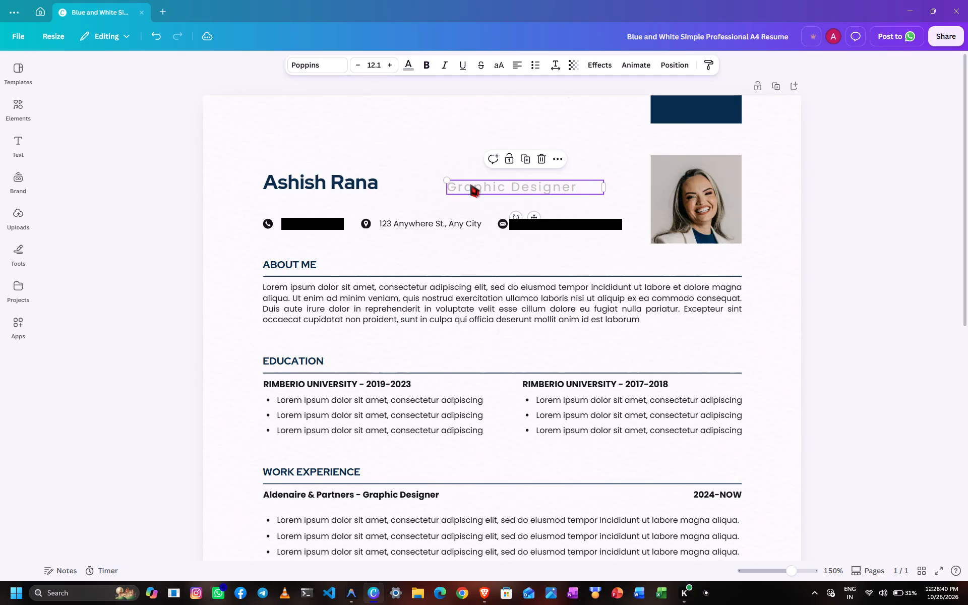
pyautogui.click(577, 189)
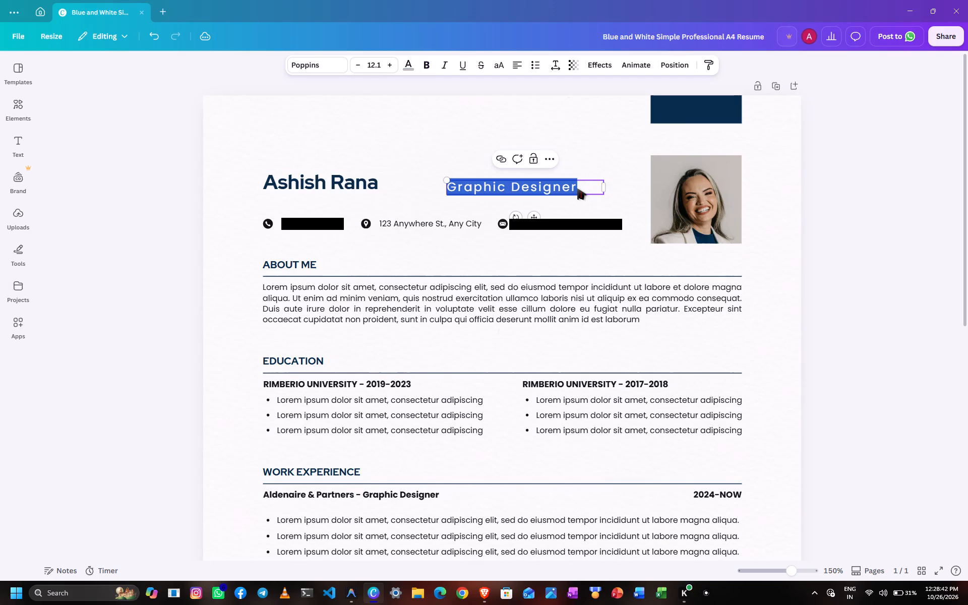
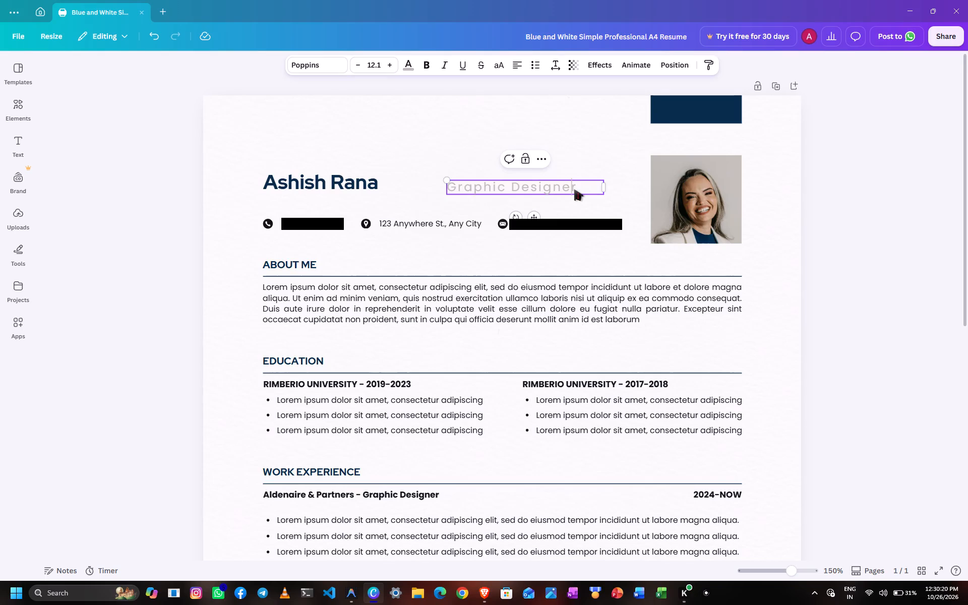
# Replace the "Graphic Designer" job title beside the resume name with "Web Developer".
pyautogui.click(582, 188)
pyautogui.press('BackSpace')
pyautogui.press('BackSpace')
pyautogui.press('BackSpace')
pyautogui.press('BackSpace')
pyautogui.press('BackSpace')
pyautogui.press('BackSpace')
pyautogui.press('BackSpace')
pyautogui.press('BackSpace')
pyautogui.press('BackSpace')
pyautogui.press('BackSpace')
pyautogui.press('BackSpace')
pyautogui.press('BackSpace')
pyautogui.press('BackSpace')
pyautogui.press('BackSpace')
pyautogui.press('BackSpace')
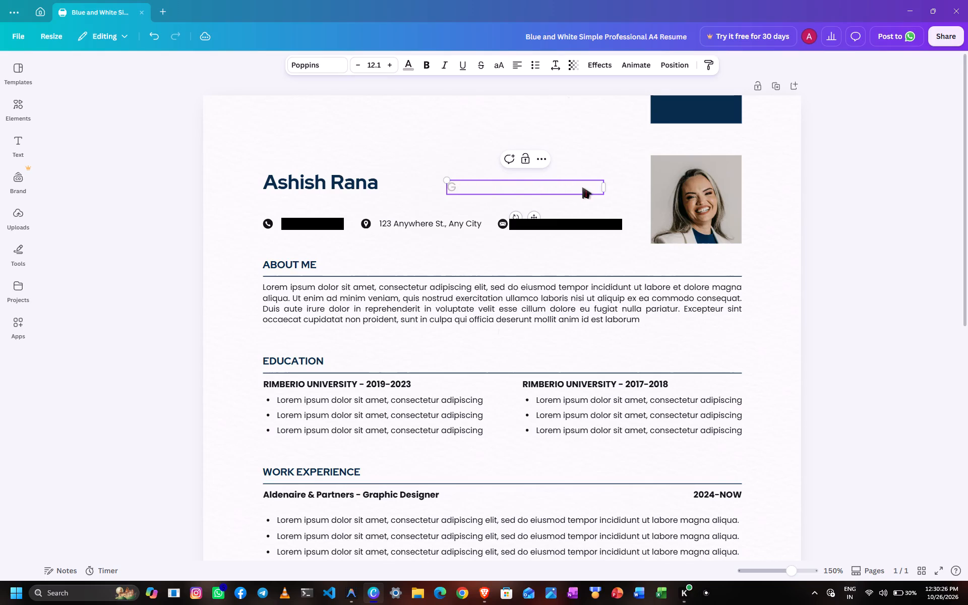
pyautogui.press('BackSpace')
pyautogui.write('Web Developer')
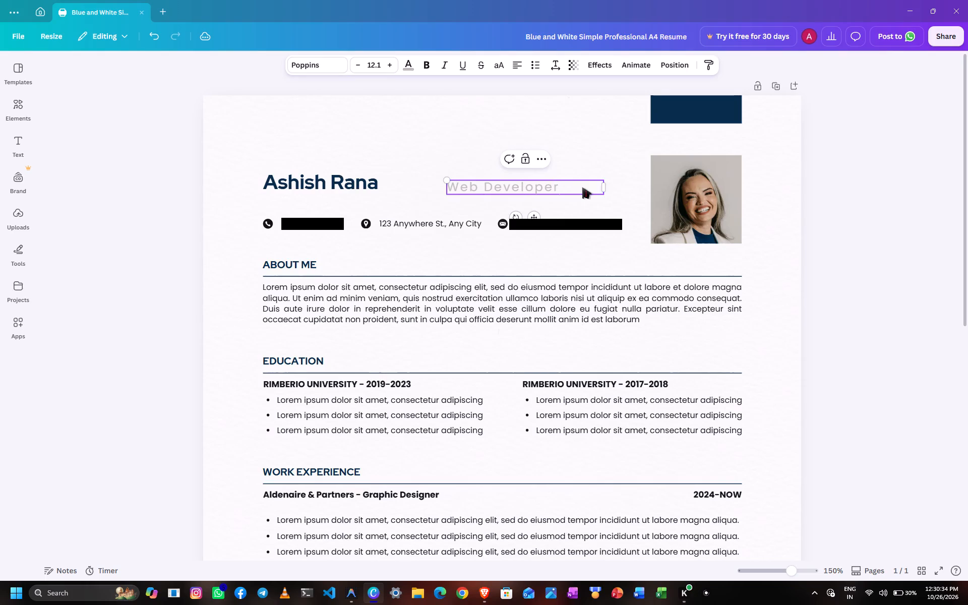
# Select the phone number text in the resume's contact line.
pyautogui.click(334, 221)
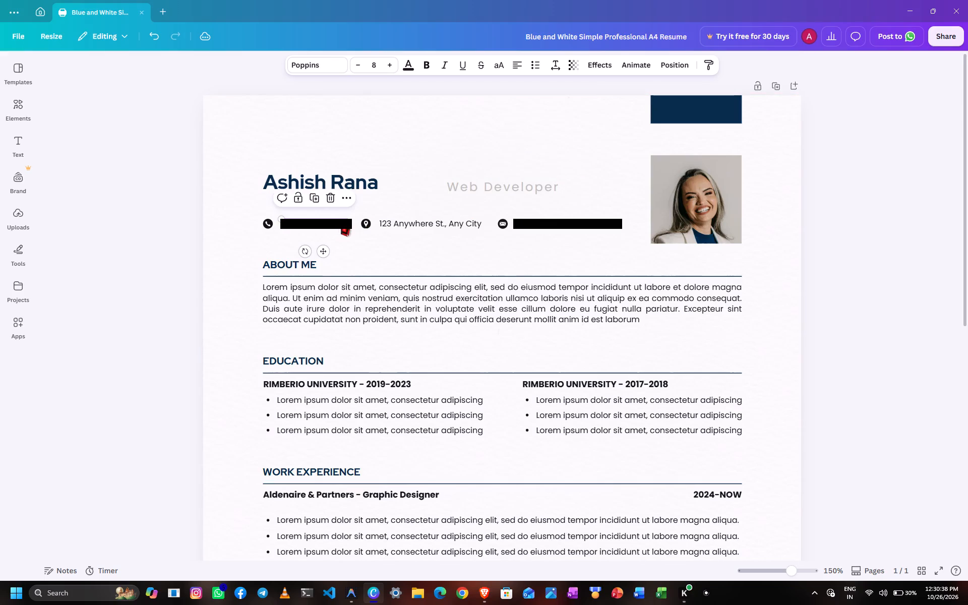
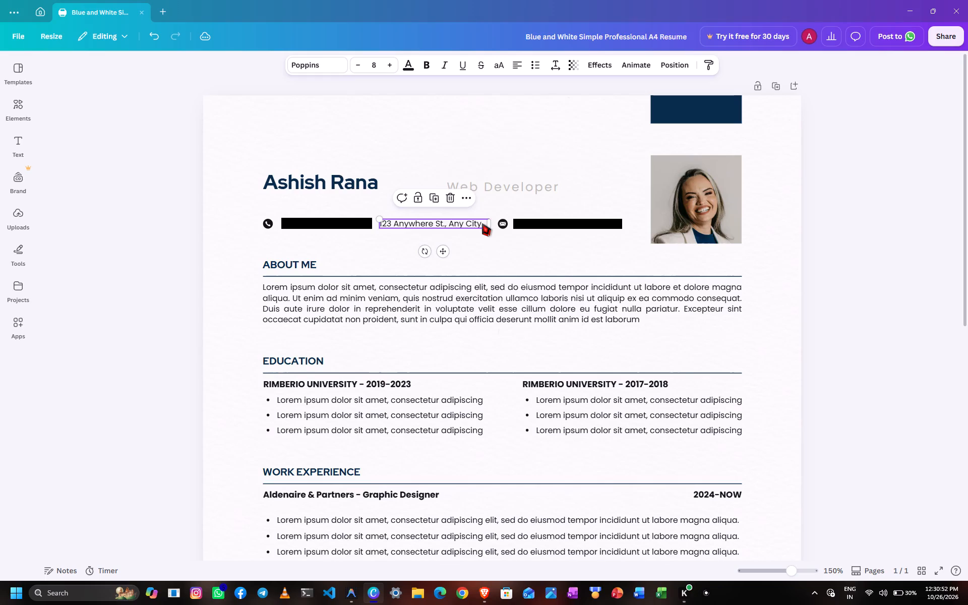
# Clear the placeholder street address from the contact line beneath the resume name, leaving its text box empty for editing.
pyautogui.click(481, 224)
pyautogui.press('BackSpace')
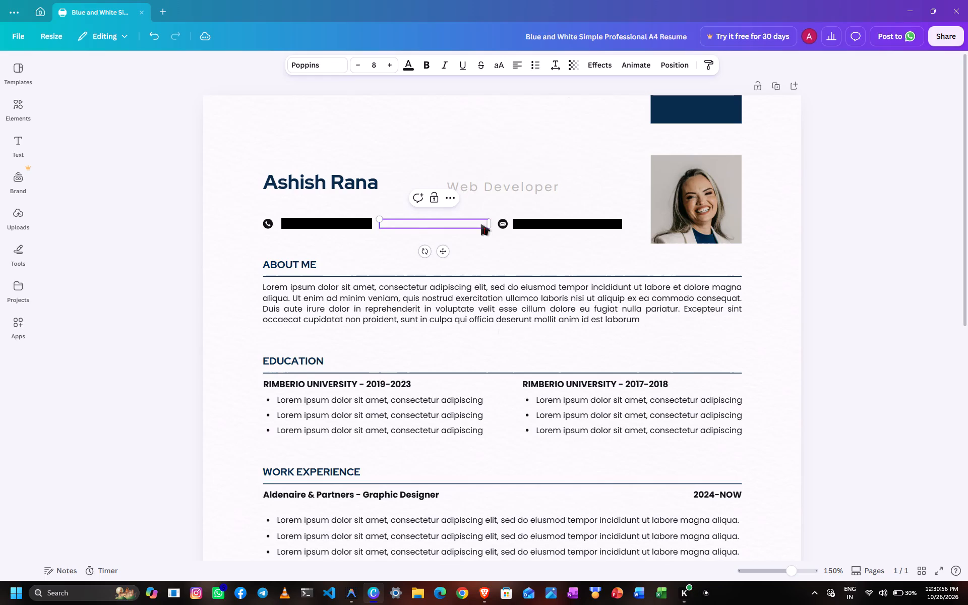
# Enter the resume owner's locality and city, separated by commas, in the empty address text between the phone and email details.
pyautogui.hotkey('shift', 'b')
pyautogui.press('BackSpace')
pyautogui.hotkey('shift', 'b')
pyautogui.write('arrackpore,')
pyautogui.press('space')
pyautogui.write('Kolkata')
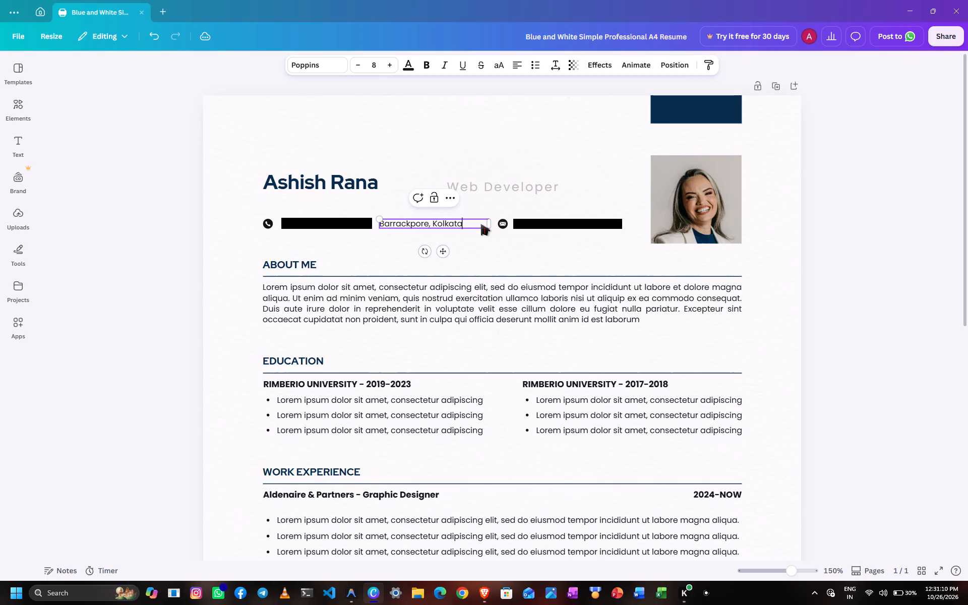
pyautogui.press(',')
# Append the owner's postal code to the address in the contact row and widen its text box to fit one line.
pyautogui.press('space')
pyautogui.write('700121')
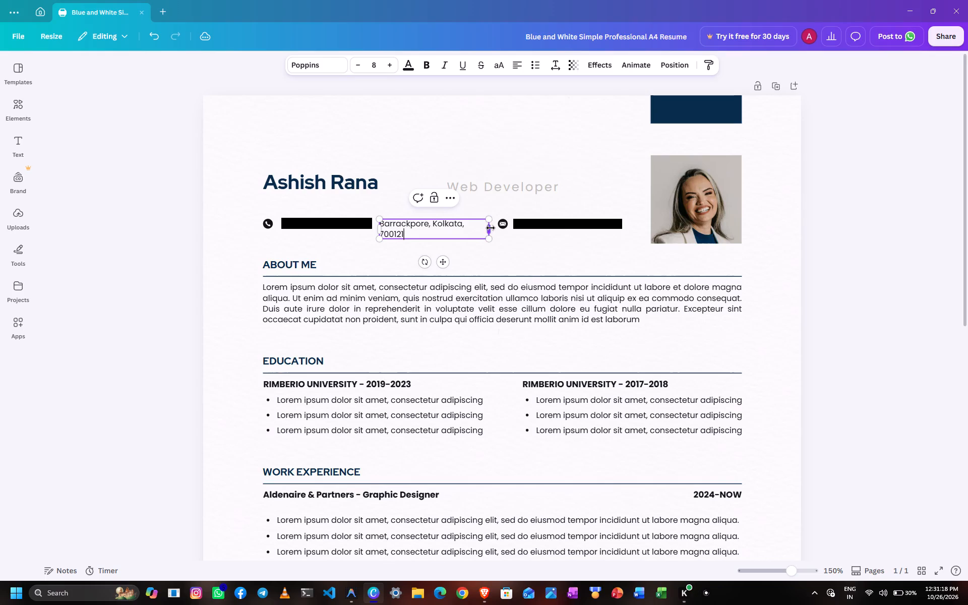
pyautogui.moveTo(491, 228); pyautogui.dragTo(501, 227)
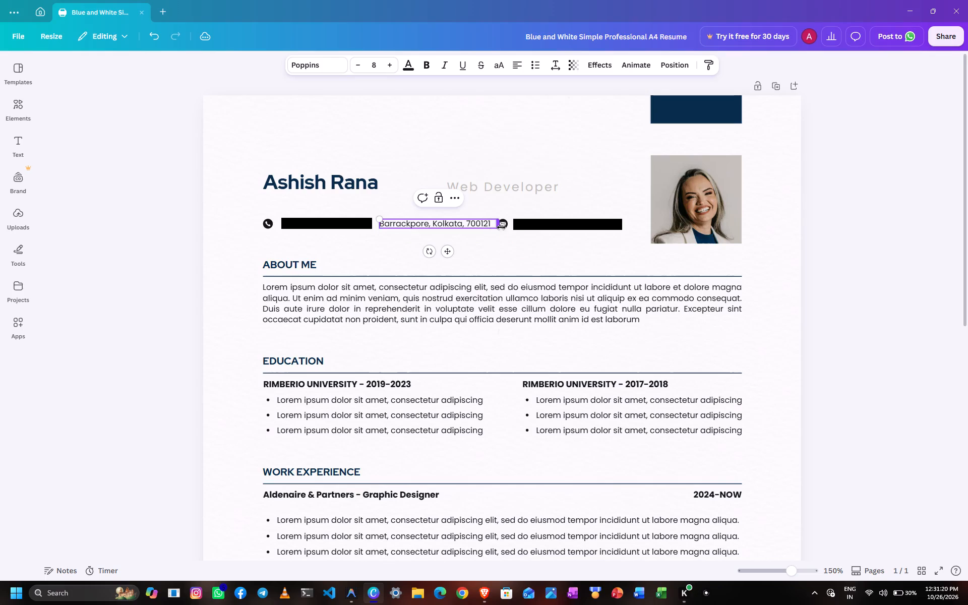
pyautogui.click(519, 243)
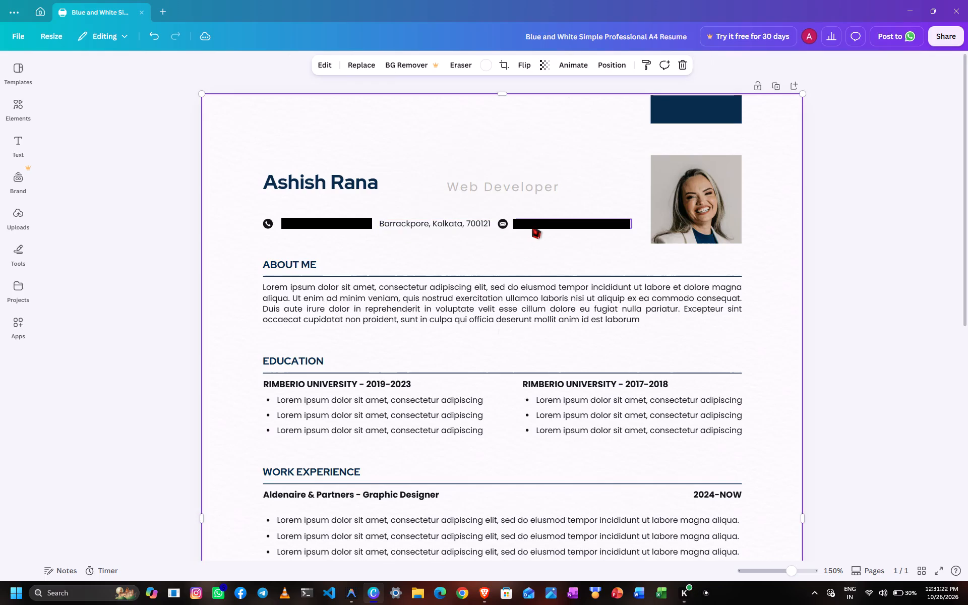
# Delete the placeholder email characters before the ".com" ending in the resume's contact row.
pyautogui.click(532, 224)
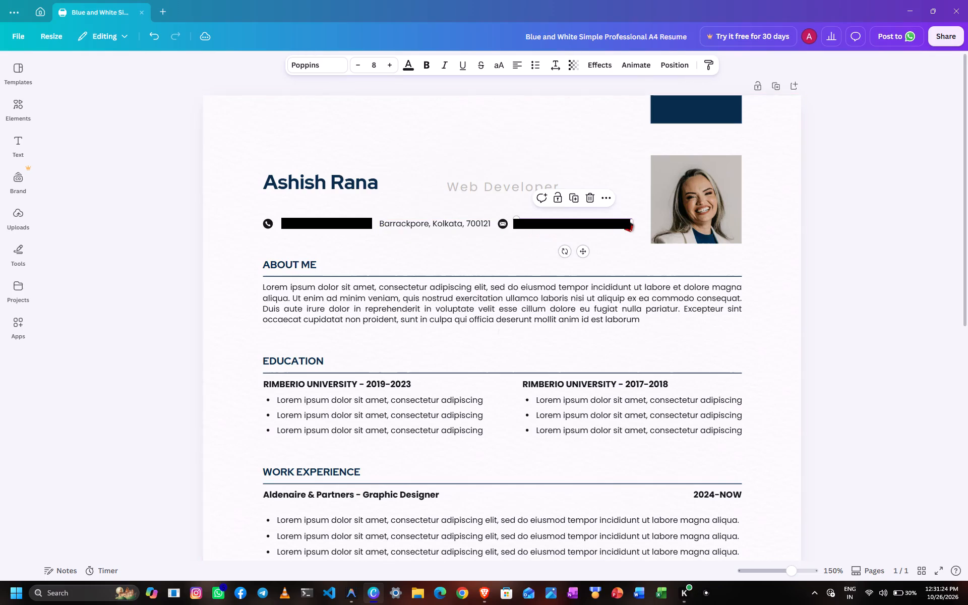
pyautogui.click(624, 225)
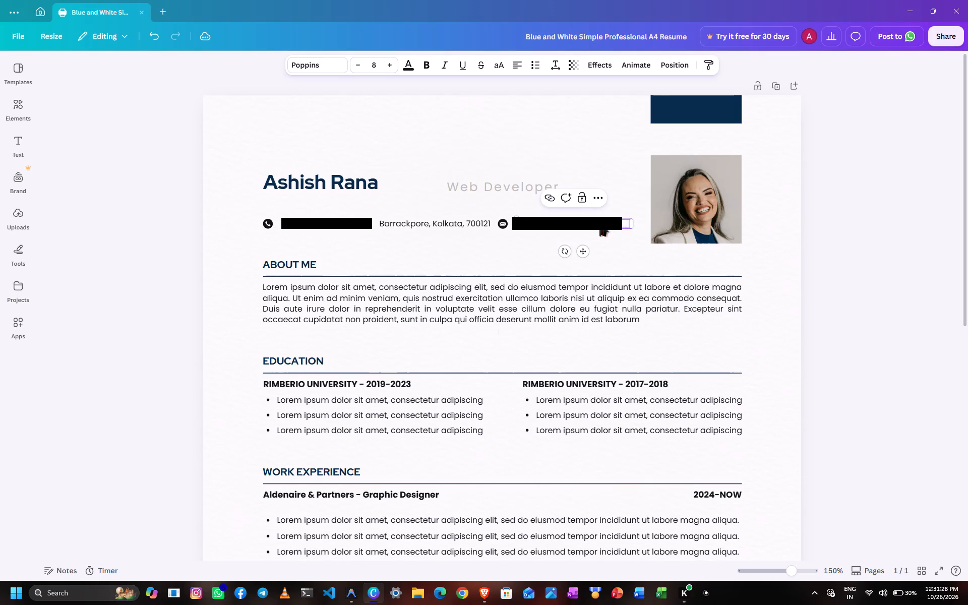
pyautogui.click(602, 226)
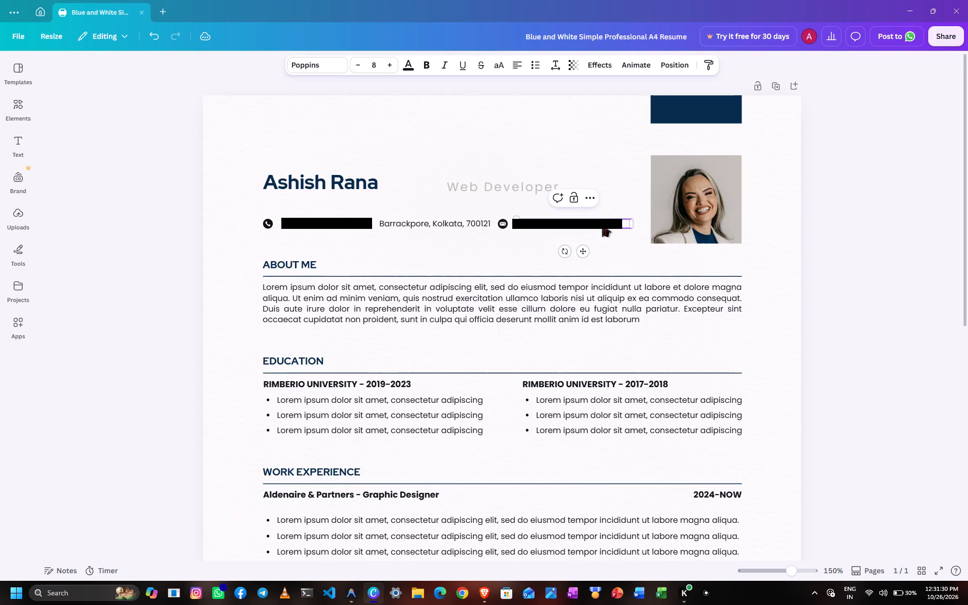
pyautogui.press('BackSpace')
pyautogui.press('BackSpace')
pyautogui.press('BackSpace')
pyautogui.press('BackSpace')
pyautogui.press('BackSpace')
pyautogui.press('BackSpace')
pyautogui.press('BackSpace')
pyautogui.press('BackSpace')
pyautogui.press('BackSpace')
pyautogui.press('BackSpace')
pyautogui.press('BackSpace')
pyautogui.press('BackSpace')
pyautogui.press('BackSpace')
pyautogui.press('BackSpace')
pyautogui.press('BackSpace')
pyautogui.press('BackSpace')
pyautogui.press('BackSpace')
pyautogui.press('BackSpace')
pyautogui.press('BackSpace')
pyautogui.press('BackSpace')
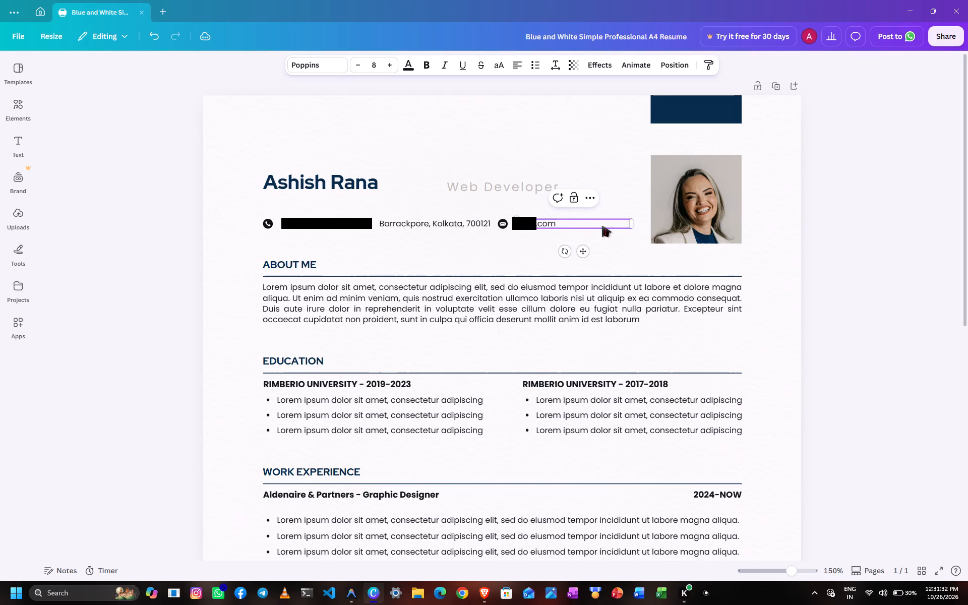
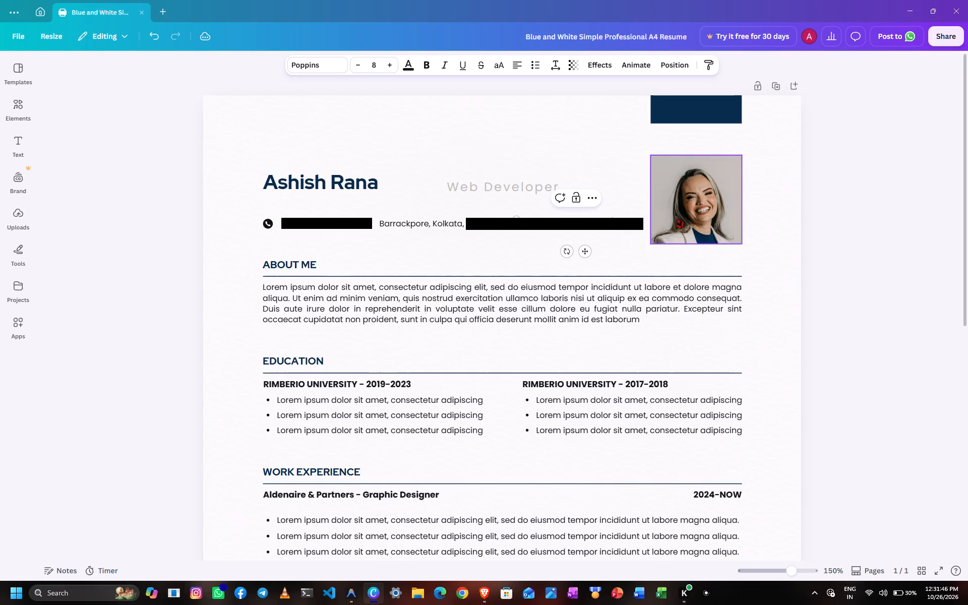
# Delete the woman's portrait photo and its empty frame from the resume's header.
pyautogui.click(675, 215)
pyautogui.press('BackSpace')
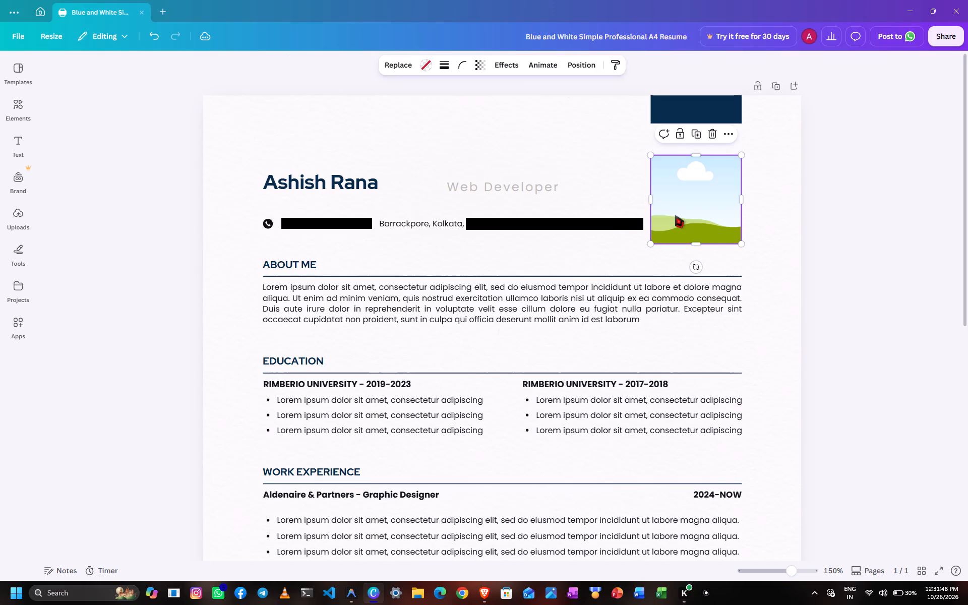
pyautogui.press('BackSpace')
pyautogui.click(890, 239)
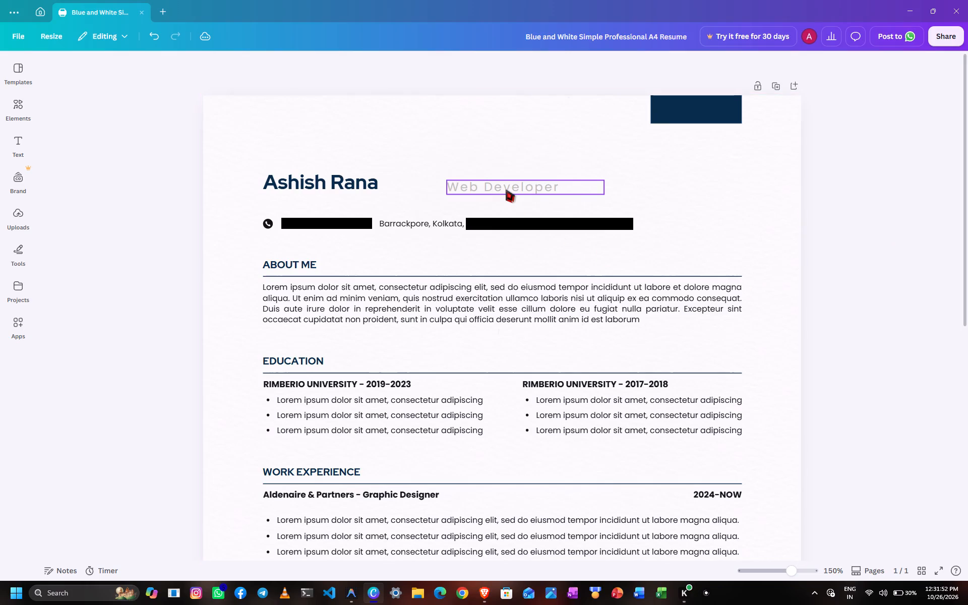
# Move the "Web Developer" job title closer to the resume owner's name, keeping it on the same line.
pyautogui.moveTo(506, 190); pyautogui.dragTo(473, 190)
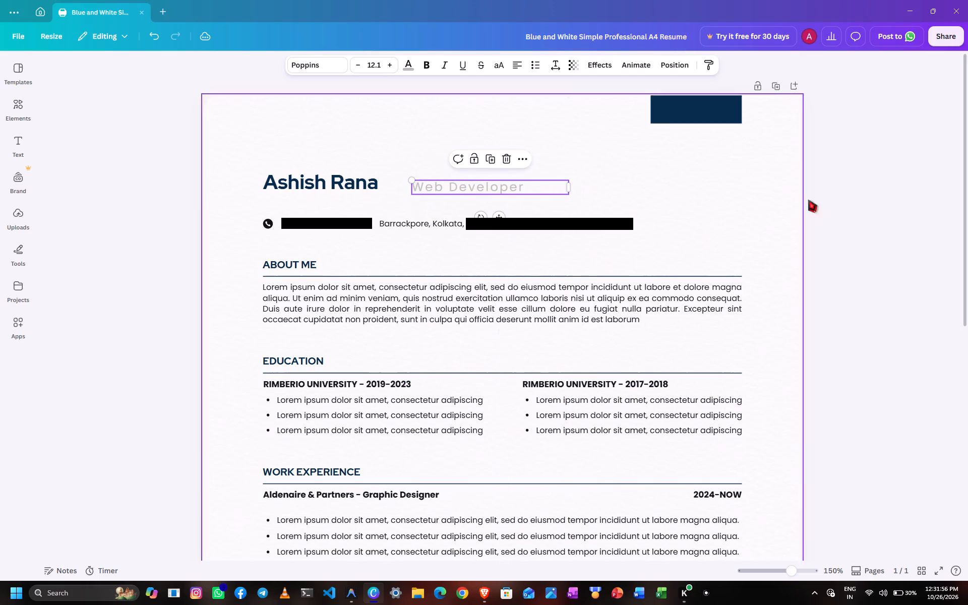
pyautogui.click(848, 203)
# Bring the resume's About Me section into view and switch to the Brave browser.
pyautogui.scroll(-1, 848, 203)
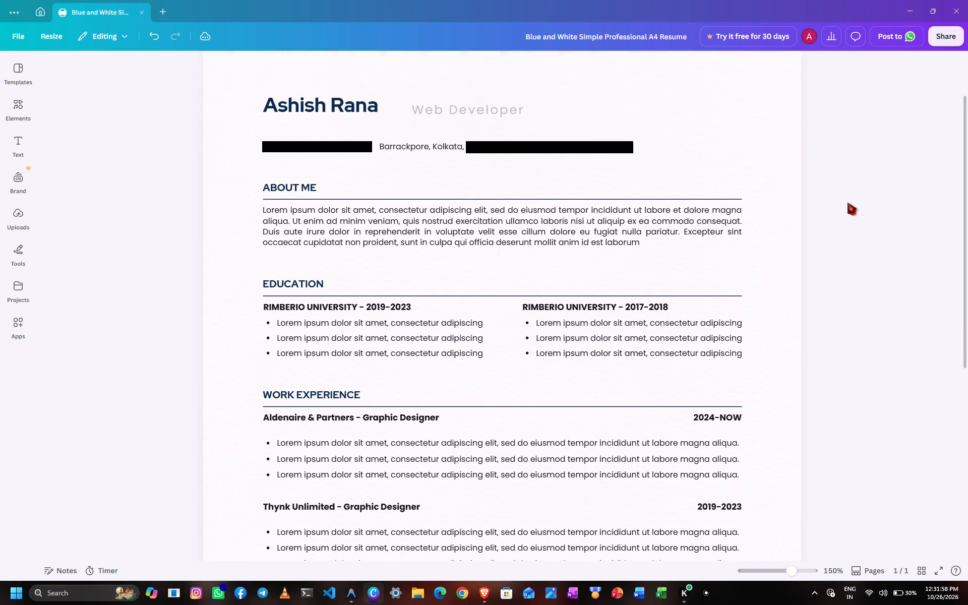
pyautogui.scroll(-2, 848, 203)
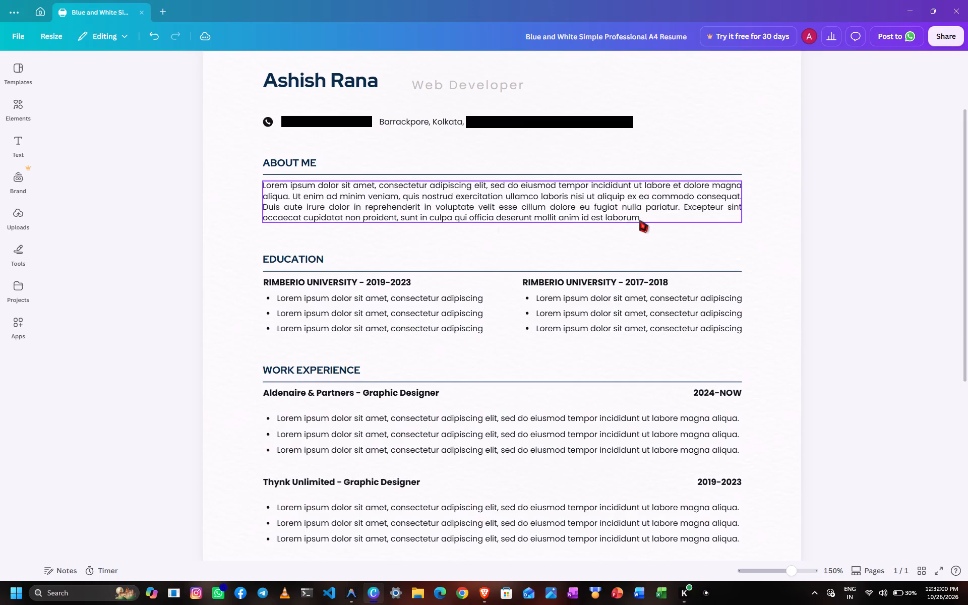
pyautogui.click(487, 600)
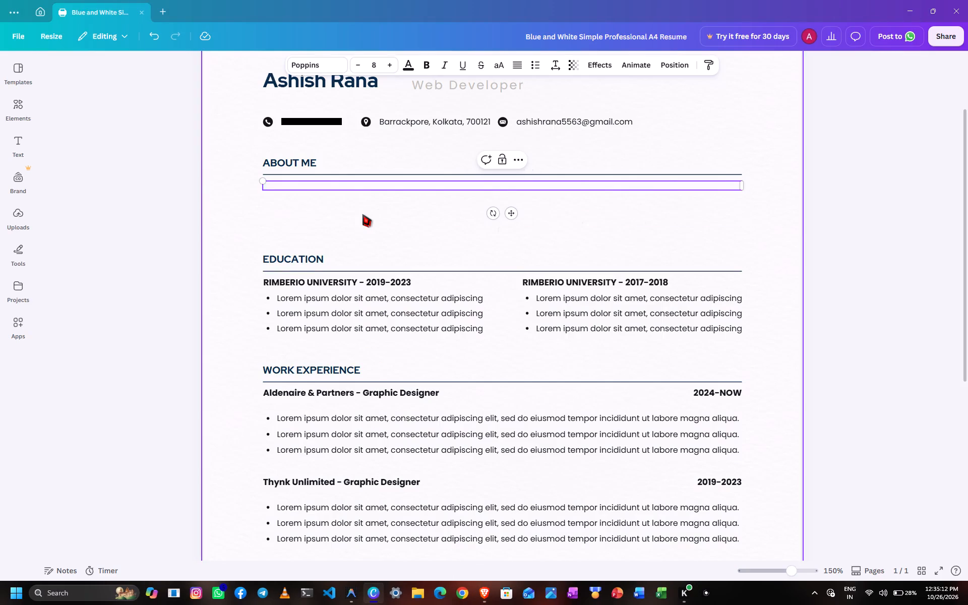
pyautogui.hotkey('ctrl', 'v')
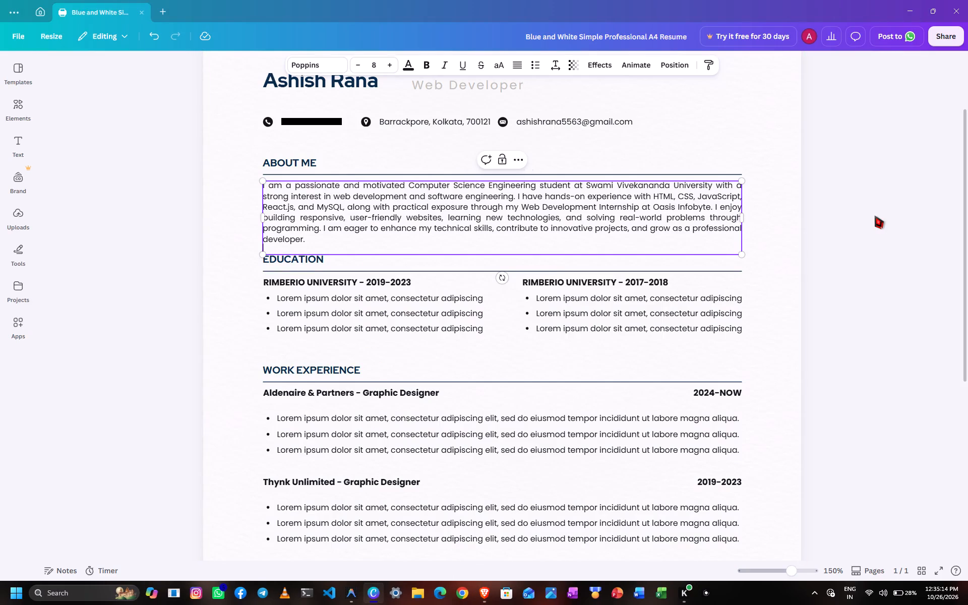
pyautogui.click(875, 216)
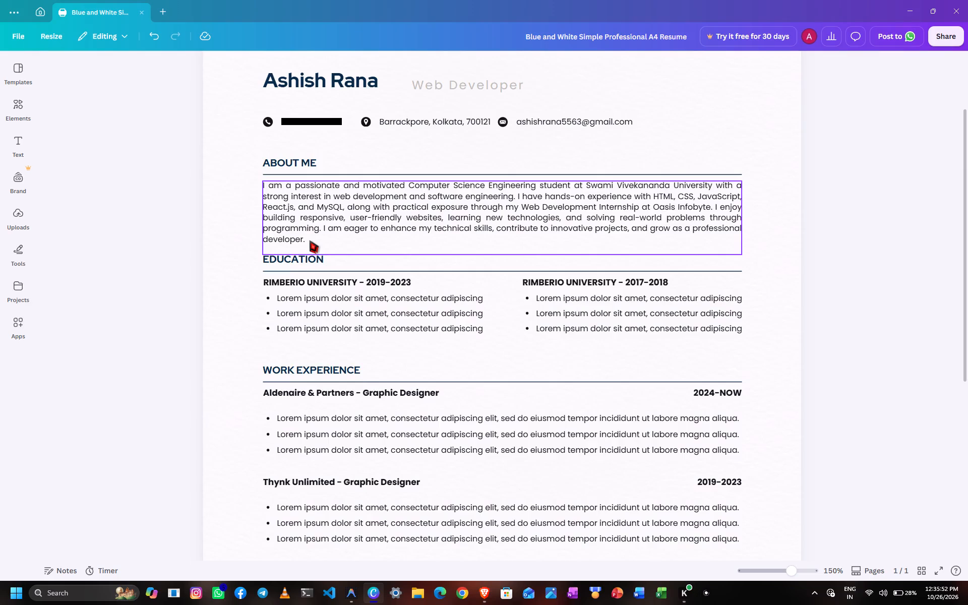
# Look over the whole resume layout, from the header and education through work experience, skills and languages.
pyautogui.scroll(-3, 310, 240)
pyautogui.scroll(1, 310, 240)
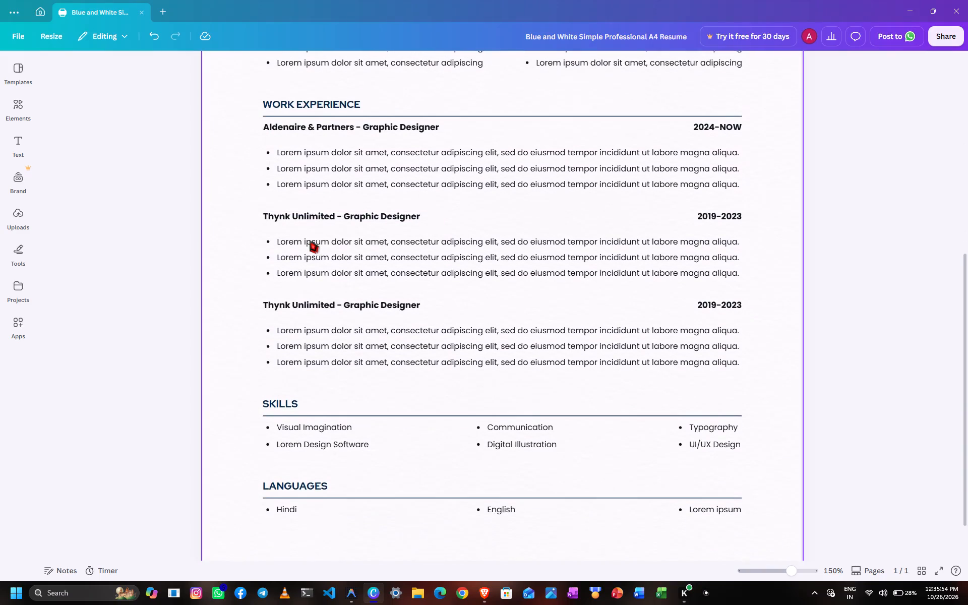
pyautogui.scroll(4, 310, 240)
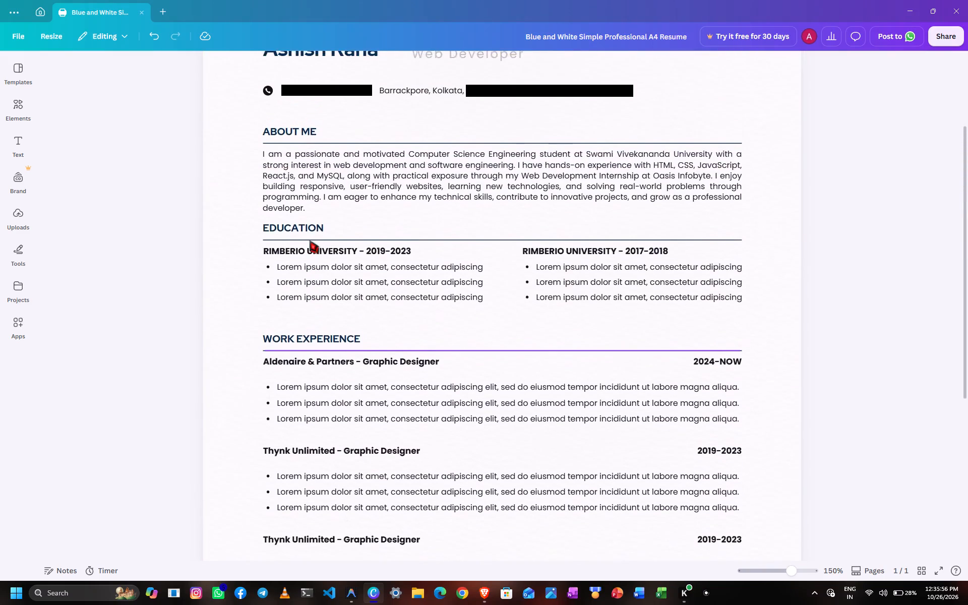
pyautogui.scroll(2, 310, 240)
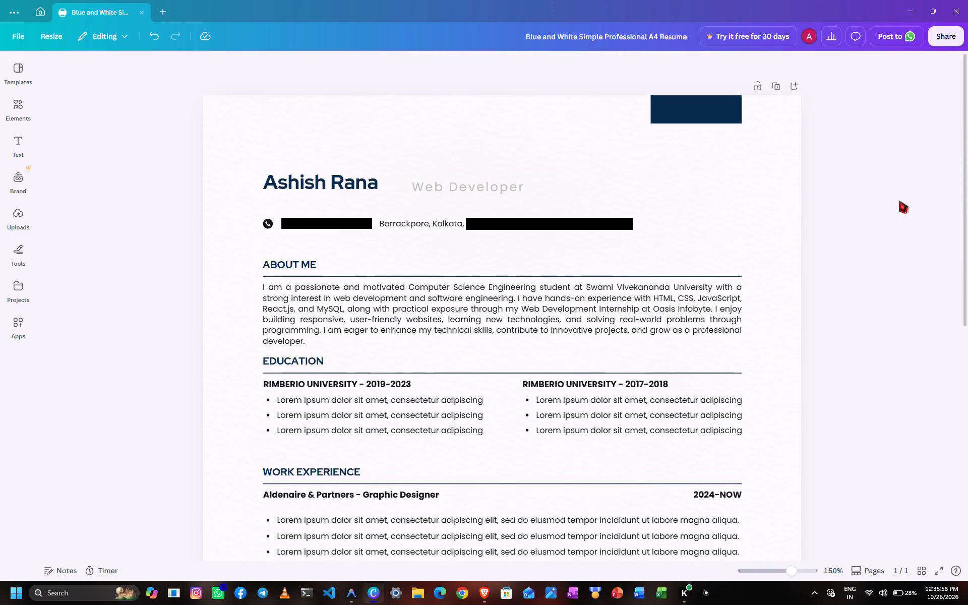
pyautogui.click(905, 202)
pyautogui.scroll(-8, 905, 202)
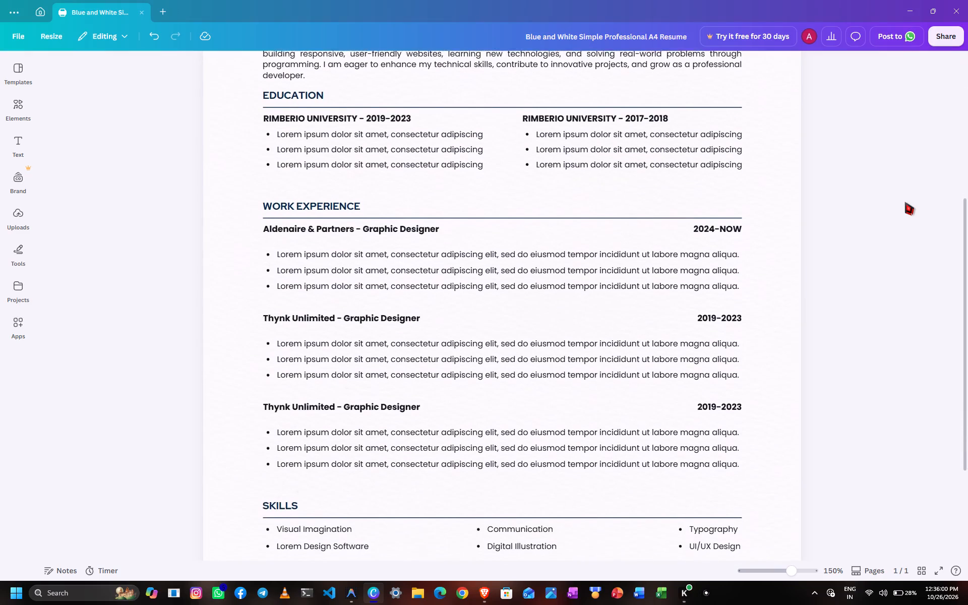
pyautogui.hscroll(-1, 905, 202)
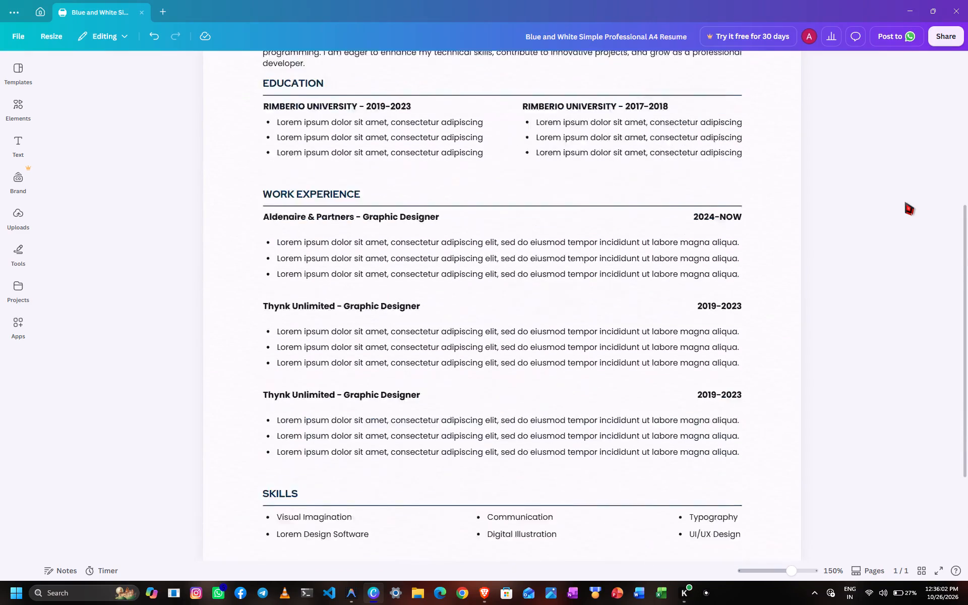
pyautogui.hscroll(-1, 905, 202)
pyautogui.scroll(1, 905, 202)
# Stretch the navy rectangle at the top of the page down to the grey strip at the page bottom, about 30.4 high.
pyautogui.click(699, 108)
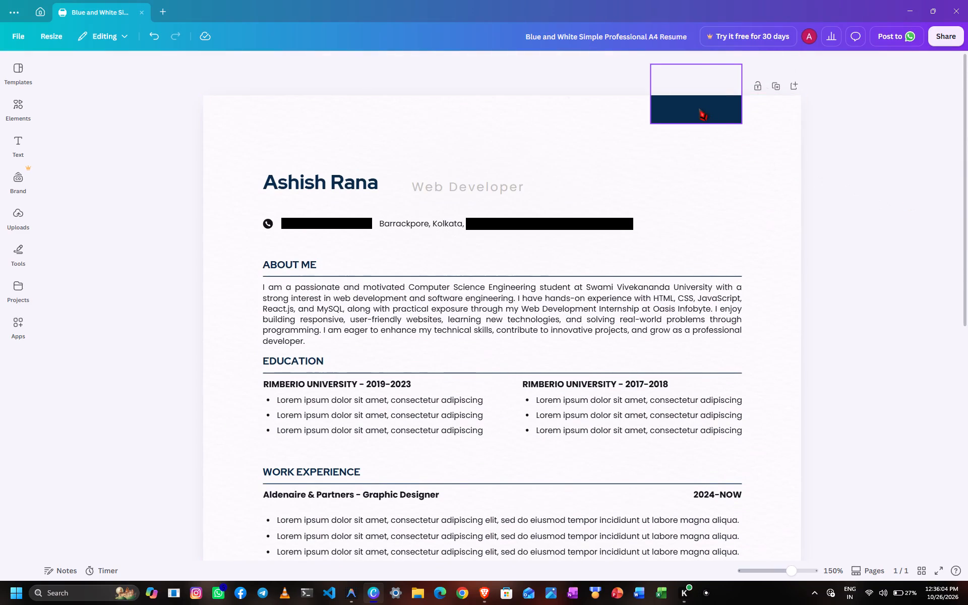
pyautogui.moveTo(695, 124); pyautogui.dragTo(697, 139)
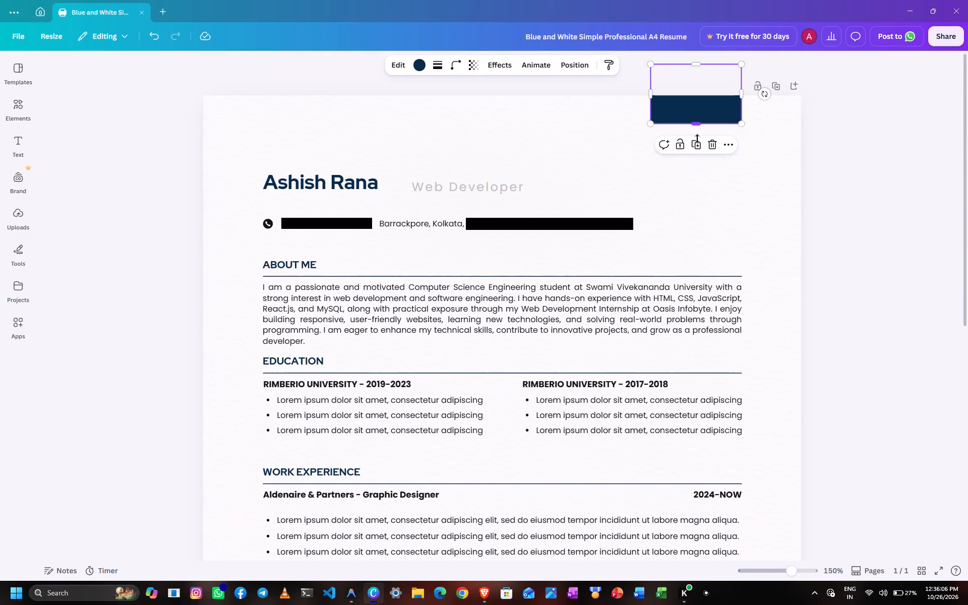
pyautogui.moveTo(697, 139); pyautogui.dragTo(707, 343)
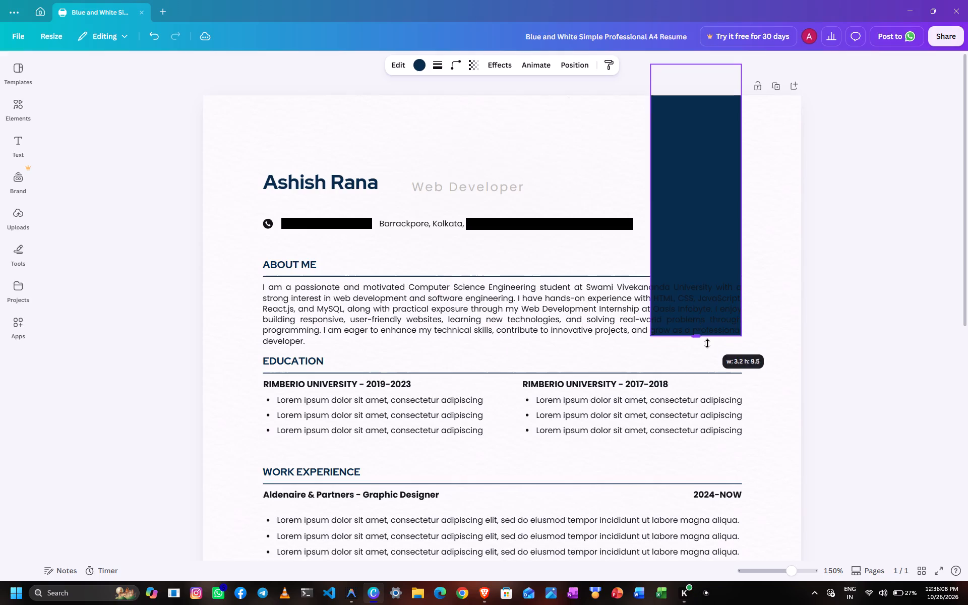
pyautogui.moveTo(707, 343); pyautogui.dragTo(720, 604)
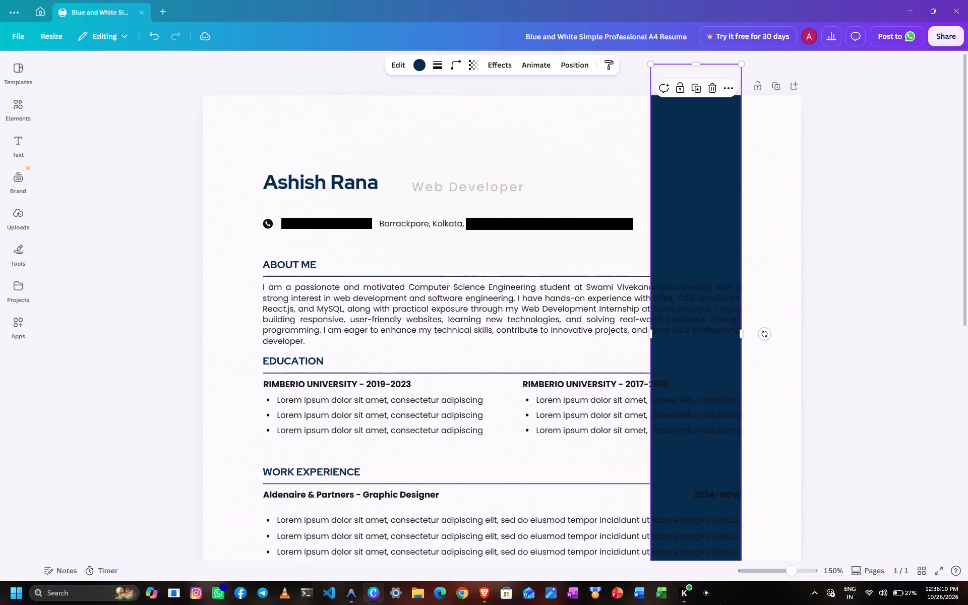
pyautogui.scroll(-6, 695, 439)
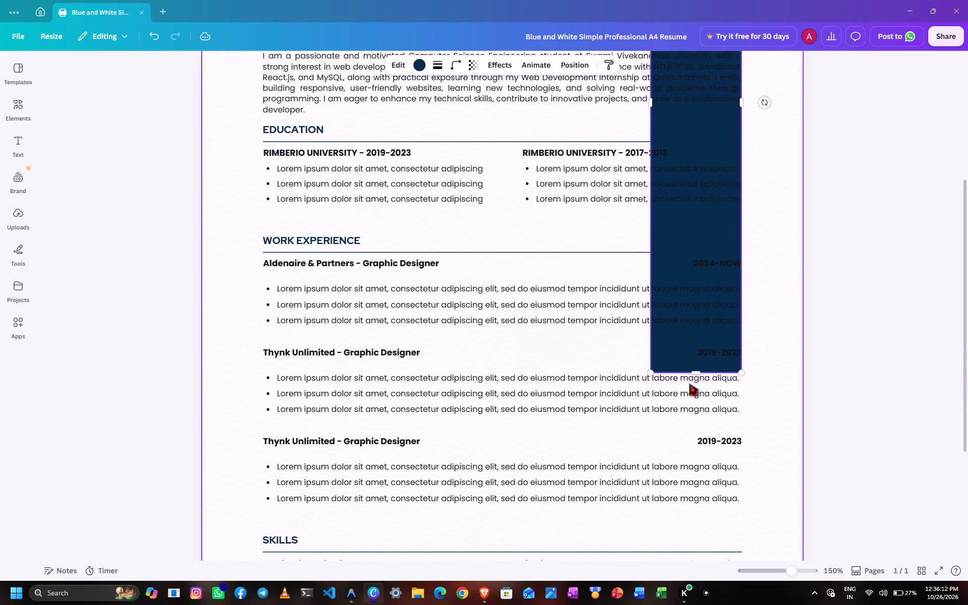
pyautogui.scroll(-5, 694, 374)
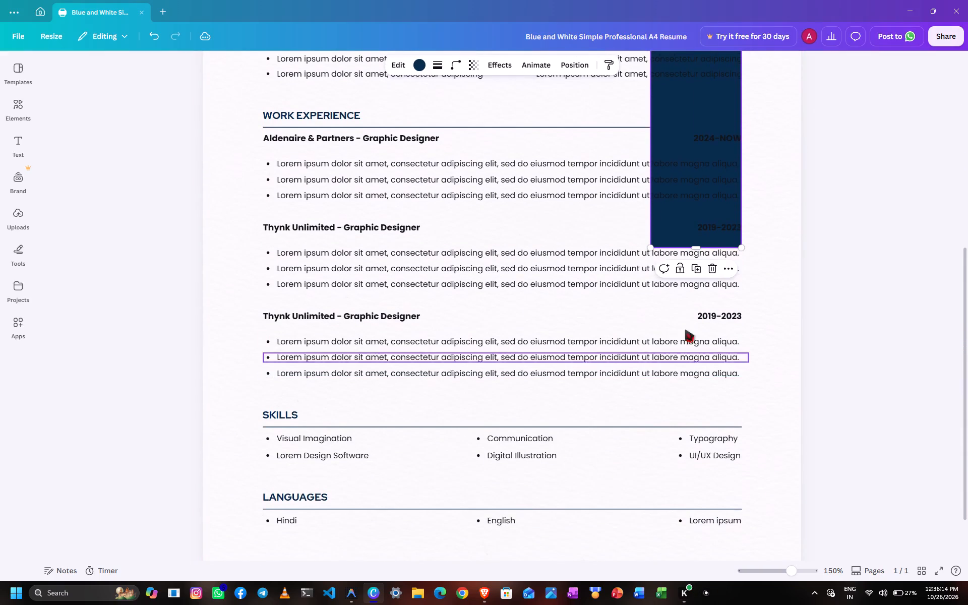
pyautogui.scroll(-5, 683, 304)
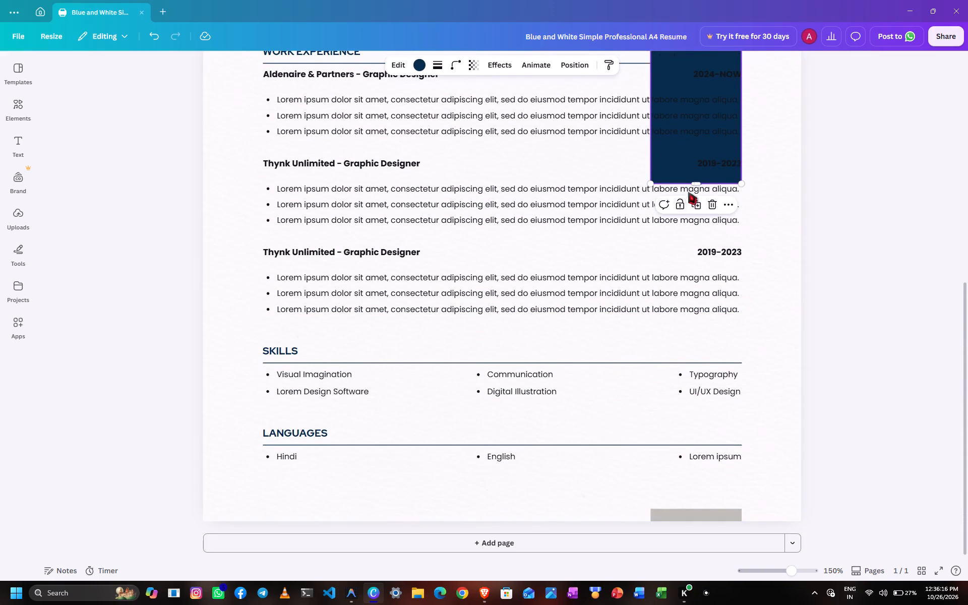
pyautogui.moveTo(696, 182); pyautogui.dragTo(698, 330)
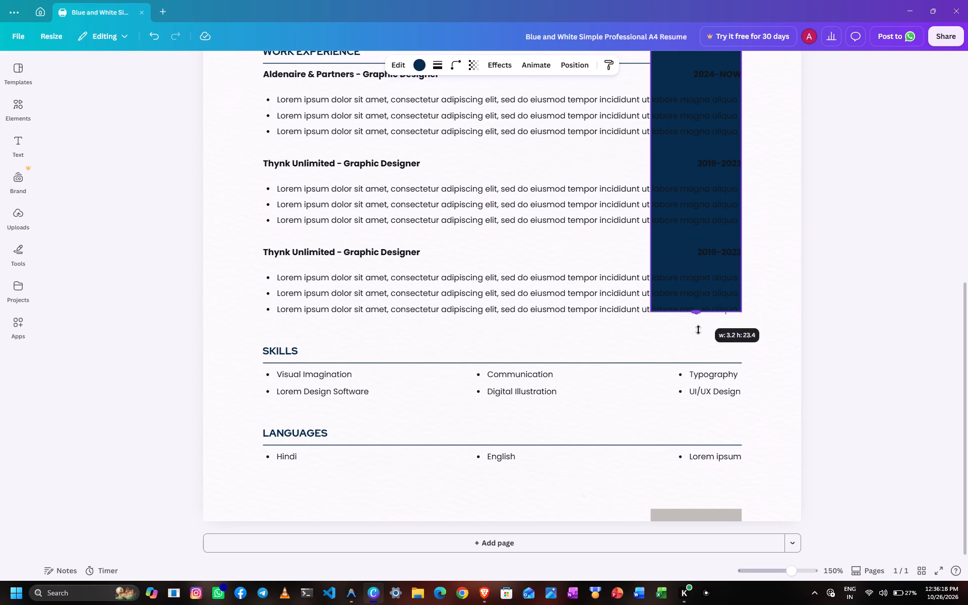
pyautogui.moveTo(698, 330); pyautogui.dragTo(703, 604)
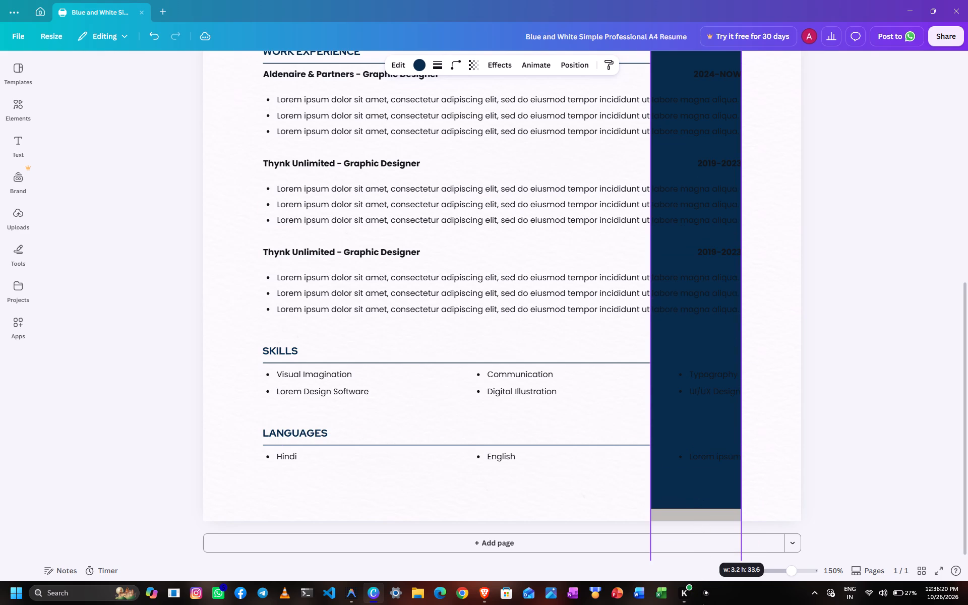
pyautogui.moveTo(703, 604); pyautogui.dragTo(689, 508)
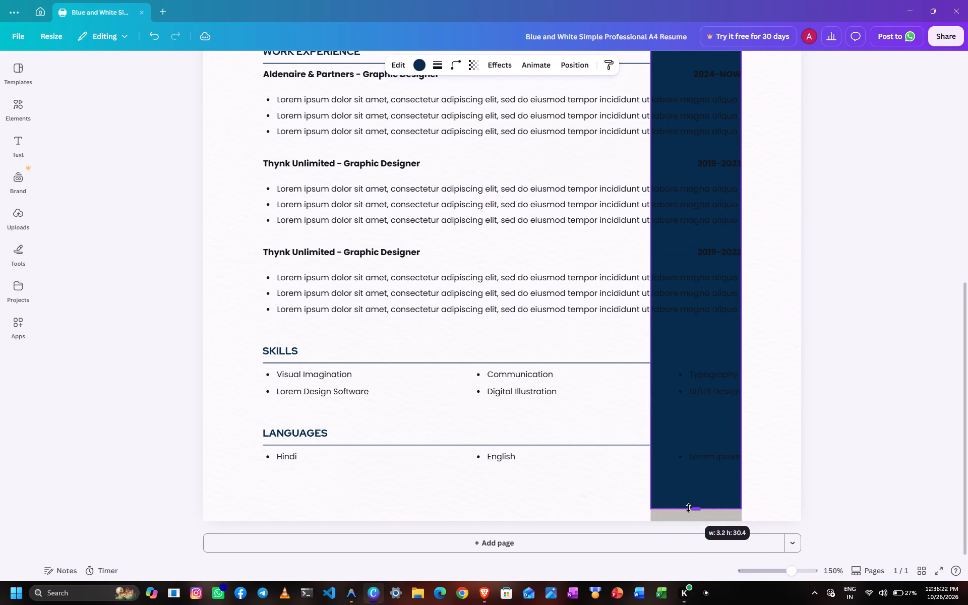
pyautogui.moveTo(689, 508); pyautogui.dragTo(689, 506)
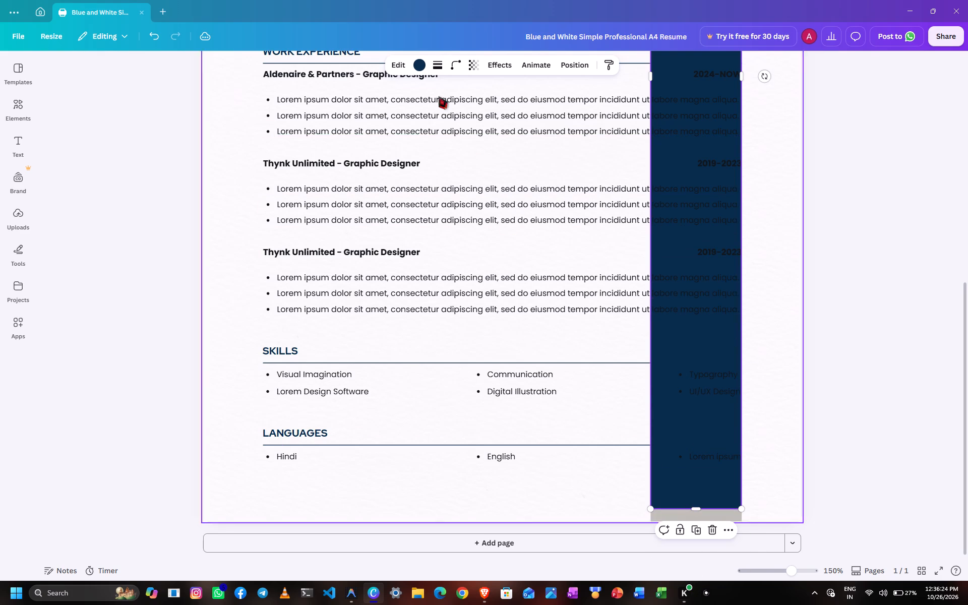
# Recolour the tall navy rectangle with the light grey from the design's shape colors and deselect it.
pyautogui.click(420, 65)
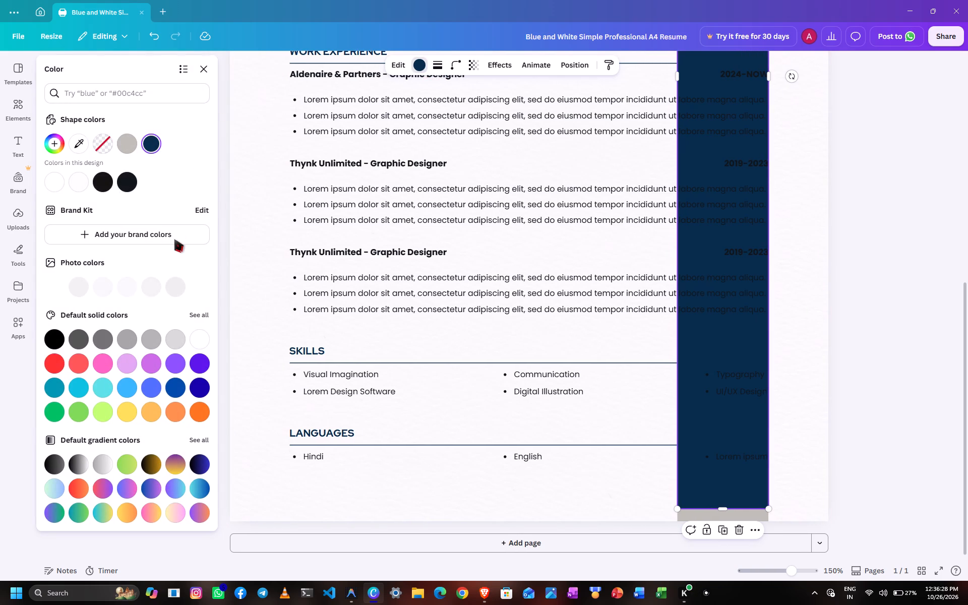
pyautogui.scroll(-6, 170, 255)
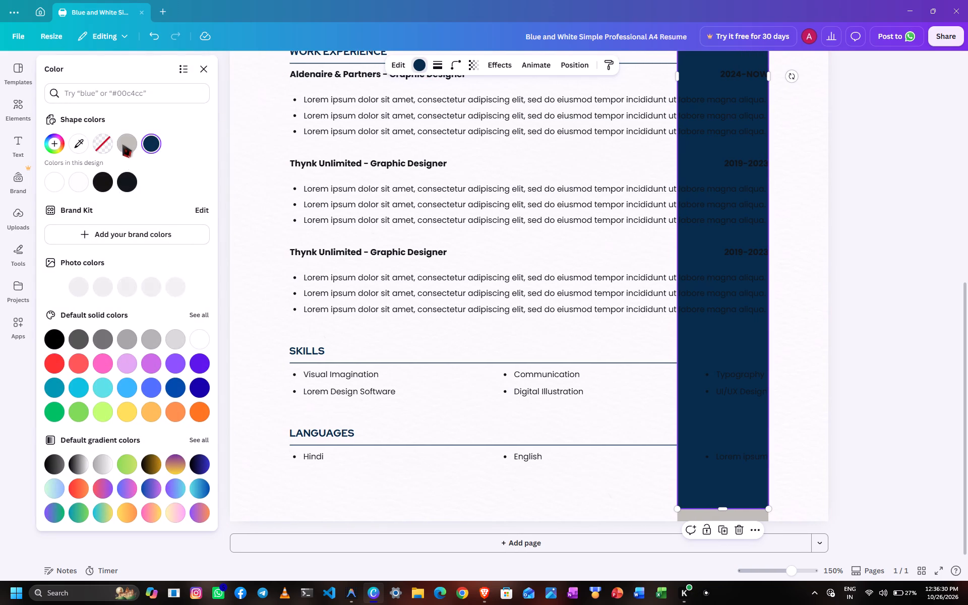
pyautogui.click(125, 145)
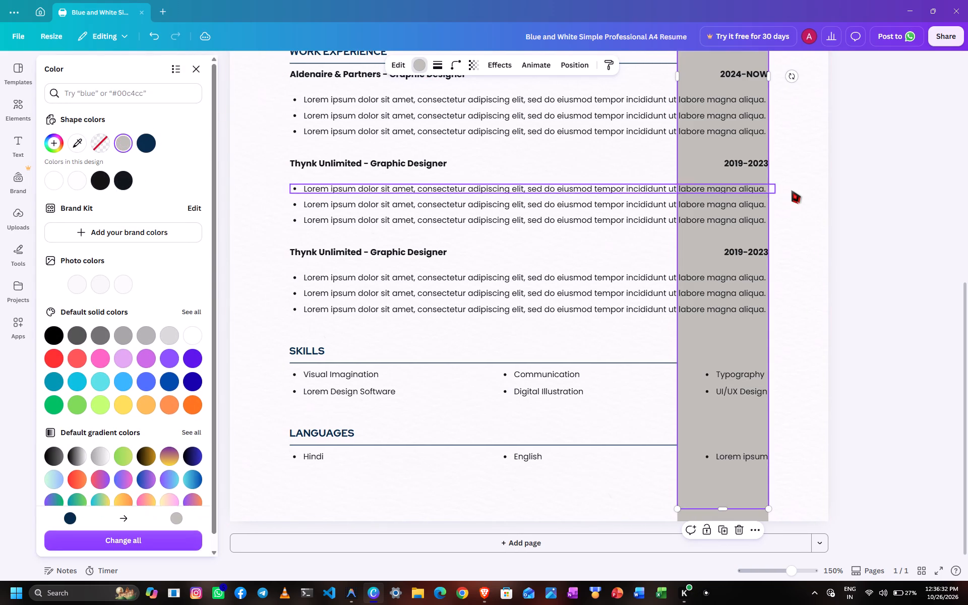
pyautogui.click(903, 213)
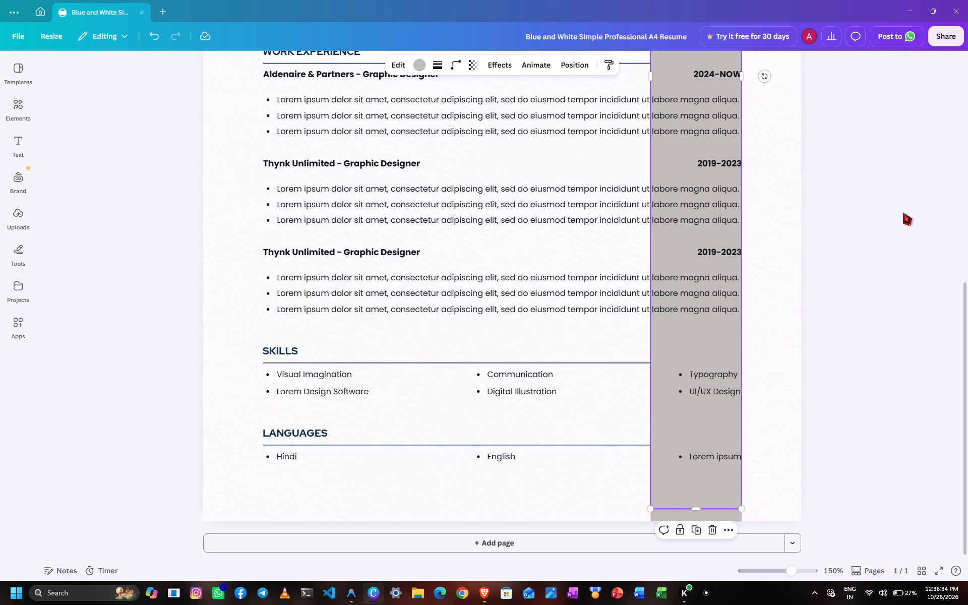
pyautogui.click(903, 213)
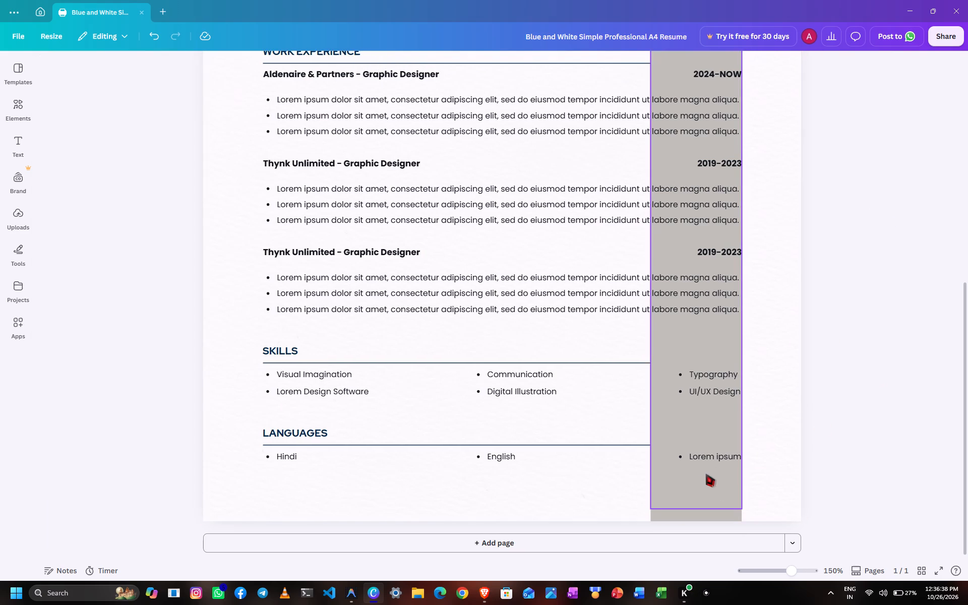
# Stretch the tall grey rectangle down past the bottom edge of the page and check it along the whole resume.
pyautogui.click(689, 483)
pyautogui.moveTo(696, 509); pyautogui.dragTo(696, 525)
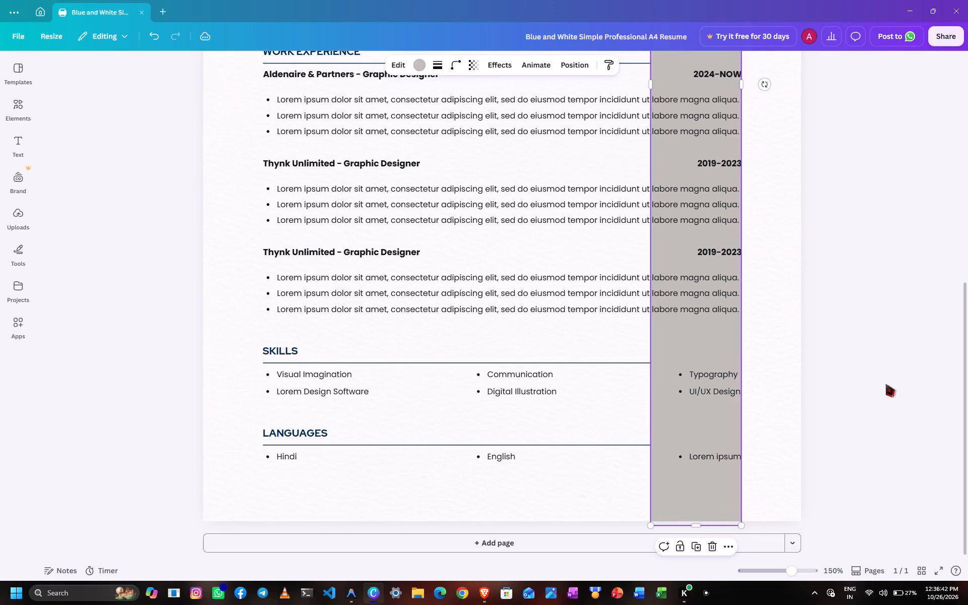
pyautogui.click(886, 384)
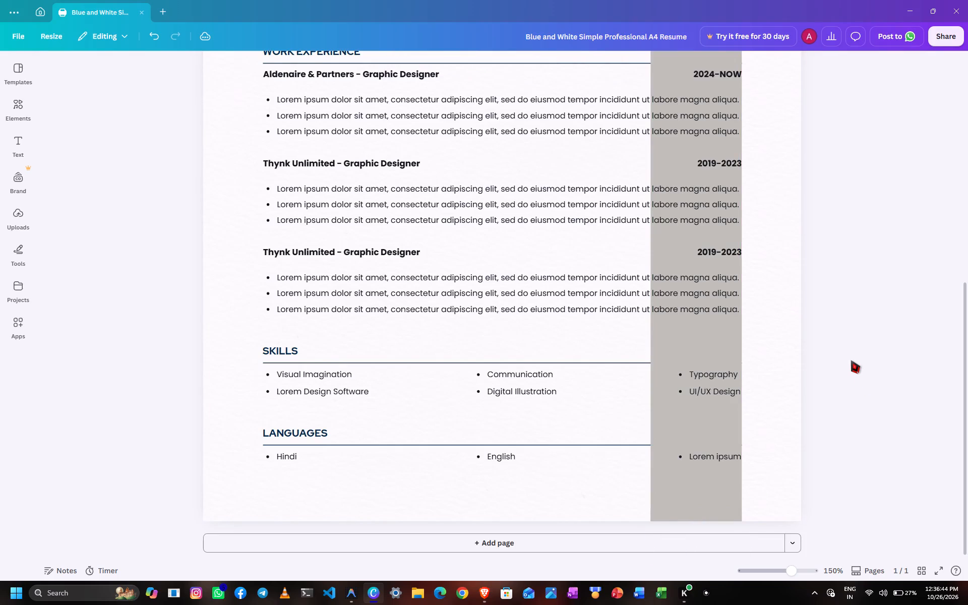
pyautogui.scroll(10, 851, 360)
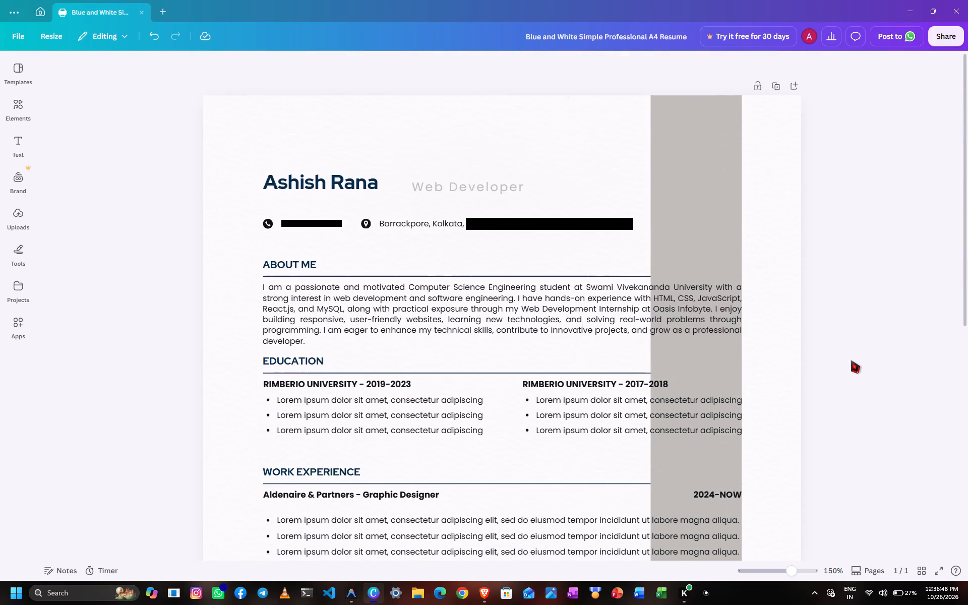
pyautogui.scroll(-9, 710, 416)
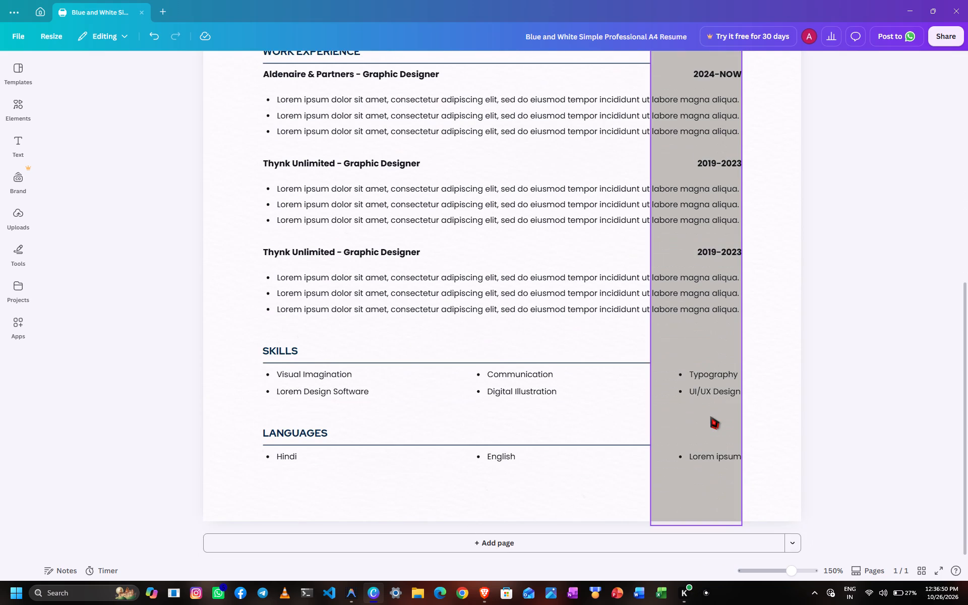
# Shorten the full-height grey rectangle from its bottom edge until it ends beside the name heading, and deselect it.
pyautogui.click(693, 498)
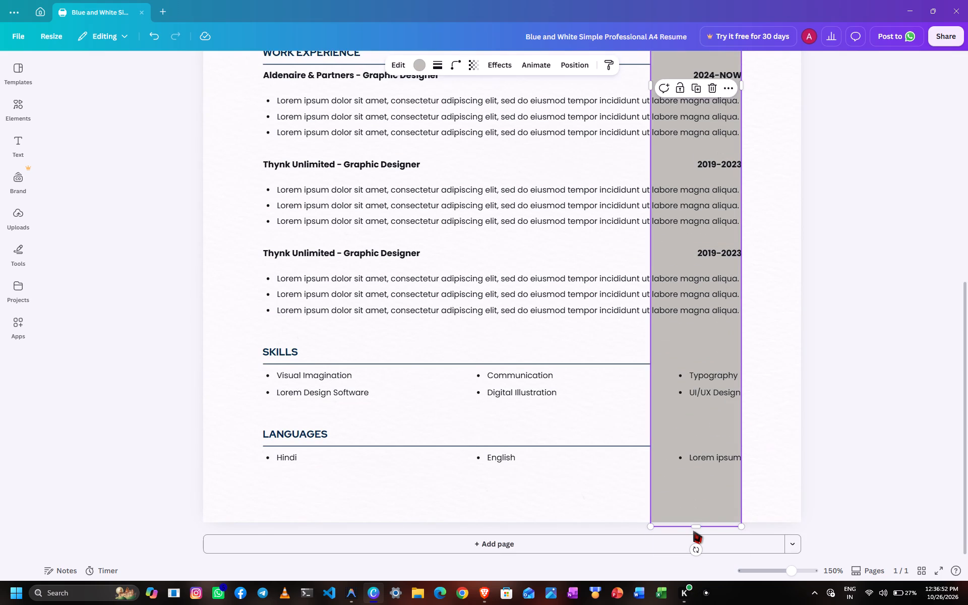
pyautogui.click(696, 526)
pyautogui.moveTo(694, 526); pyautogui.dragTo(694, 139)
pyautogui.scroll(2, 694, 139)
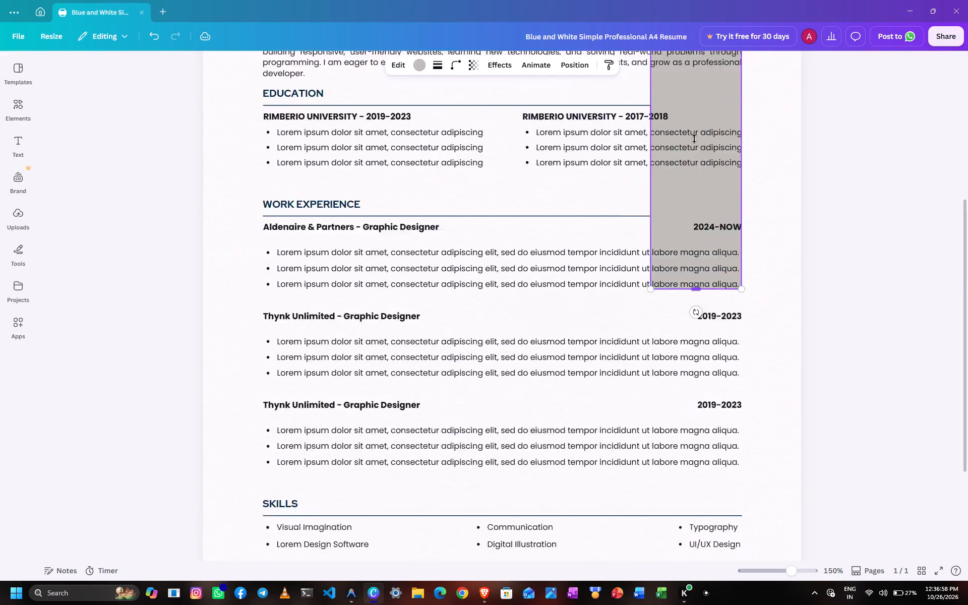
pyautogui.scroll(2, 694, 139)
pyautogui.scroll(3, 692, 349)
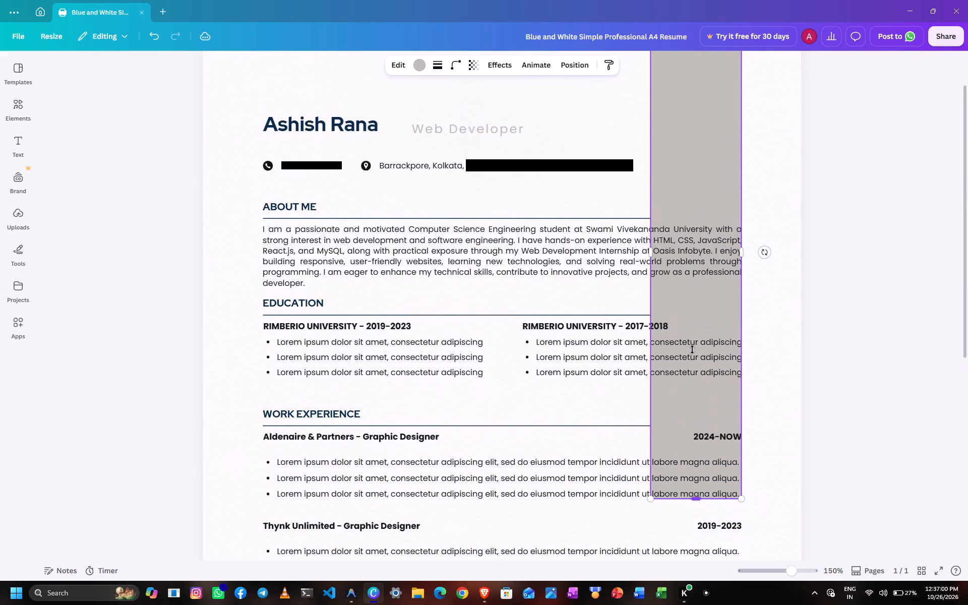
pyautogui.scroll(1, 692, 349)
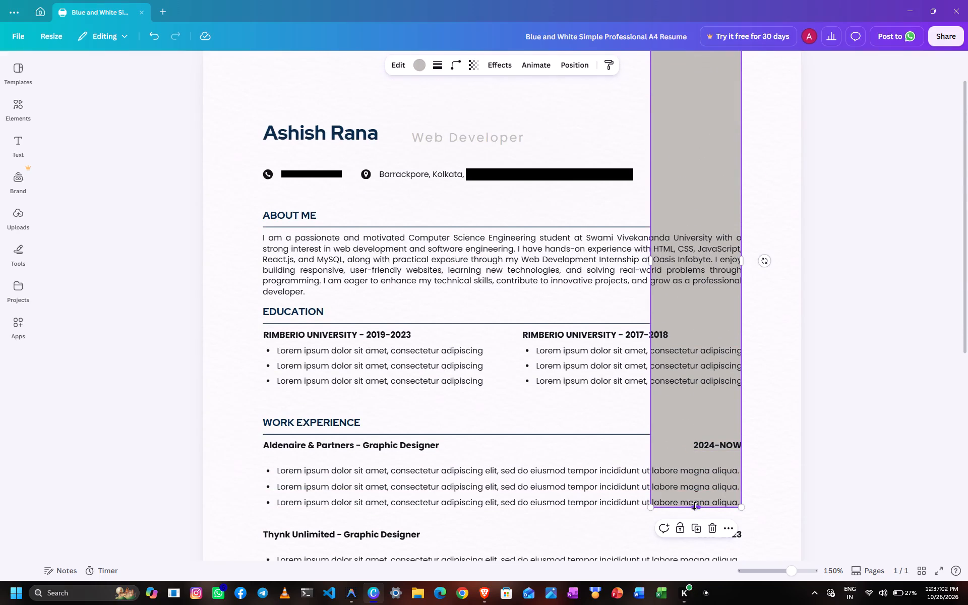
pyautogui.moveTo(695, 506); pyautogui.dragTo(695, 131)
pyautogui.scroll(1, 695, 131)
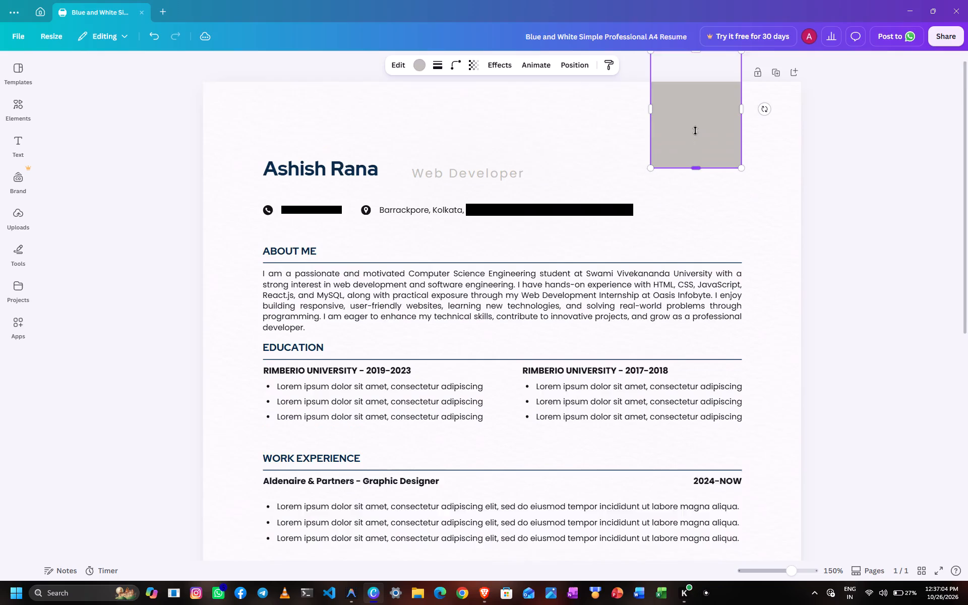
pyautogui.scroll(2, 695, 131)
pyautogui.click(910, 251)
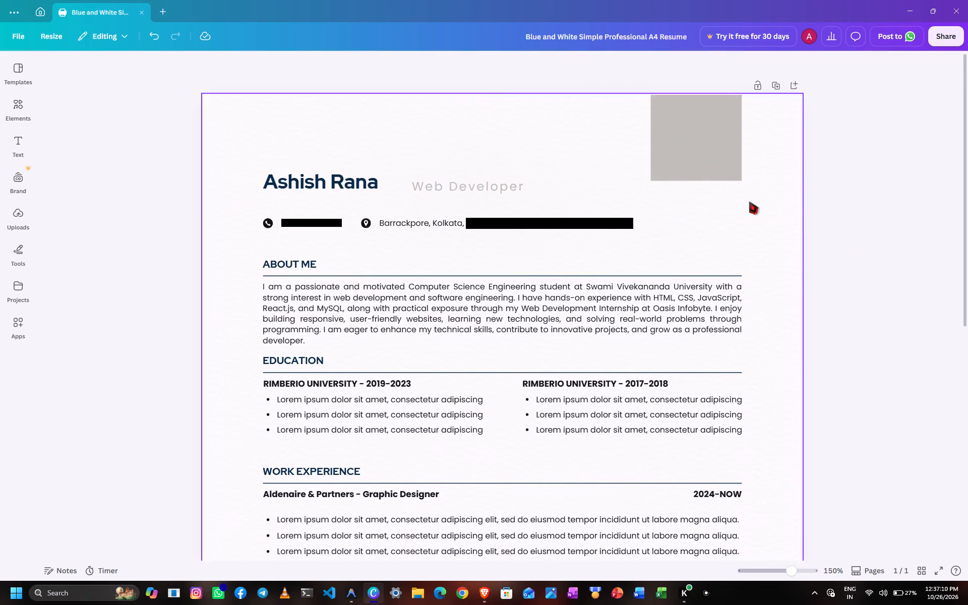
# Shorten the grey rectangle further to a thin block at the top of the page, about 1.7 high.
pyautogui.click(698, 166)
pyautogui.moveTo(696, 179); pyautogui.dragTo(697, 111)
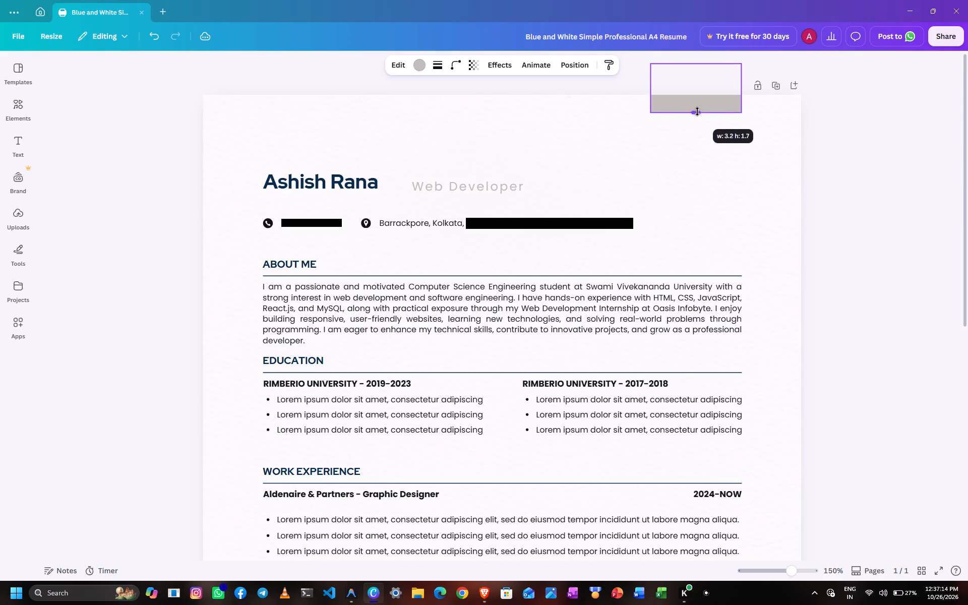
pyautogui.moveTo(697, 111); pyautogui.dragTo(698, 114)
pyautogui.click(870, 259)
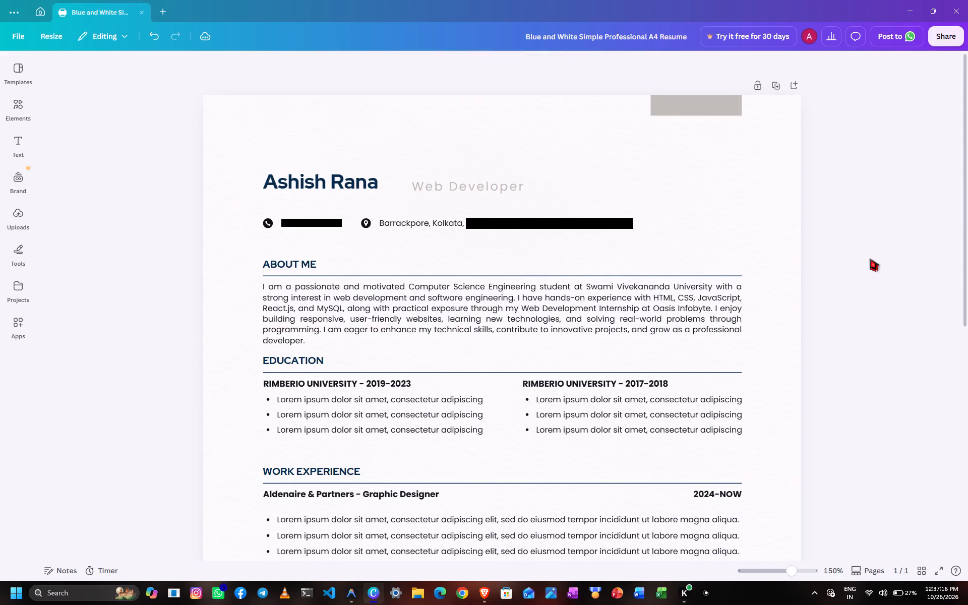
pyautogui.scroll(-8, 870, 259)
pyautogui.scroll(7, 870, 259)
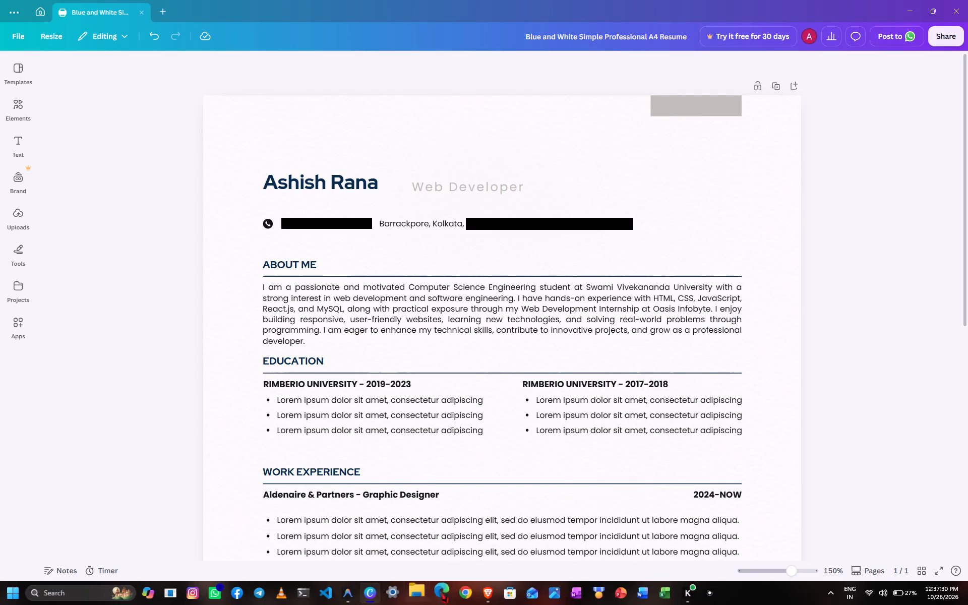
pyautogui.click(487, 591)
pyautogui.click(866, 278)
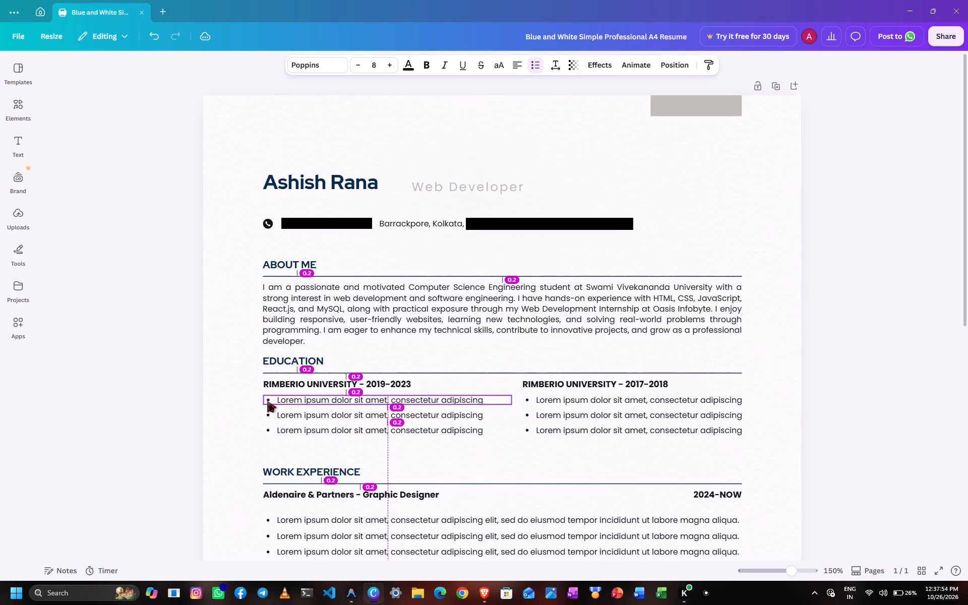
pyautogui.click(488, 398)
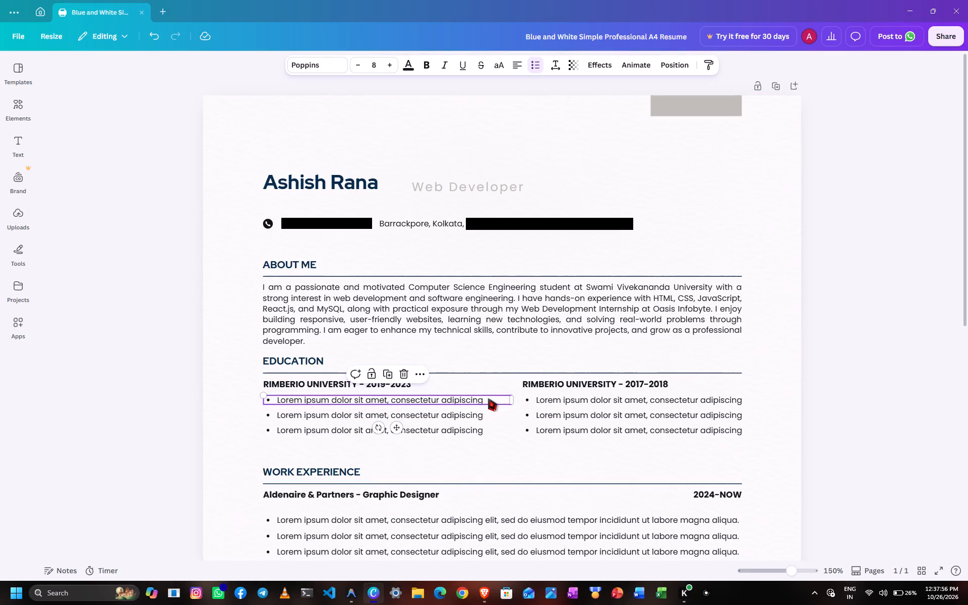
pyautogui.press('BackSpace')
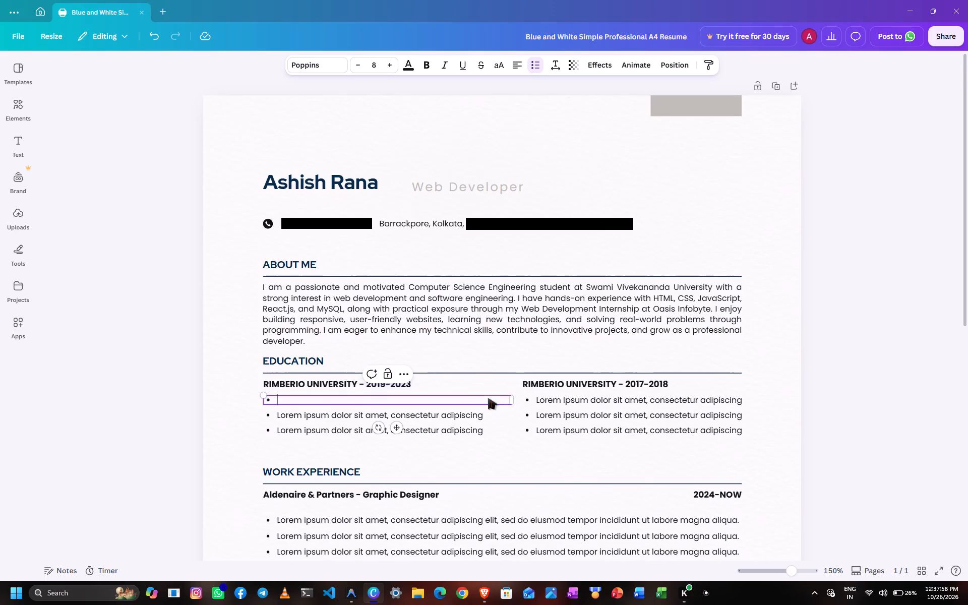
pyautogui.click(474, 429)
pyautogui.press('BackSpace')
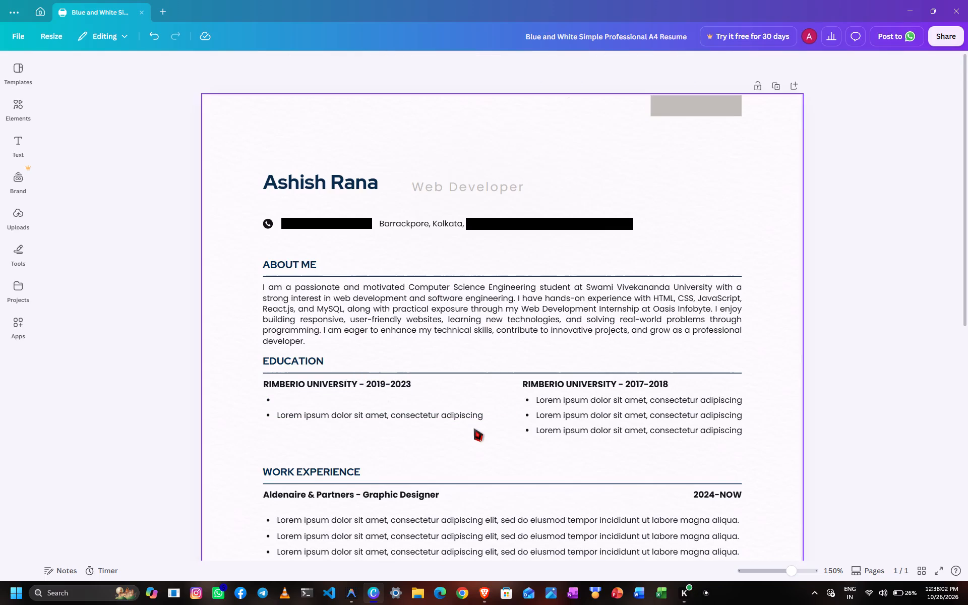
pyautogui.click(460, 419)
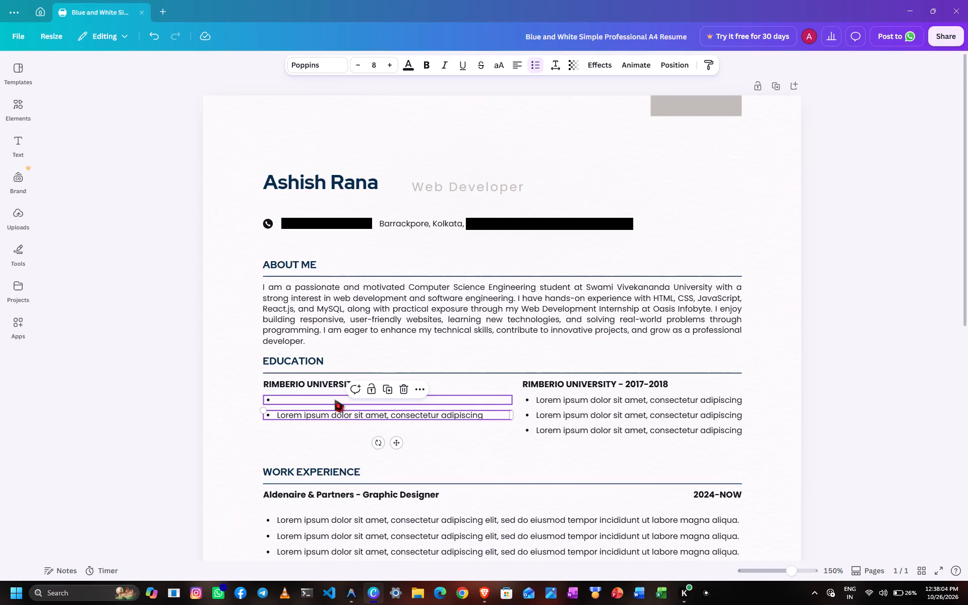
pyautogui.click(328, 398)
pyautogui.click(379, 415)
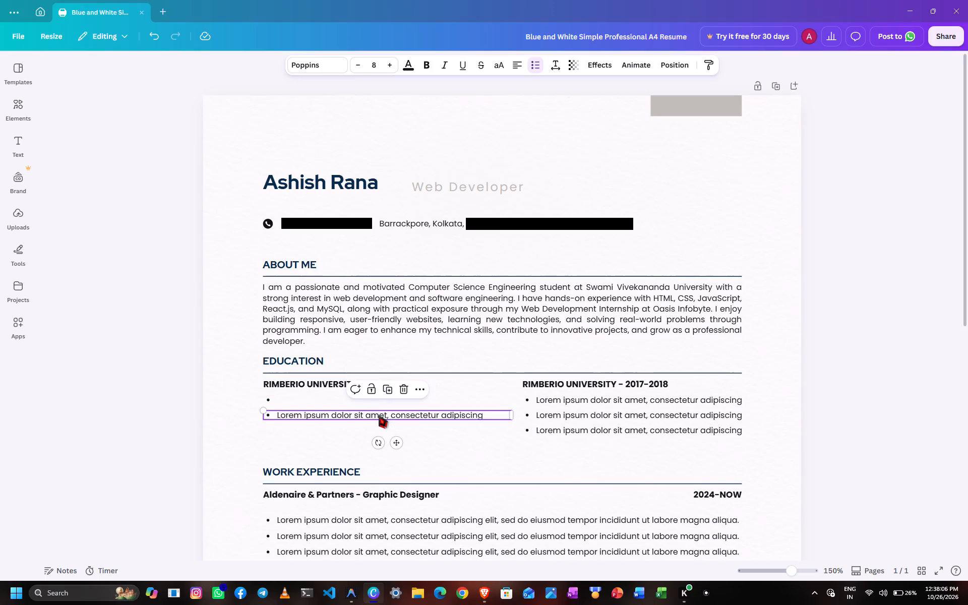
pyautogui.press('BackSpace')
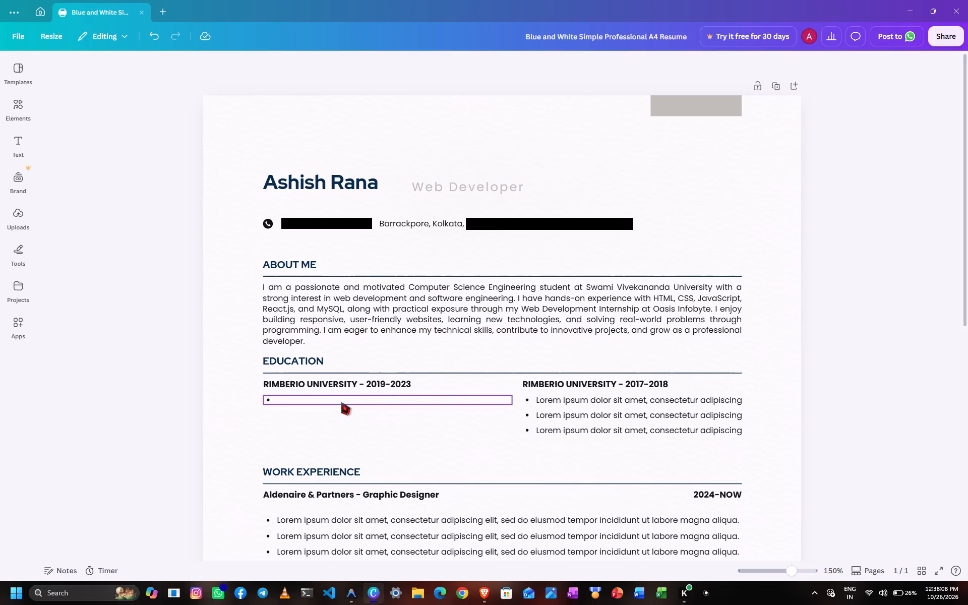
# Remove the remaining empty bullet under RIMBERIO UNIVERSITY - 2019-2023 and paste the copied graduation entry in its text box.
pyautogui.click(341, 402)
pyautogui.click(294, 401)
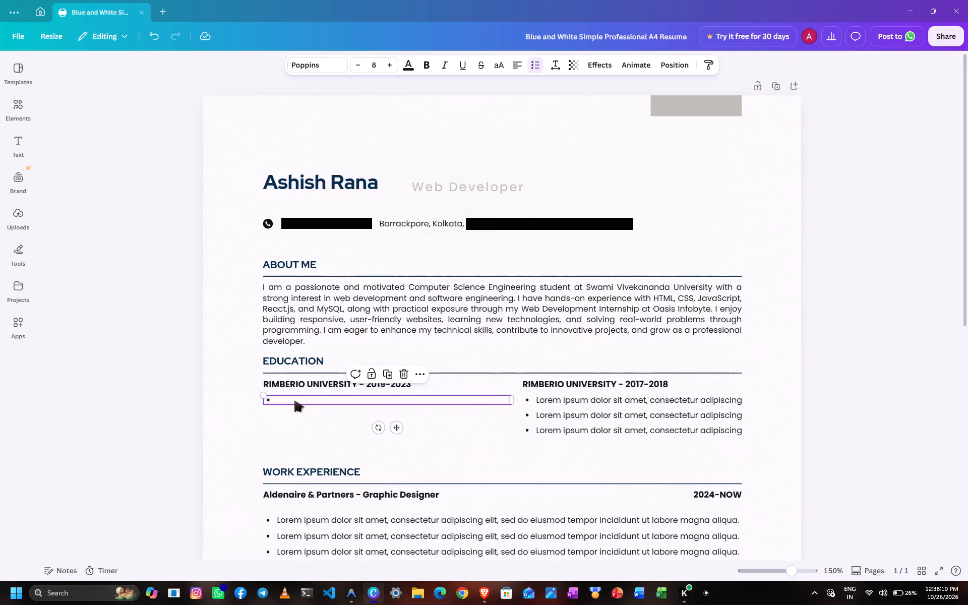
pyautogui.press('BackSpace')
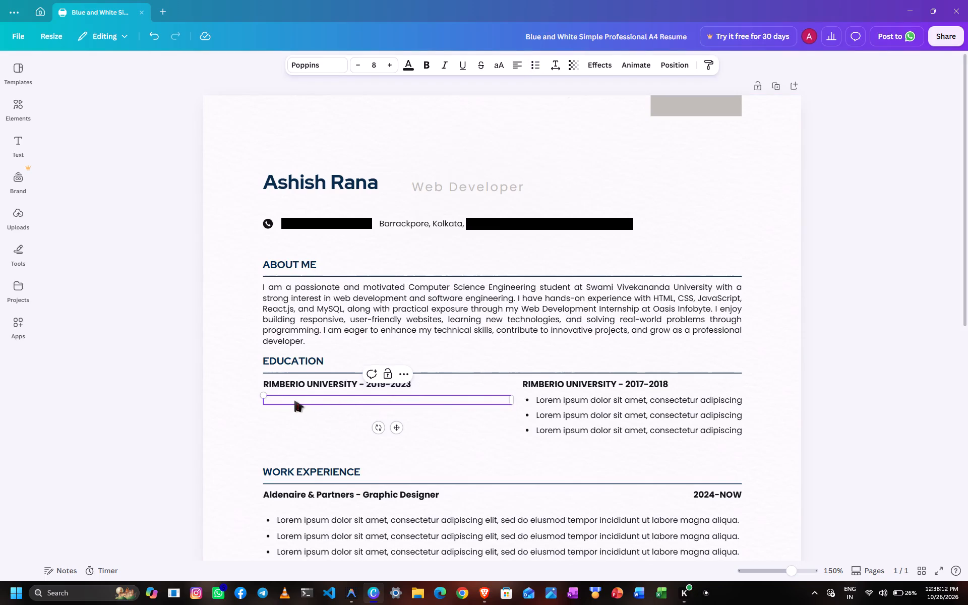
pyautogui.hotkey('ctrl', 'v')
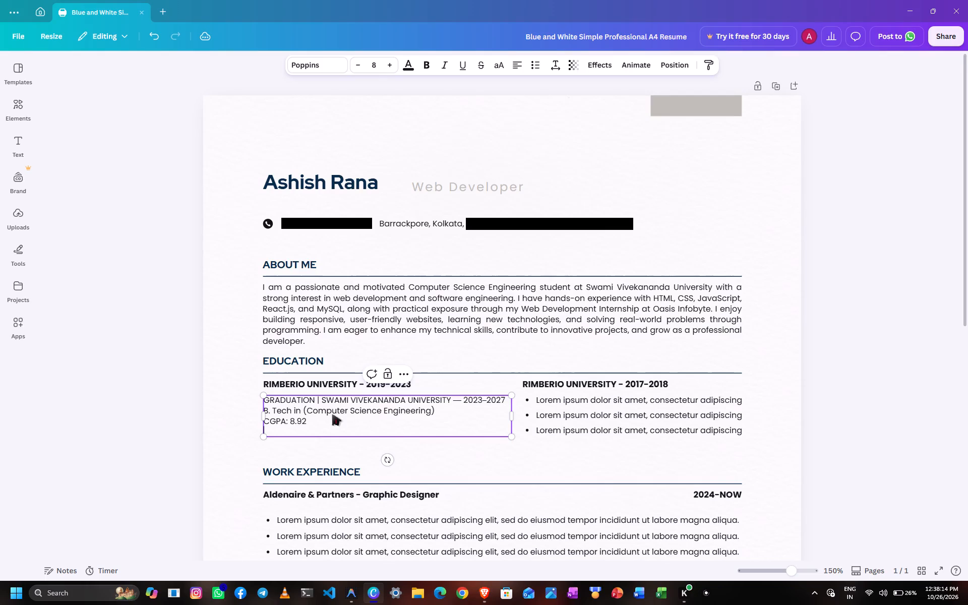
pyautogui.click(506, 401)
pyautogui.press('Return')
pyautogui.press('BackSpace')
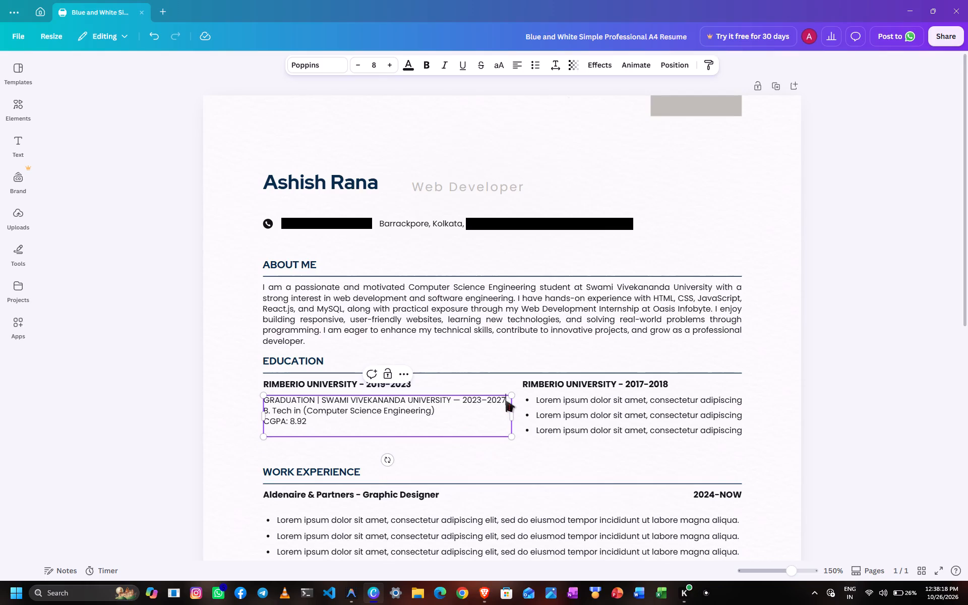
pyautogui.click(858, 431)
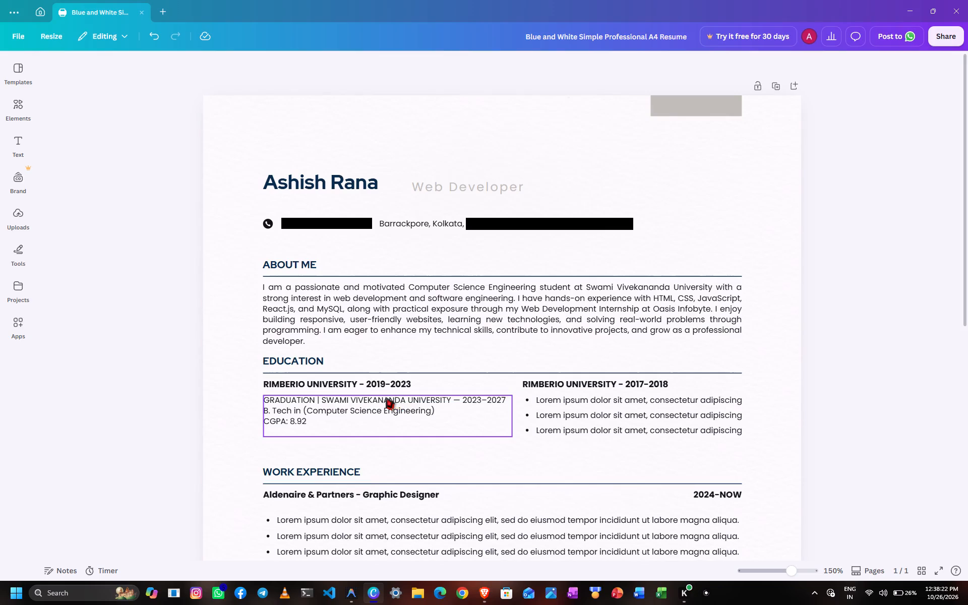
# Cut the "GRADUATION | SWAMI VIVEKANANDA UNIVERSITY — 2023–2027" line from the pasted entry and replace the RIMBERIO UNIVERSITY - 2019-2023 heading with it.
pyautogui.click(506, 402)
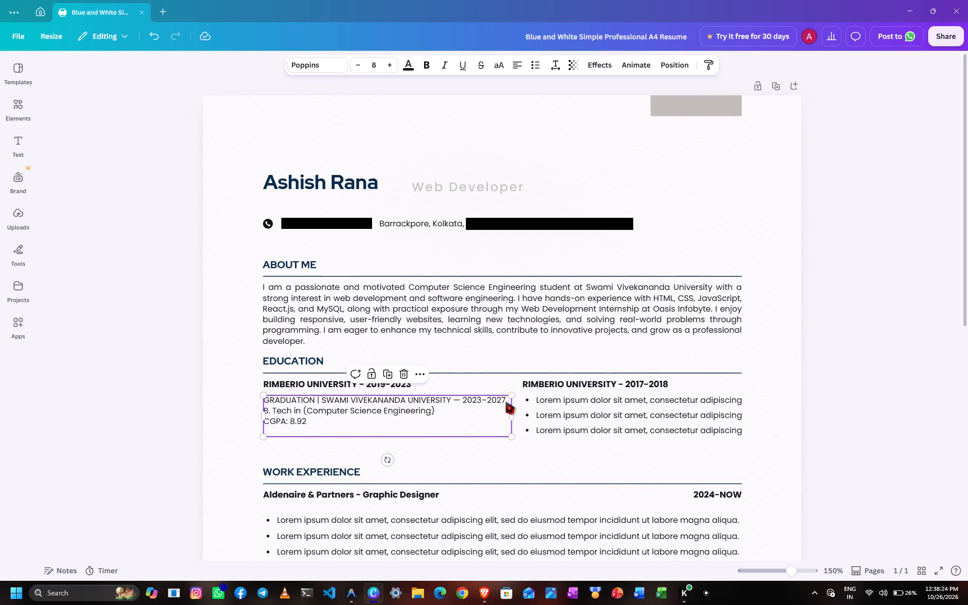
pyautogui.click(506, 402)
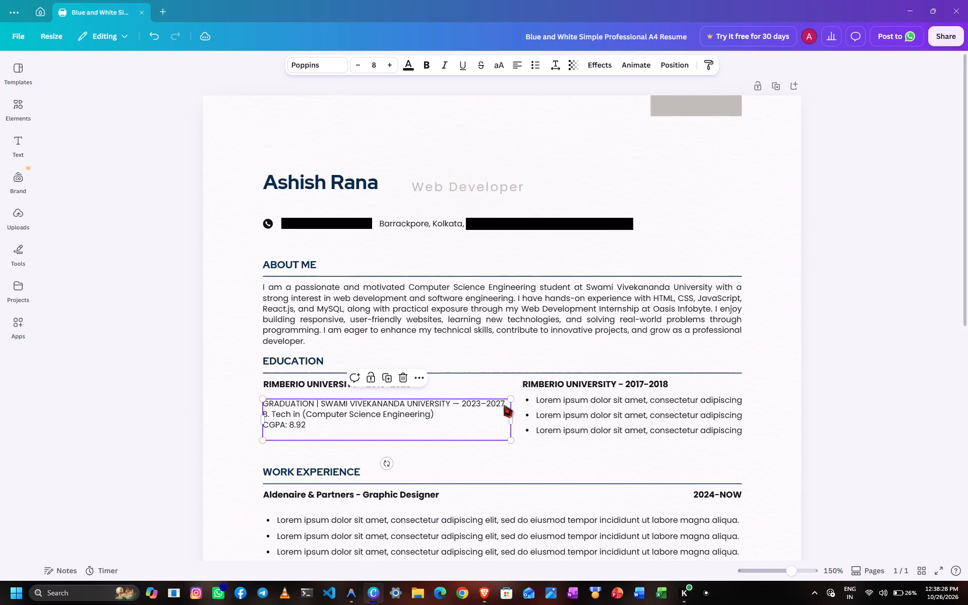
pyautogui.click(504, 405)
pyautogui.moveTo(504, 405); pyautogui.dragTo(405, 406)
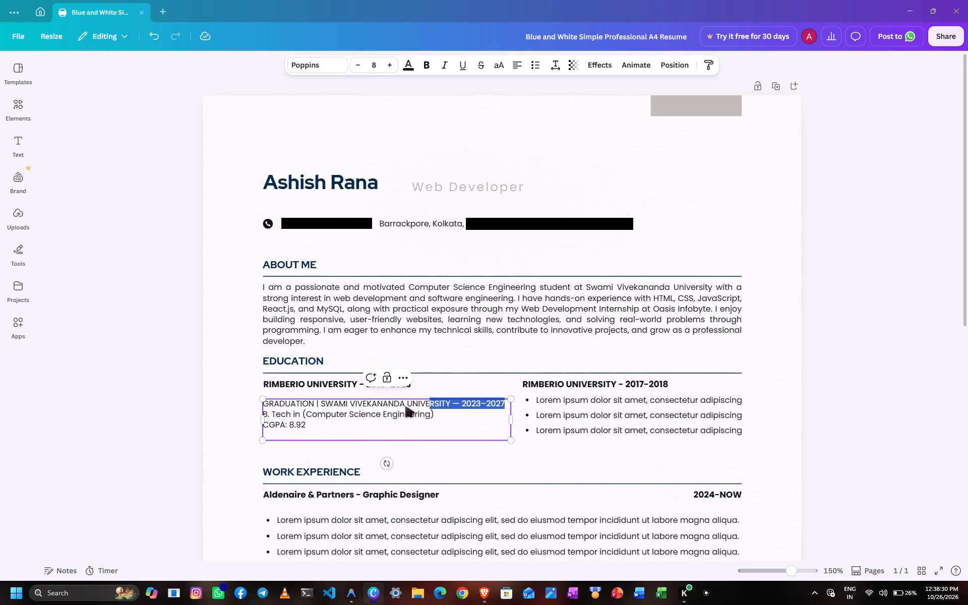
pyautogui.moveTo(405, 406); pyautogui.dragTo(259, 402)
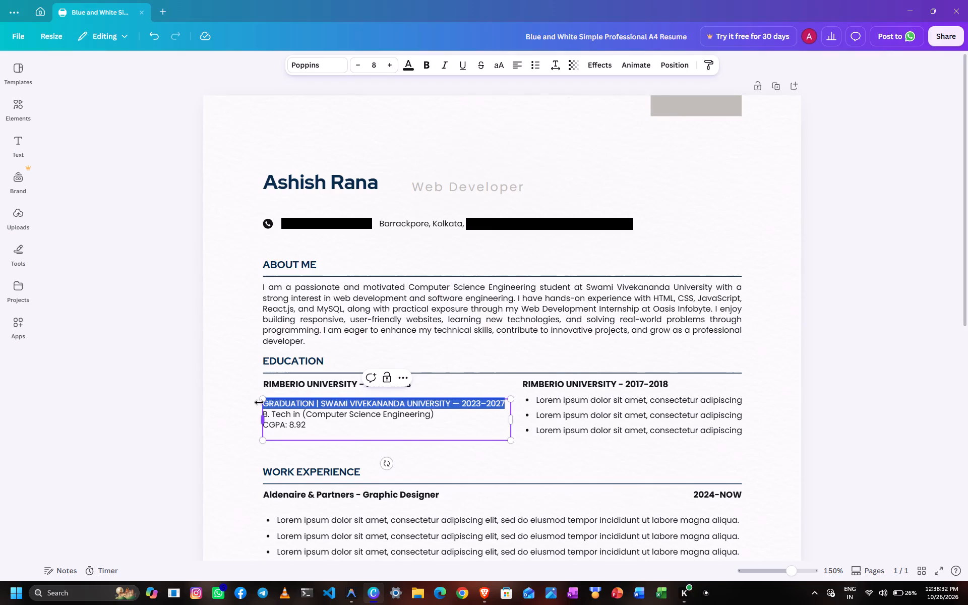
pyautogui.hotkey('ctrl', 'c')
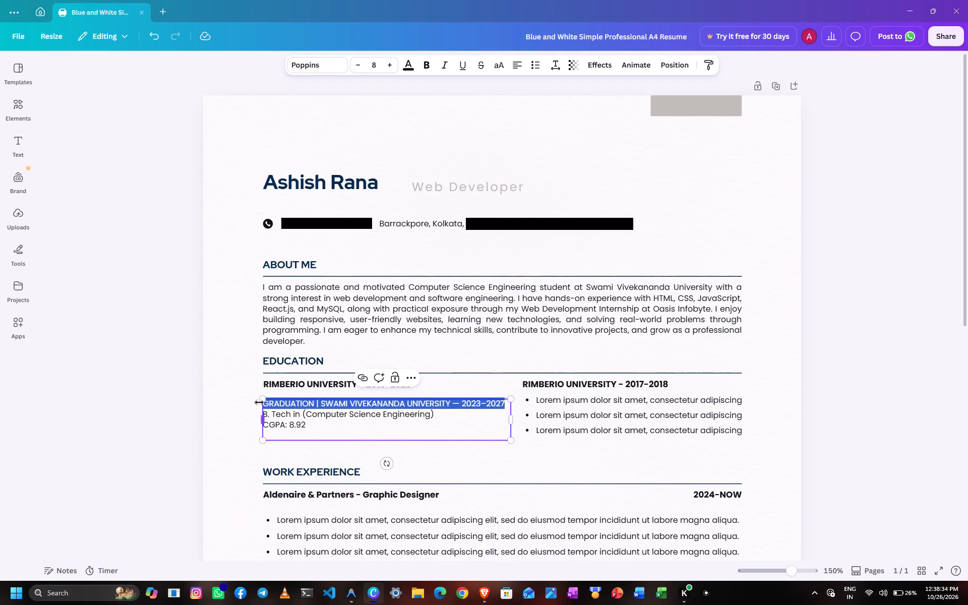
pyautogui.hotkey('ctrl', 'x')
pyautogui.doubleClick(317, 386)
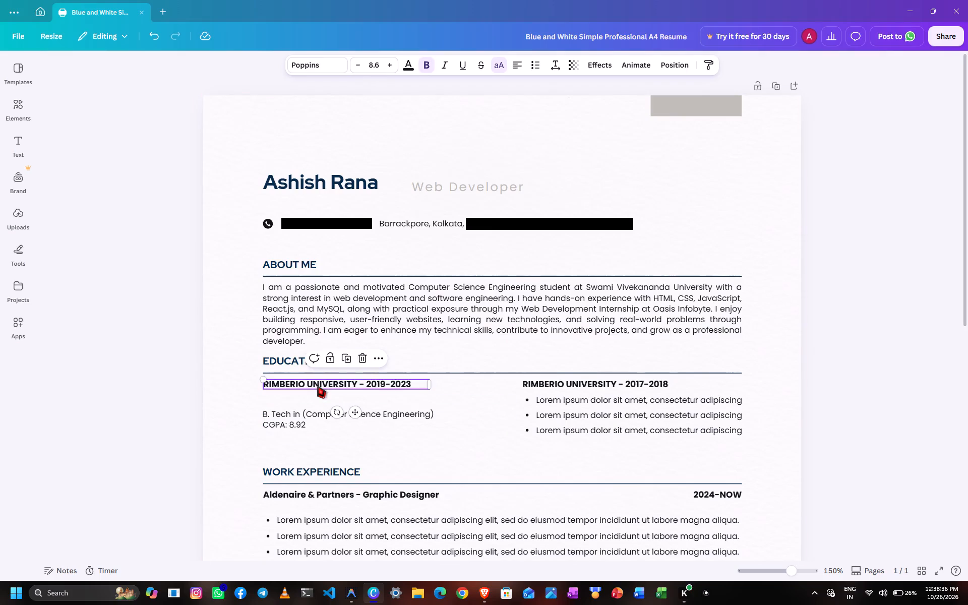
pyautogui.hotkey('ctrl', 'v')
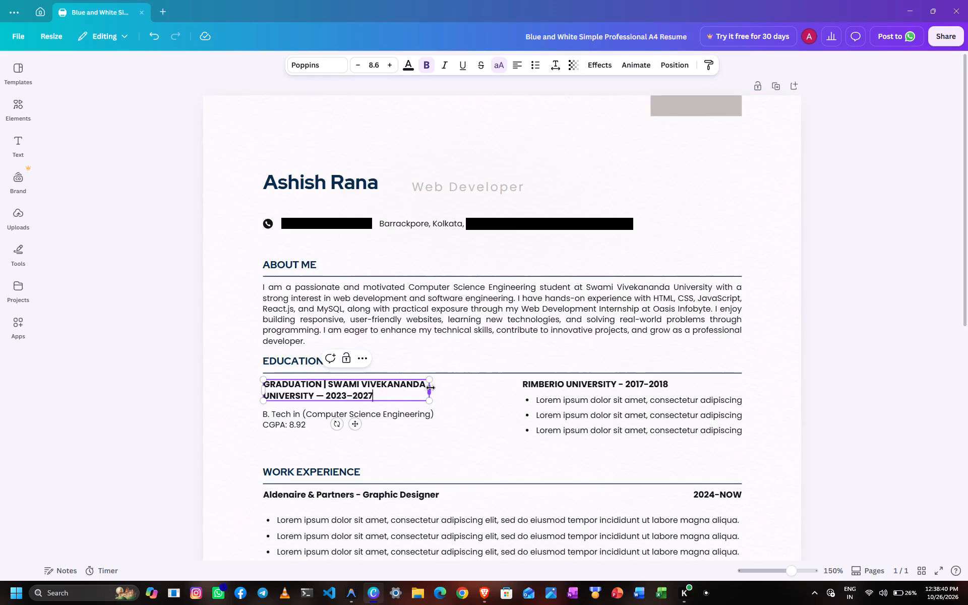
# Widen the new graduation heading's text box towards the second Education column, keeping the heading on two lines.
pyautogui.moveTo(431, 388); pyautogui.dragTo(497, 383)
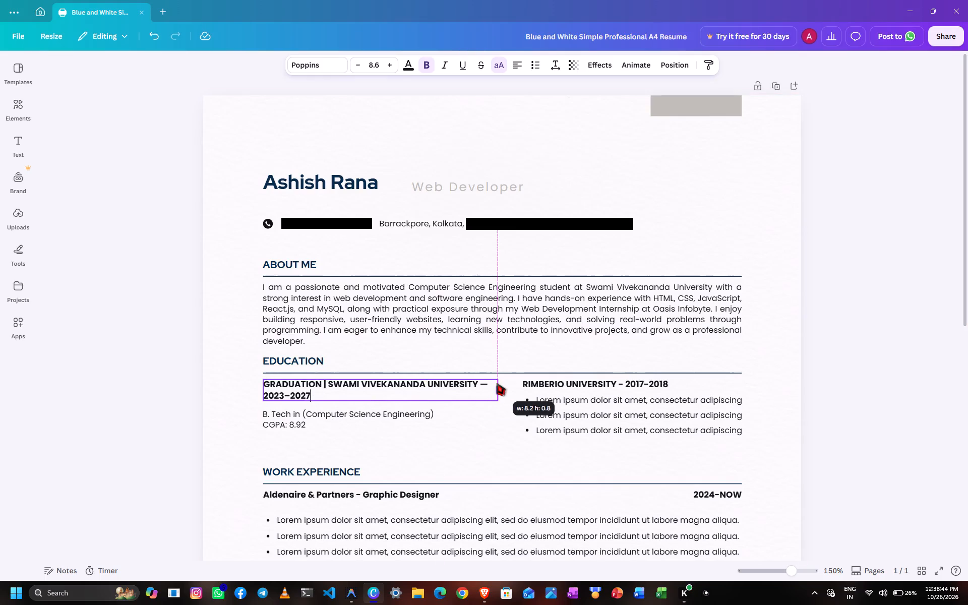
pyautogui.moveTo(497, 383); pyautogui.dragTo(479, 386)
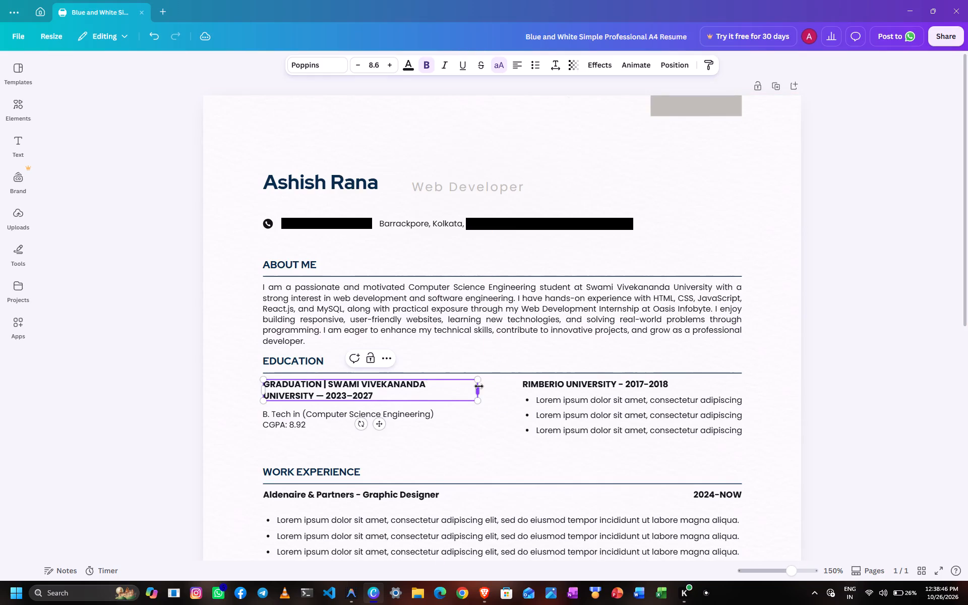
pyautogui.click(839, 397)
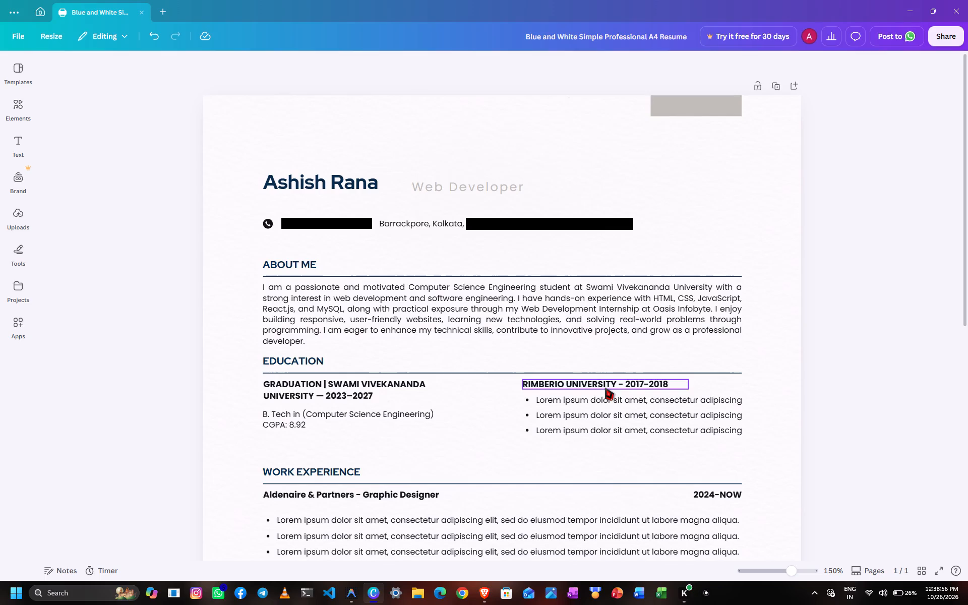
# Delete the three placeholder bullets in the second Education column and the RIMBERIO UNIVERSITY - 2017-2018 heading above them.
pyautogui.click(605, 388)
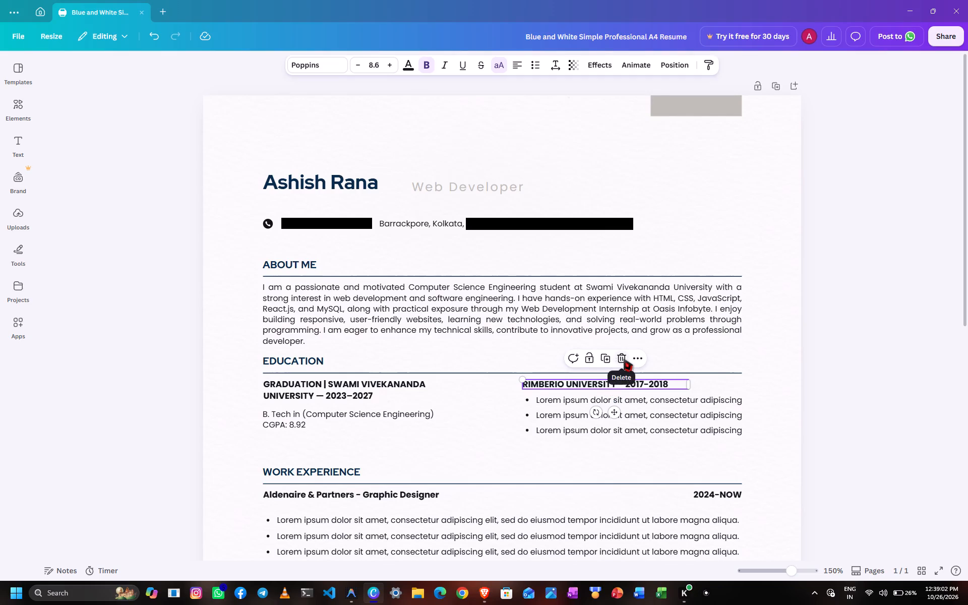
pyautogui.click(846, 385)
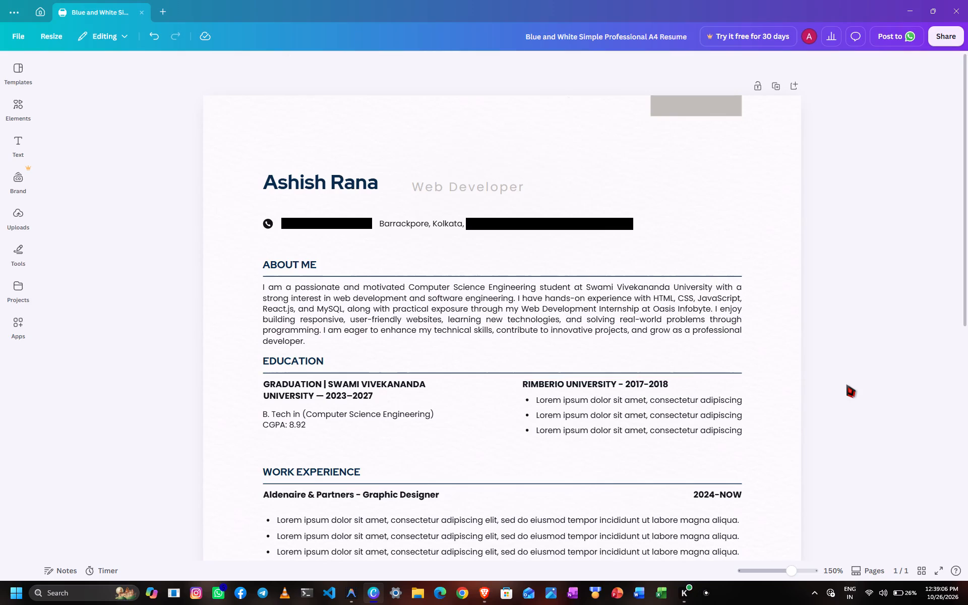
pyautogui.click(611, 430)
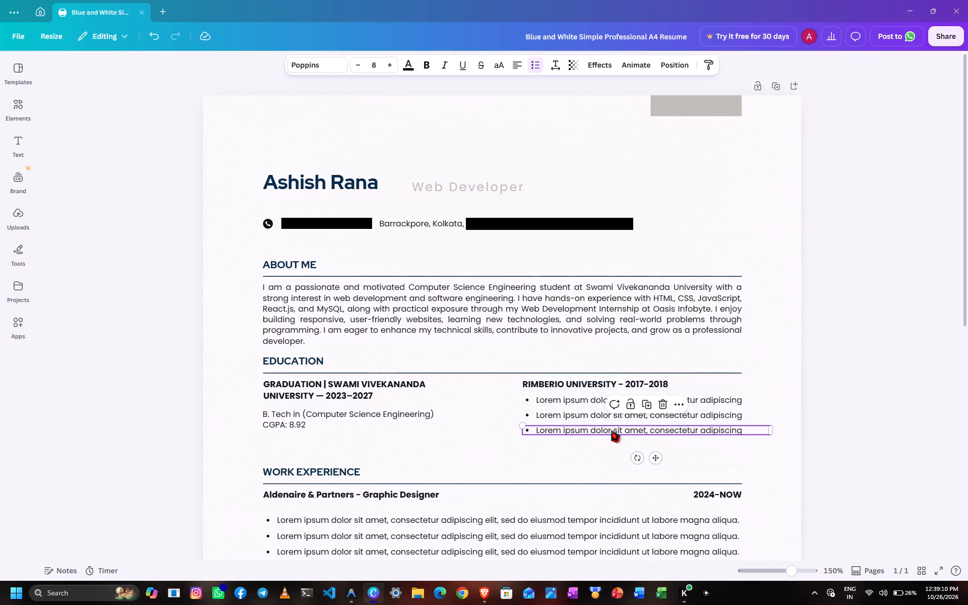
pyautogui.click(664, 404)
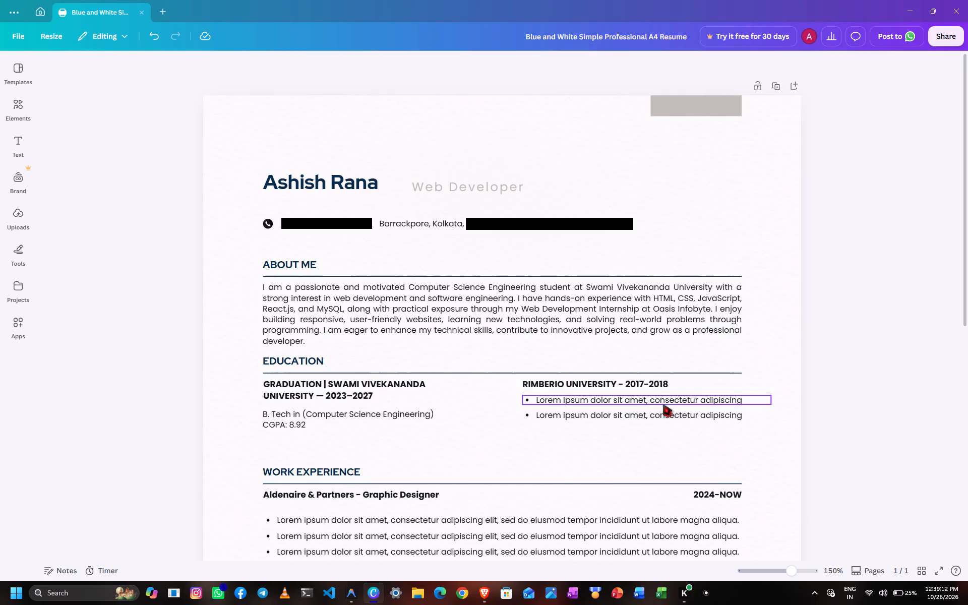
pyautogui.click(636, 413)
pyautogui.click(665, 388)
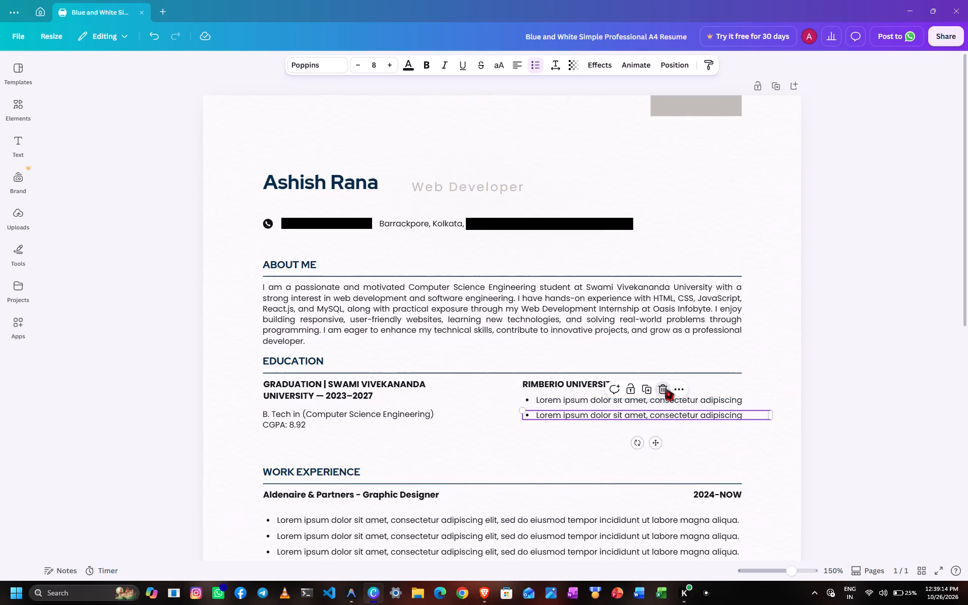
pyautogui.click(637, 399)
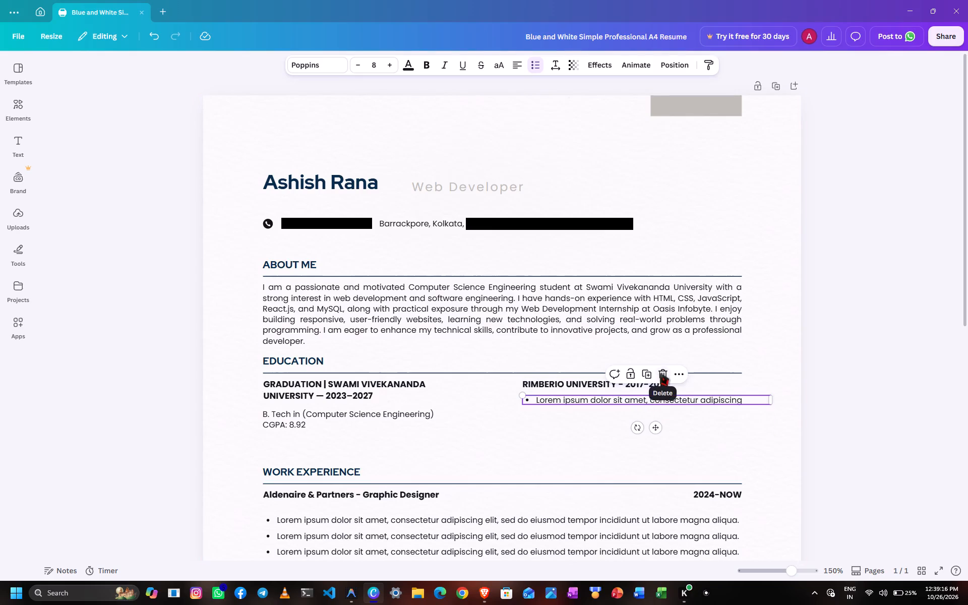
pyautogui.click(660, 373)
pyautogui.click(618, 383)
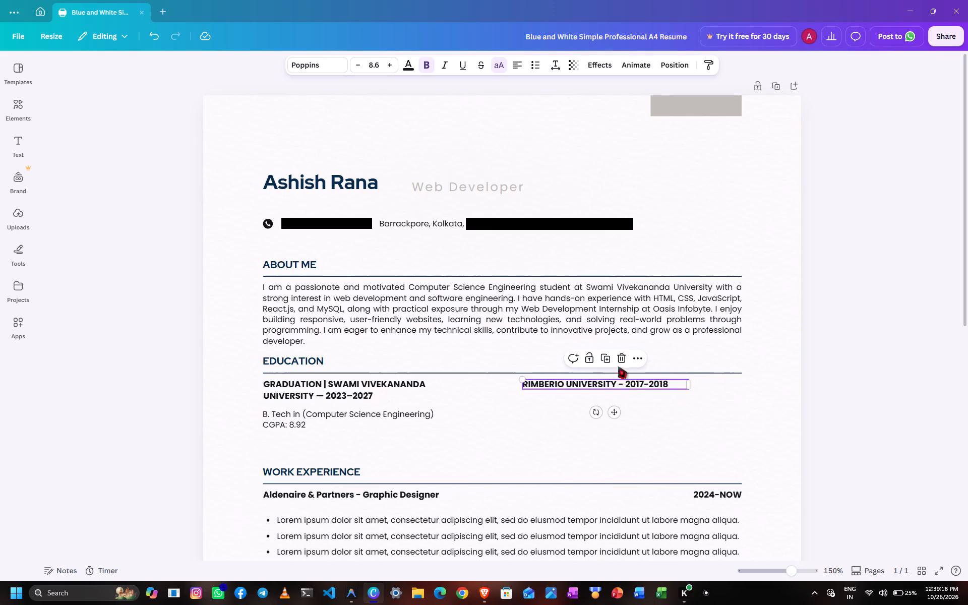
pyautogui.click(622, 357)
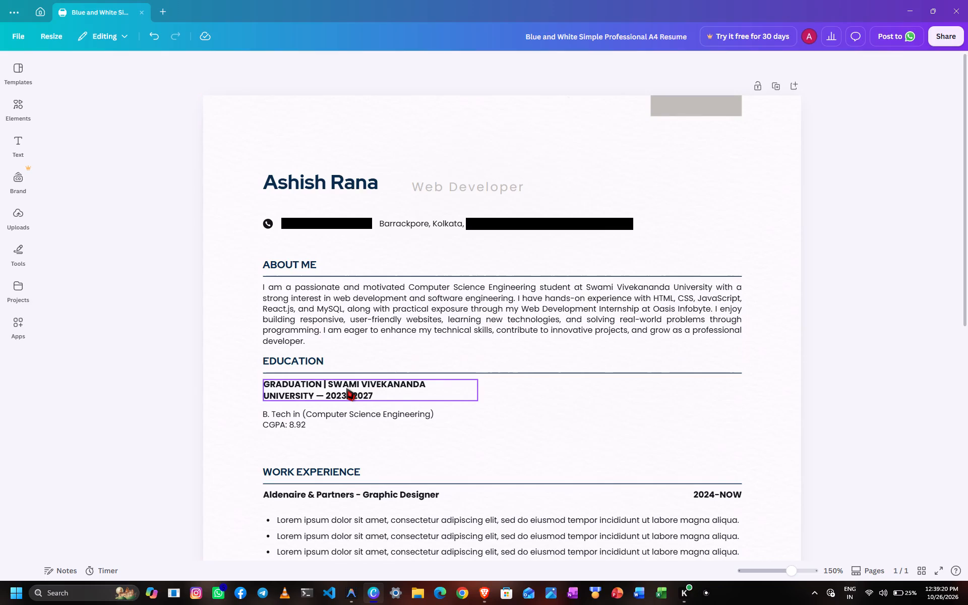
# Move the graduation heading and its B. Tech and CGPA details into the emptied second Education column, with their left edges aligned.
pyautogui.click(346, 388)
pyautogui.moveTo(346, 388); pyautogui.dragTo(615, 393)
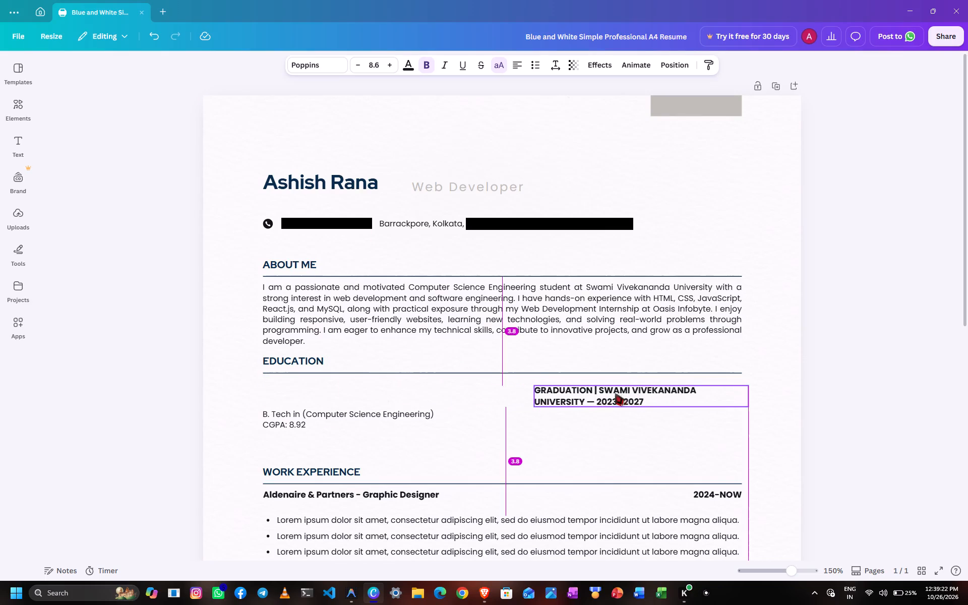
pyautogui.moveTo(615, 393); pyautogui.dragTo(611, 390)
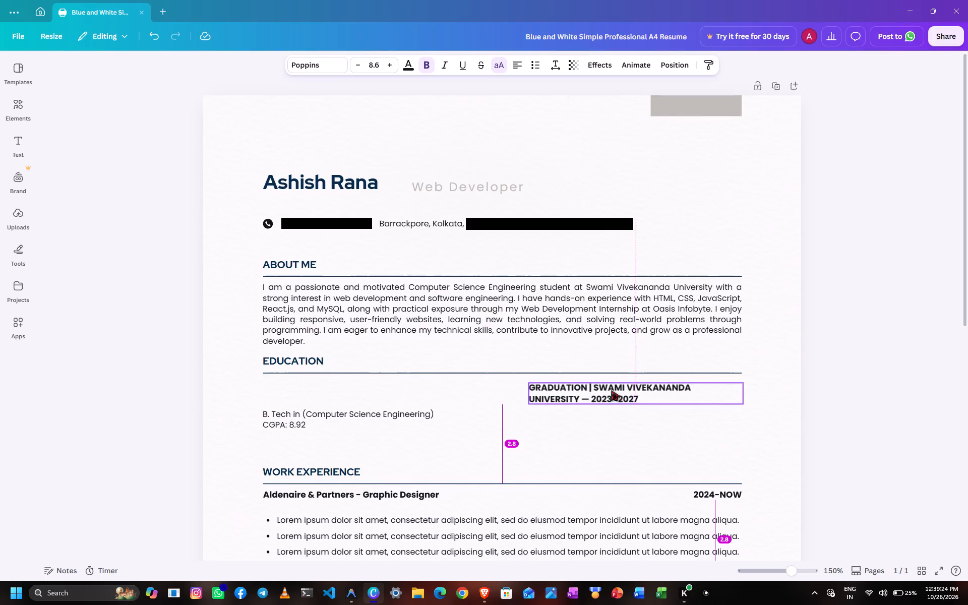
pyautogui.moveTo(611, 390); pyautogui.dragTo(611, 388)
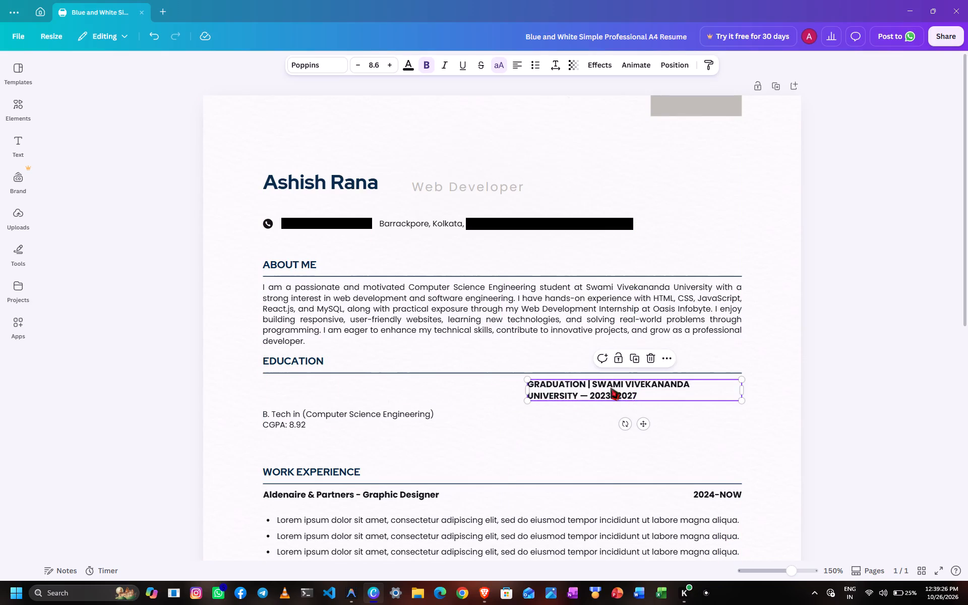
pyautogui.moveTo(325, 418); pyautogui.dragTo(528, 427)
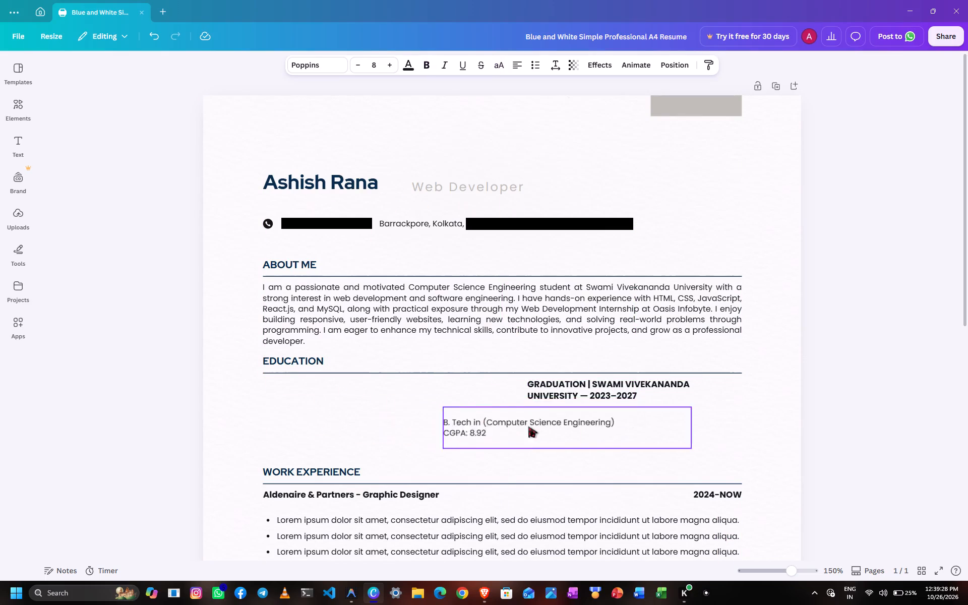
pyautogui.moveTo(528, 427); pyautogui.dragTo(552, 418)
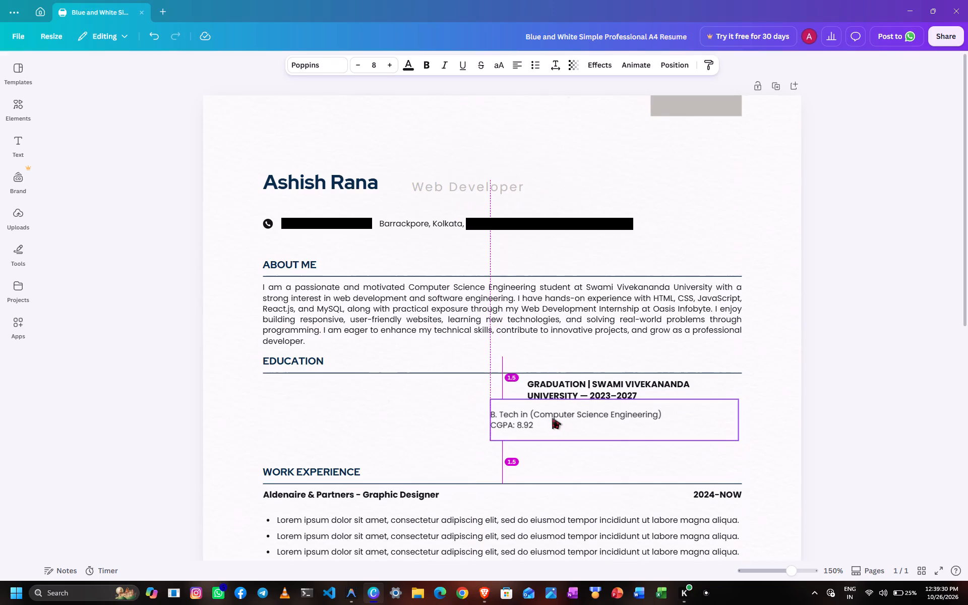
pyautogui.moveTo(552, 418); pyautogui.dragTo(555, 418)
pyautogui.moveTo(555, 418); pyautogui.dragTo(555, 417)
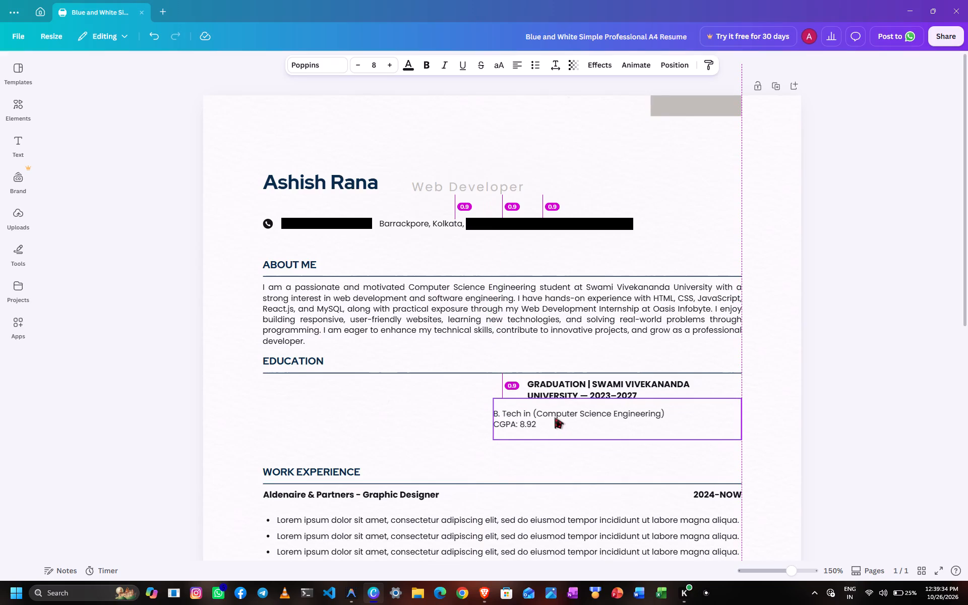
pyautogui.moveTo(555, 417); pyautogui.dragTo(555, 418)
pyautogui.moveTo(558, 394); pyautogui.dragTo(556, 394)
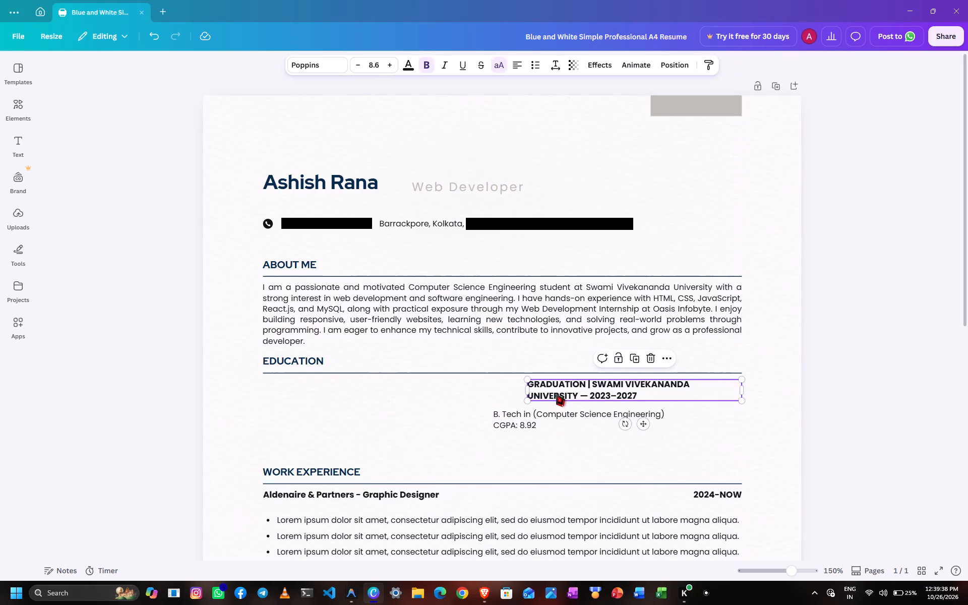
pyautogui.moveTo(556, 394); pyautogui.dragTo(523, 394)
pyautogui.click(846, 393)
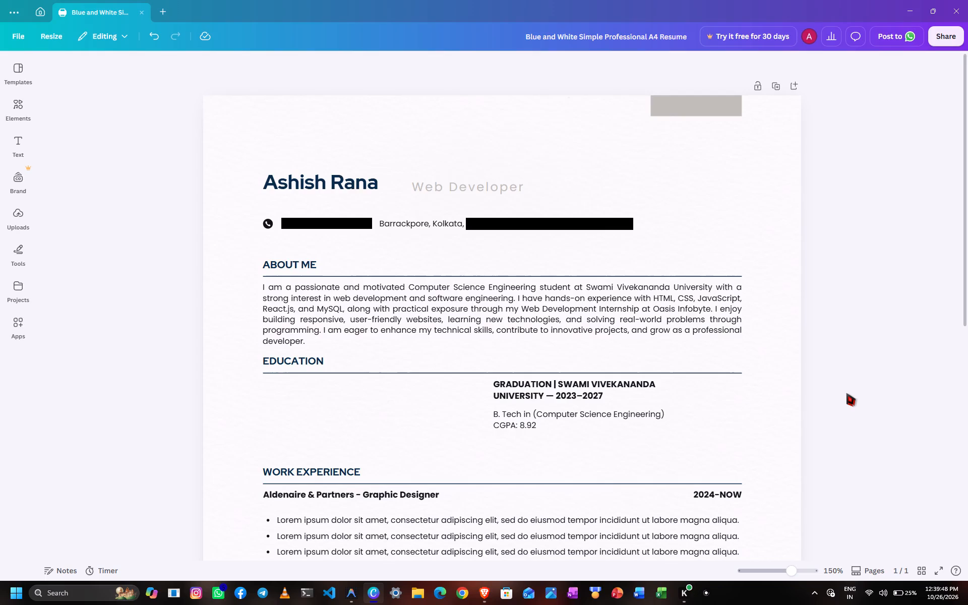
# Shift the graduation heading over to the page's right margin and realign the B. Tech and CGPA details beneath it.
pyautogui.click(583, 389)
pyautogui.moveTo(583, 389); pyautogui.dragTo(626, 388)
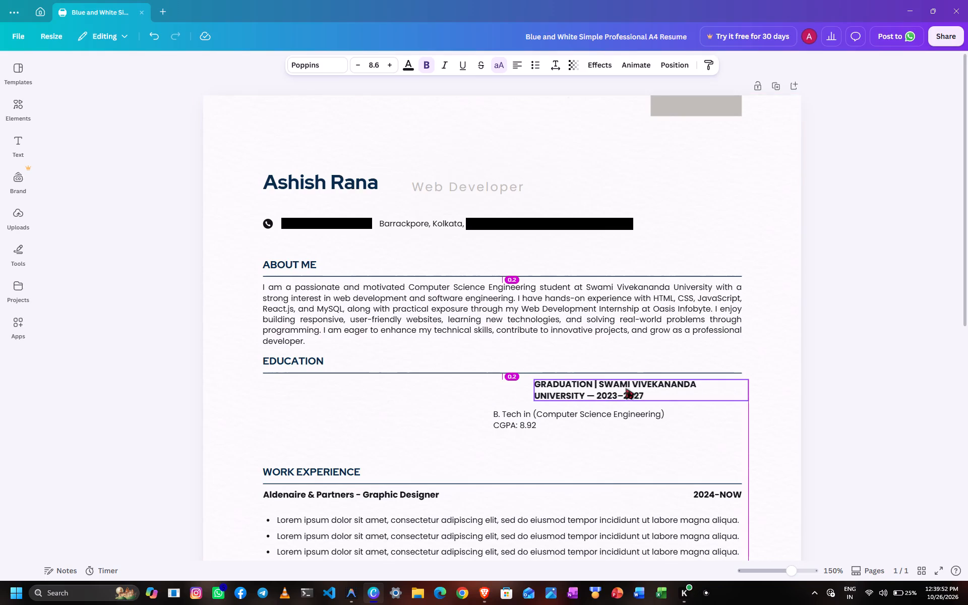
pyautogui.moveTo(626, 388); pyautogui.dragTo(625, 388)
pyautogui.moveTo(625, 388); pyautogui.dragTo(618, 388)
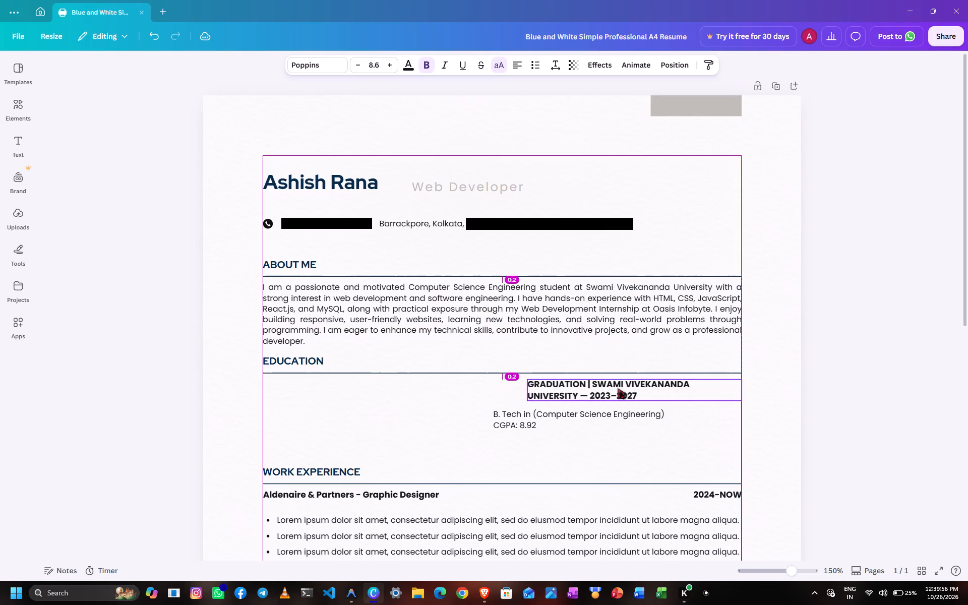
pyautogui.moveTo(618, 388); pyautogui.dragTo(618, 389)
pyautogui.moveTo(550, 416); pyautogui.dragTo(585, 416)
pyautogui.click(875, 435)
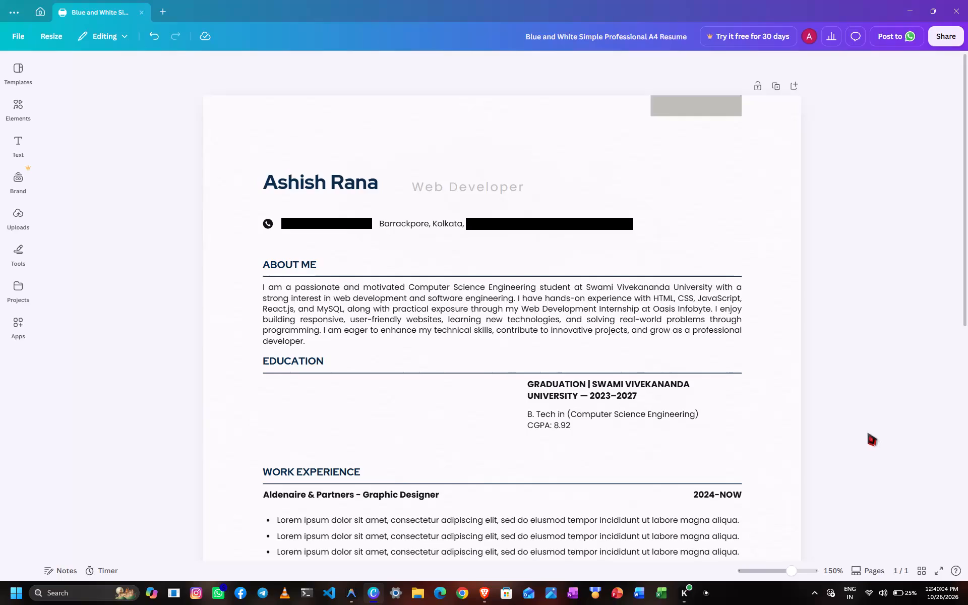
# Duplicate the graduation heading and place the copy in the empty first Education column, level with the original.
pyautogui.click(599, 388)
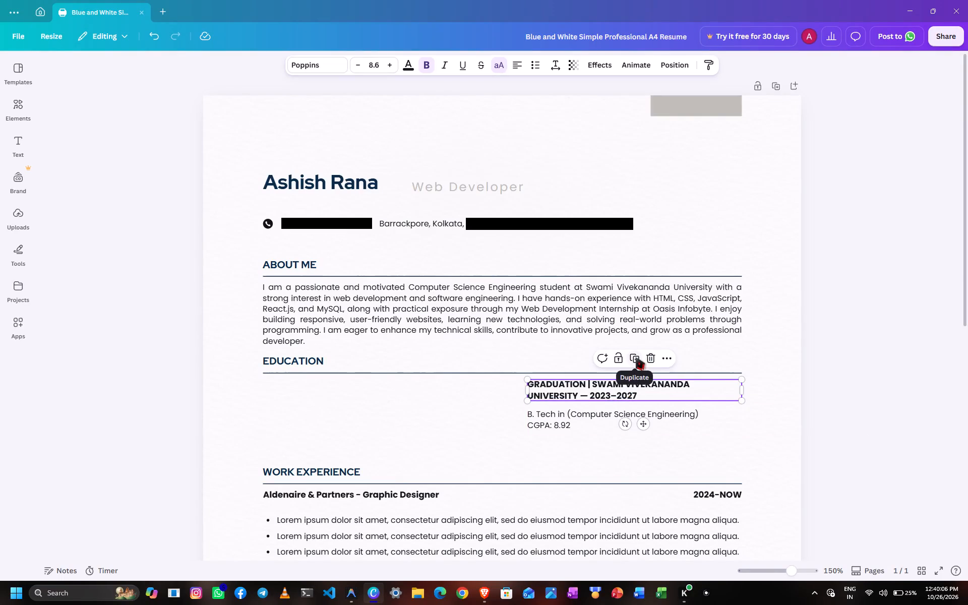
pyautogui.click(636, 357)
pyautogui.moveTo(612, 399); pyautogui.dragTo(532, 404)
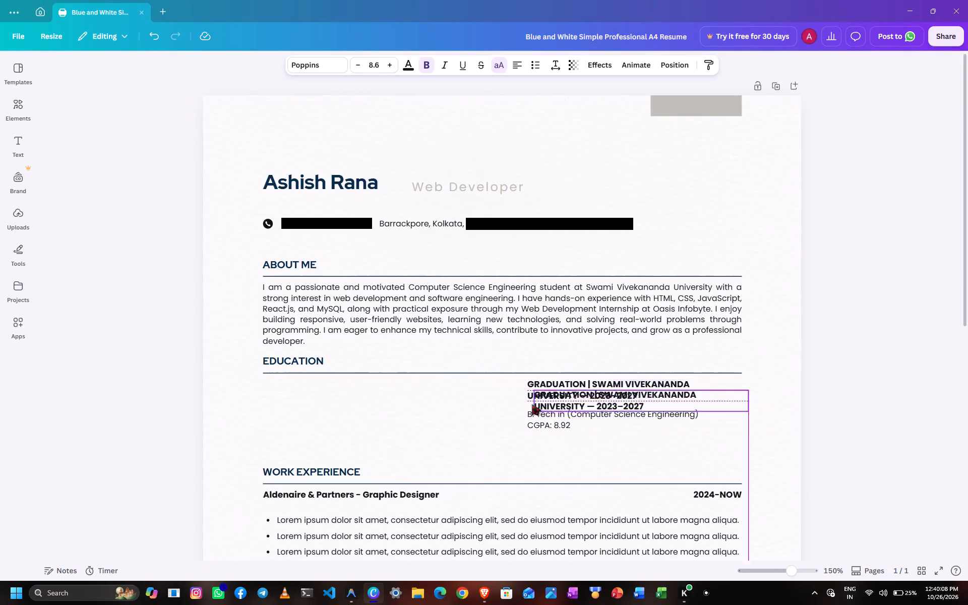
pyautogui.moveTo(532, 404); pyautogui.dragTo(336, 389)
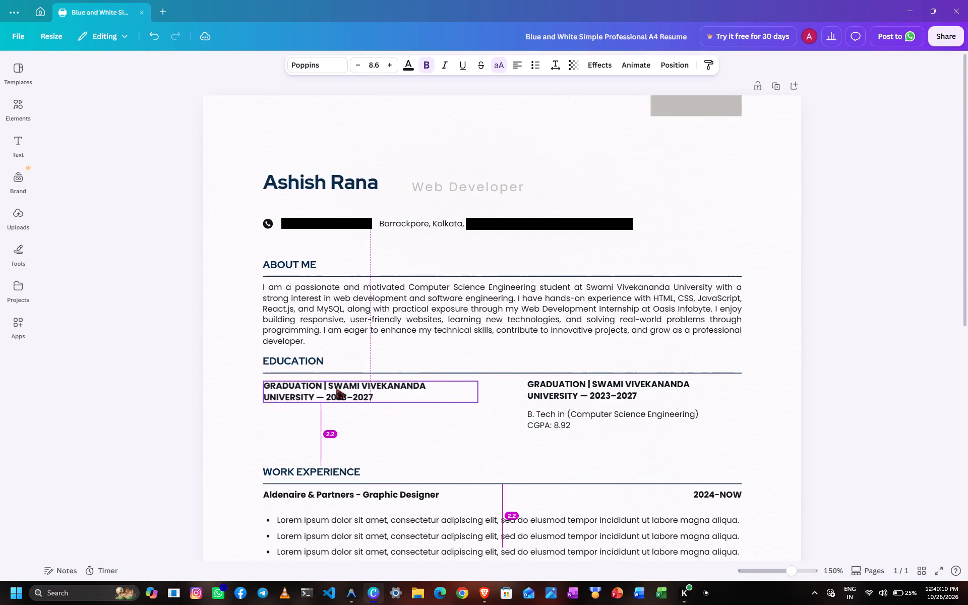
pyautogui.moveTo(336, 389); pyautogui.dragTo(337, 387)
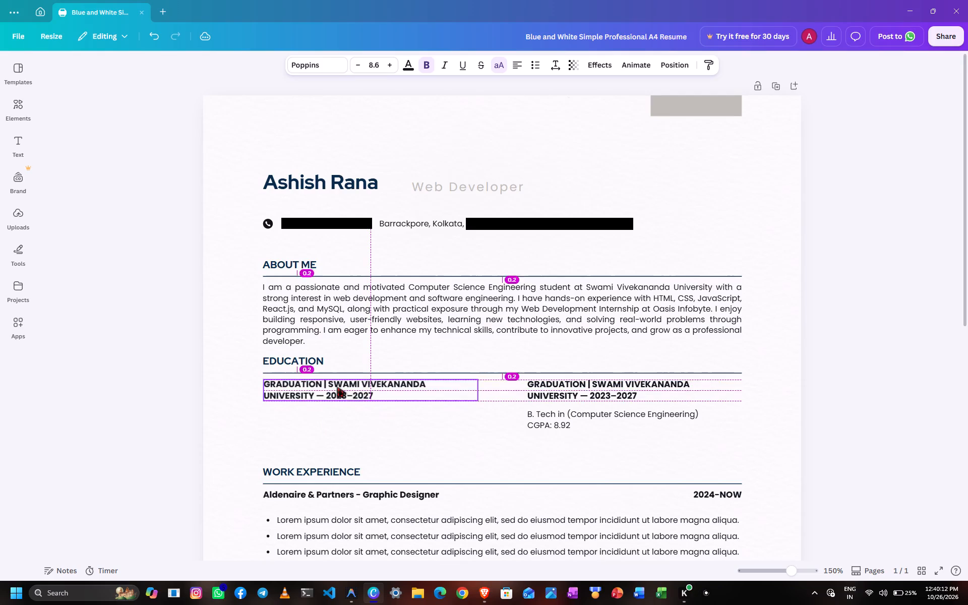
# Fine-tune the duplicated graduation heading in the first Education column so it sits level with the original.
pyautogui.moveTo(337, 387); pyautogui.dragTo(337, 388)
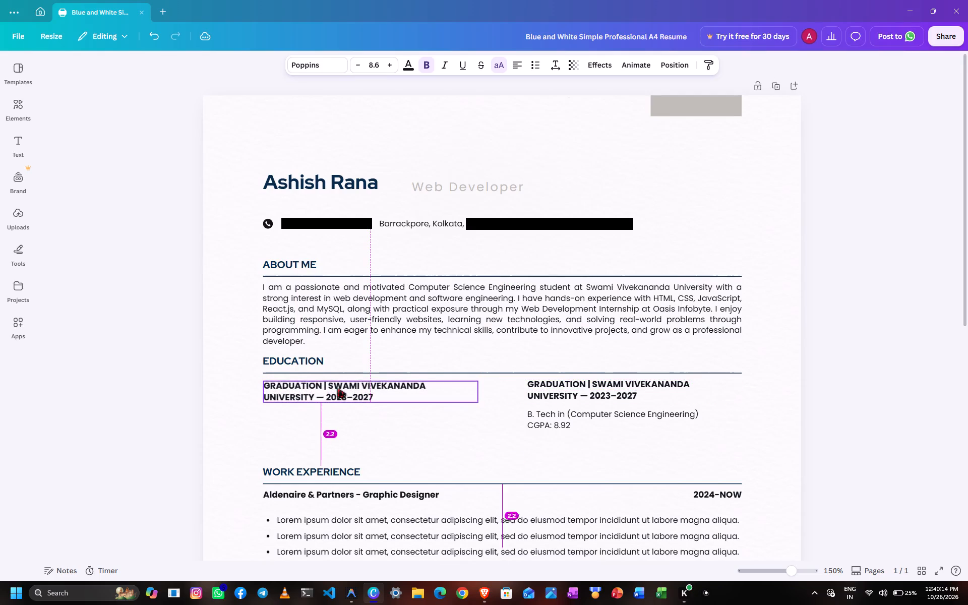
pyautogui.moveTo(337, 388); pyautogui.dragTo(337, 387)
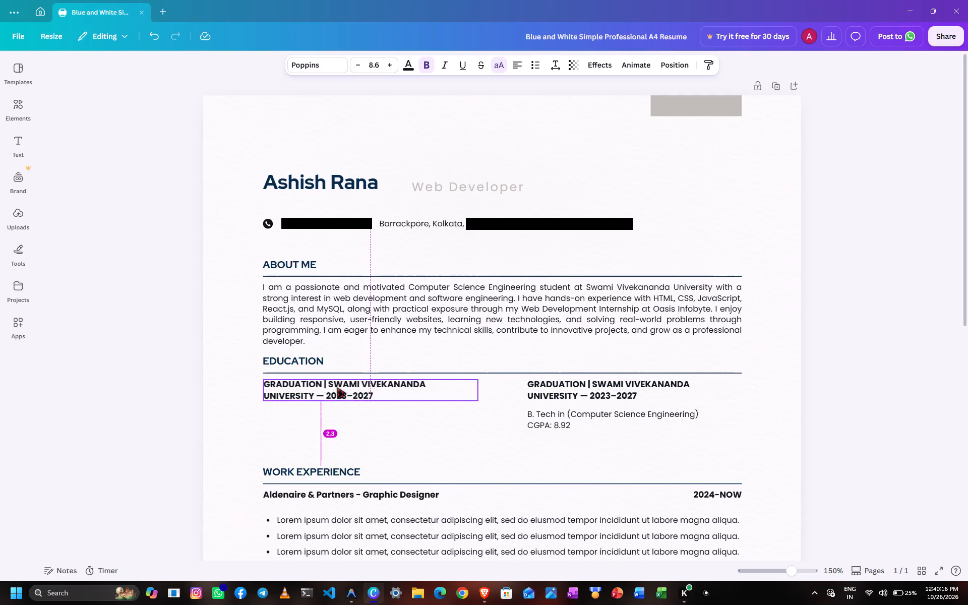
pyautogui.moveTo(337, 387); pyautogui.dragTo(337, 387)
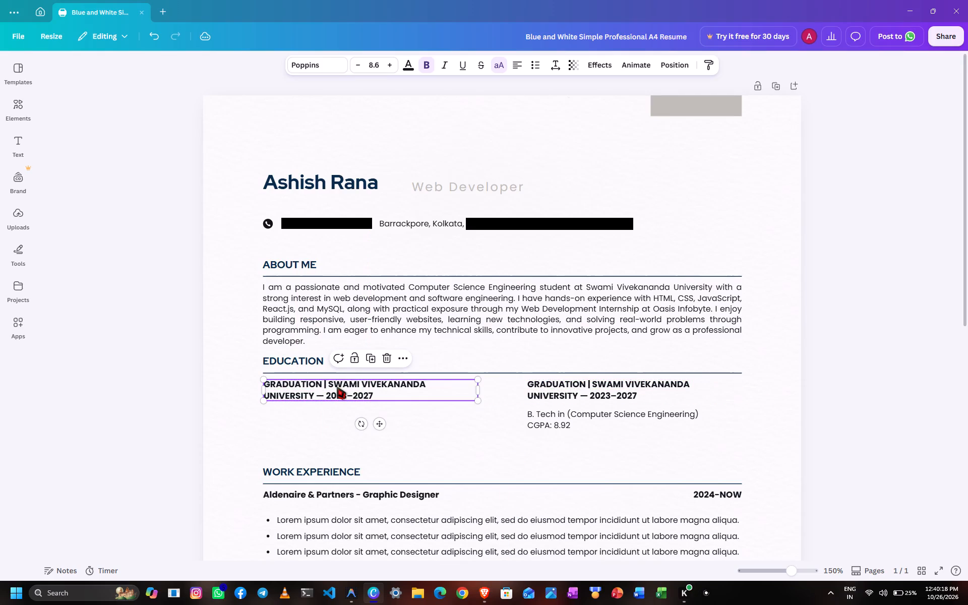
# Reposition the B. Tech and CGPA details slightly lower under the second-column graduation heading, with their left edges aligned.
pyautogui.moveTo(550, 419); pyautogui.dragTo(284, 422)
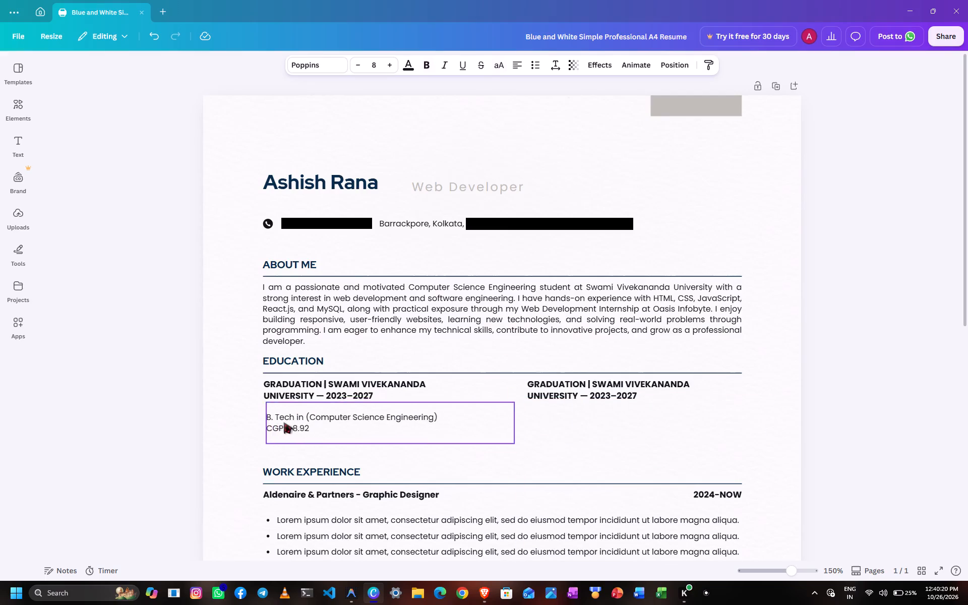
pyautogui.moveTo(284, 422); pyautogui.dragTo(286, 422)
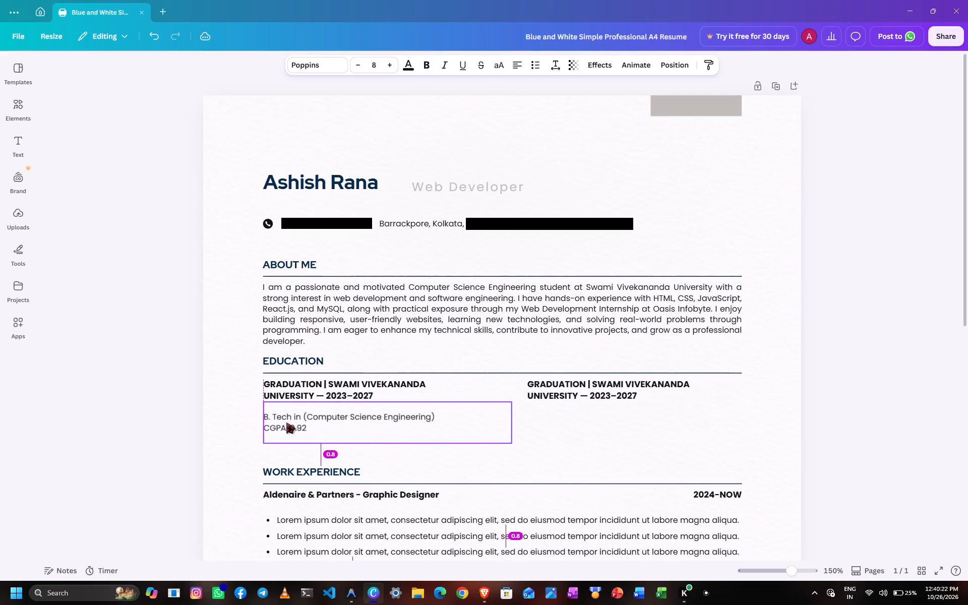
pyautogui.moveTo(286, 422); pyautogui.dragTo(537, 422)
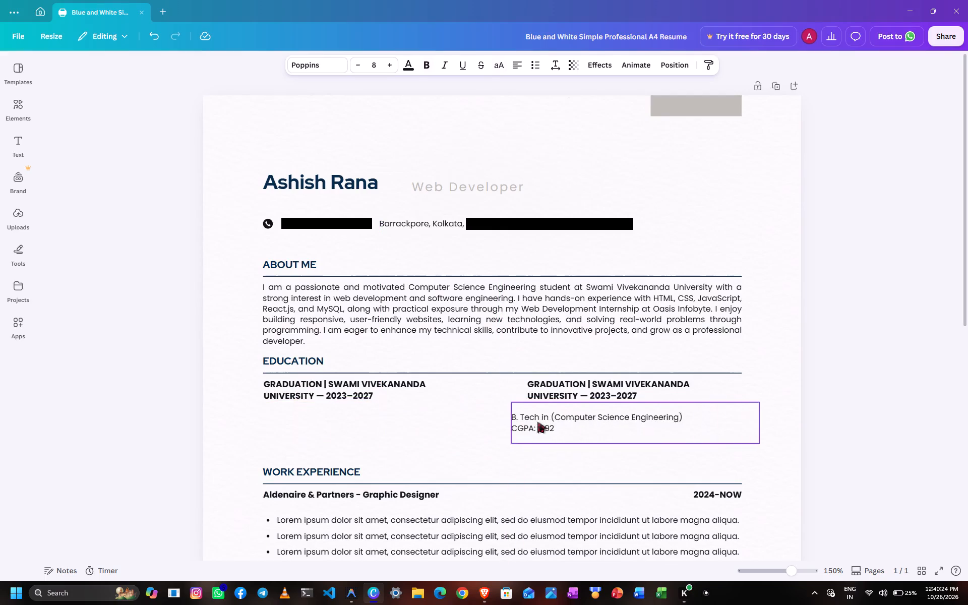
pyautogui.moveTo(537, 422); pyautogui.dragTo(551, 423)
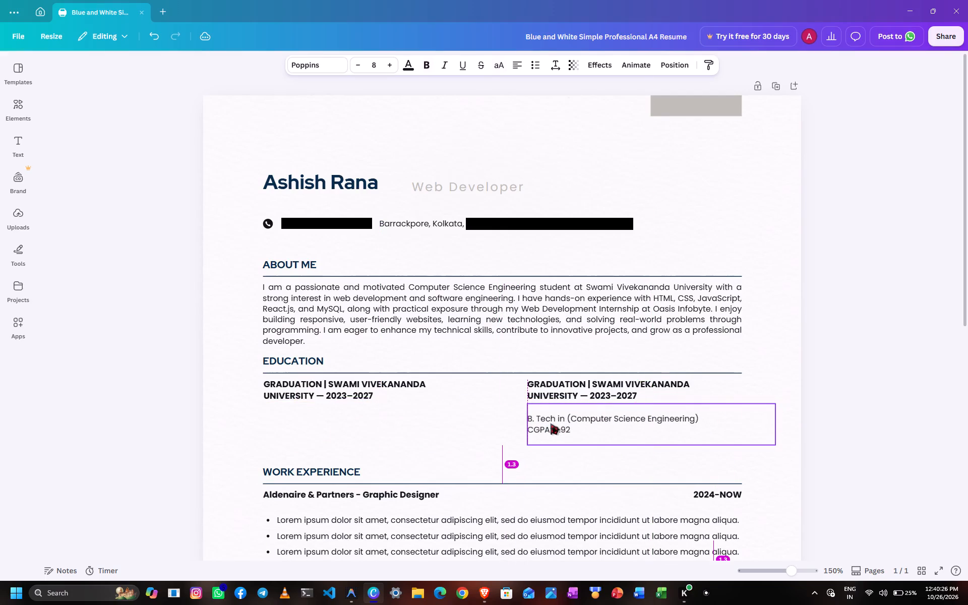
pyautogui.moveTo(551, 423); pyautogui.dragTo(551, 424)
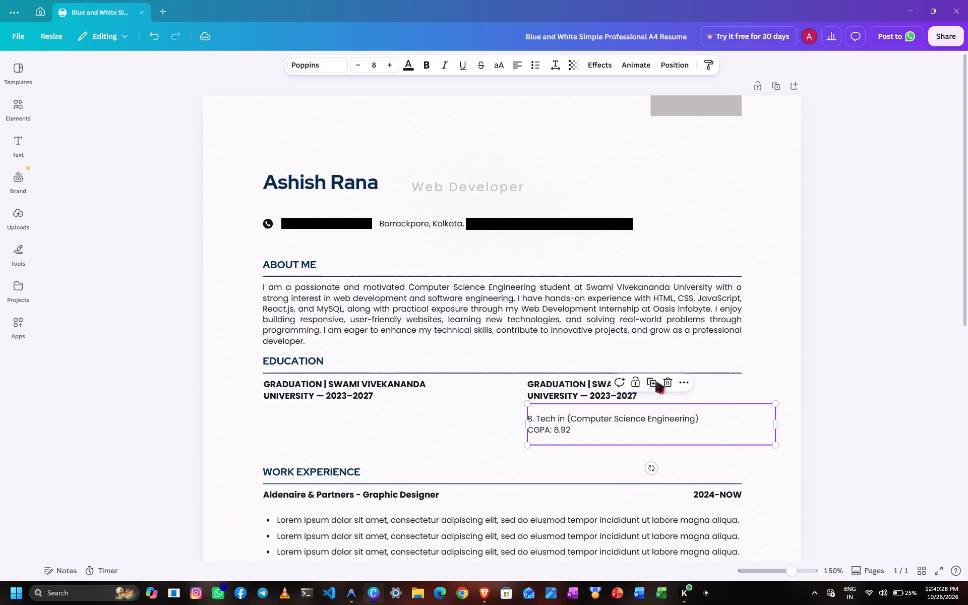
# Duplicate the B. Tech and CGPA details and place the copy under the first-column heading, level with the original.
pyautogui.click(657, 381)
pyautogui.moveTo(616, 433); pyautogui.dragTo(341, 420)
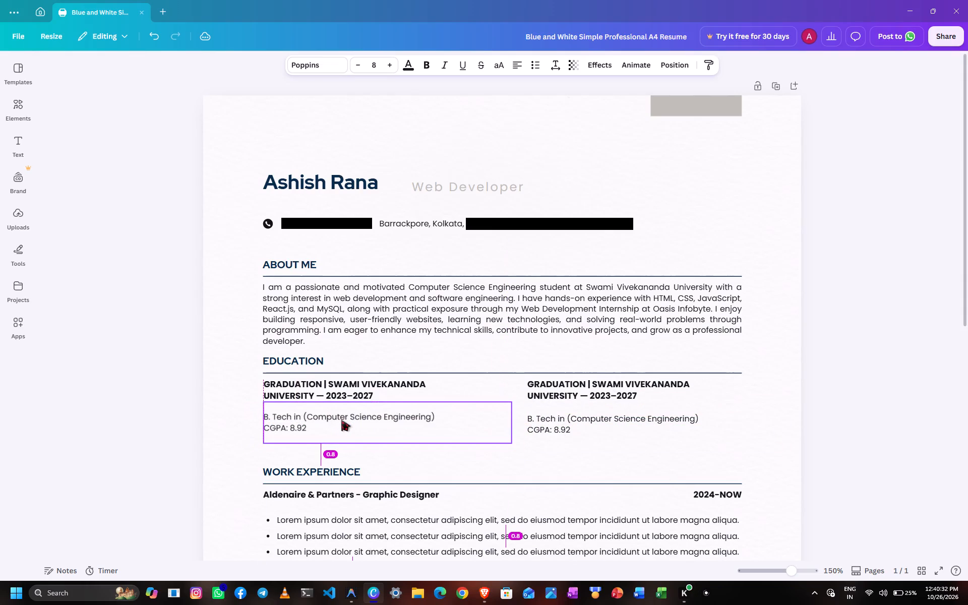
pyautogui.moveTo(341, 420); pyautogui.dragTo(342, 420)
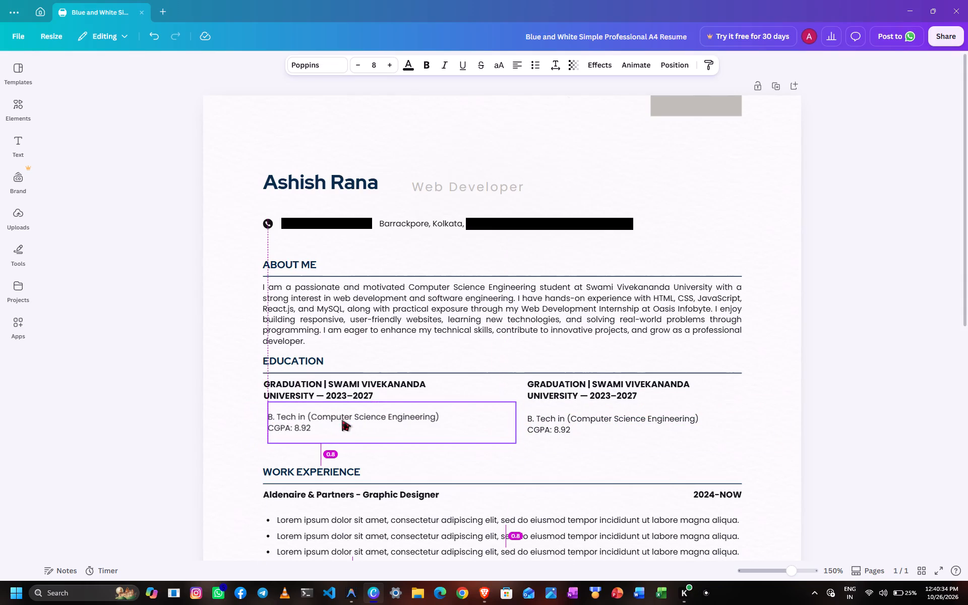
pyautogui.moveTo(342, 420); pyautogui.dragTo(341, 419)
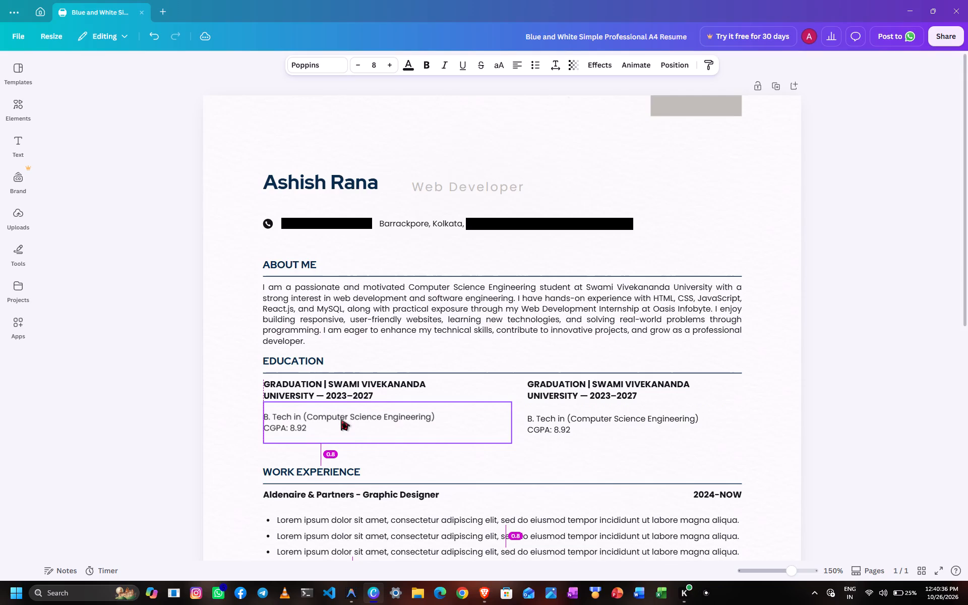
pyautogui.moveTo(341, 419); pyautogui.dragTo(341, 420)
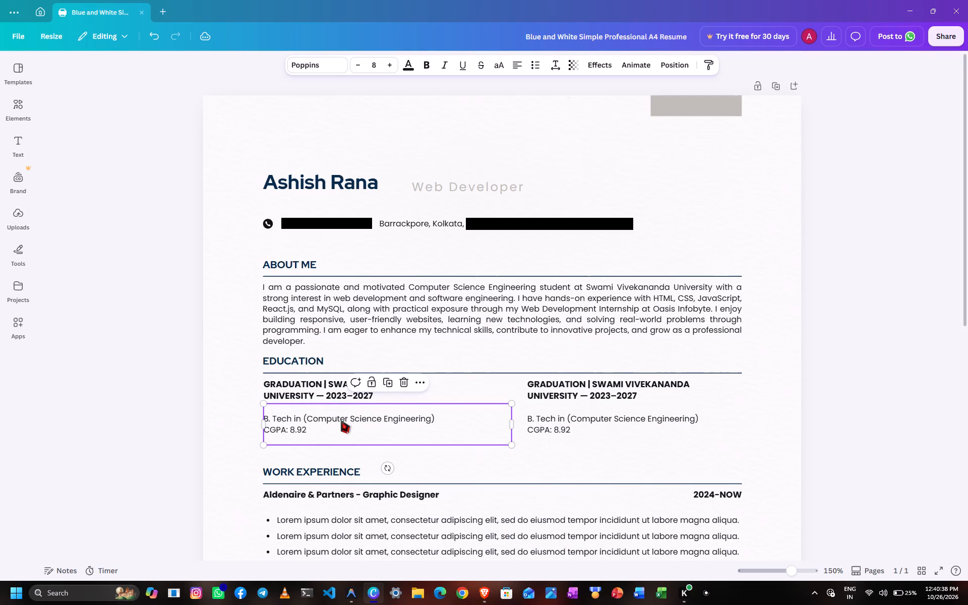
pyautogui.click(860, 401)
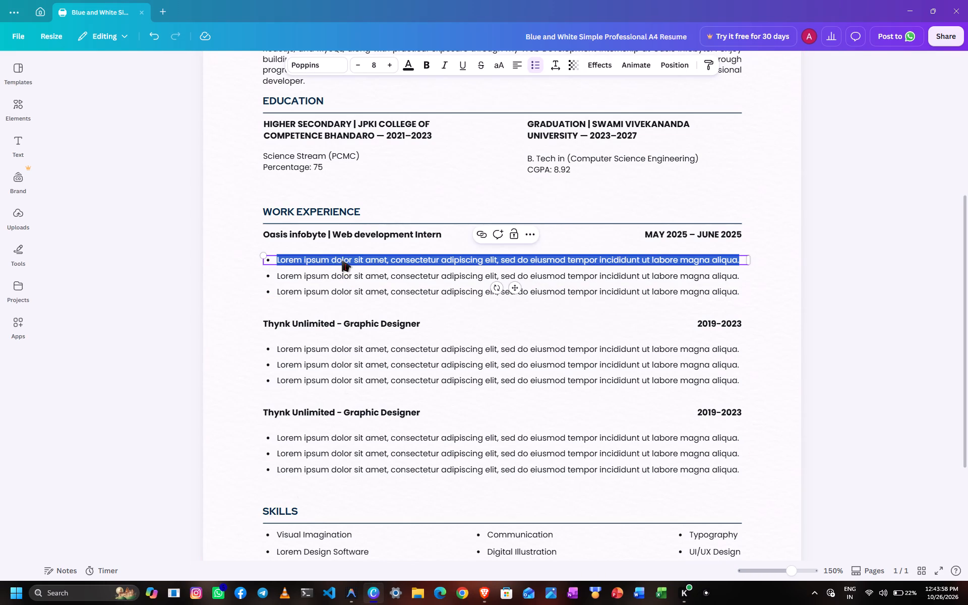
pyautogui.press('BackSpace')
pyautogui.press('BackSpace')
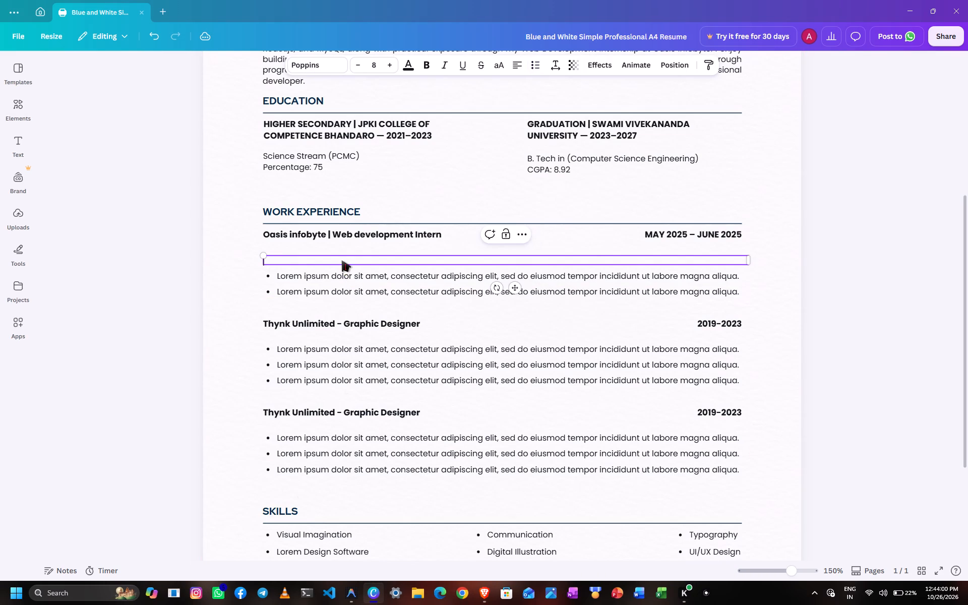
pyautogui.hotkey('ctrl', 'v')
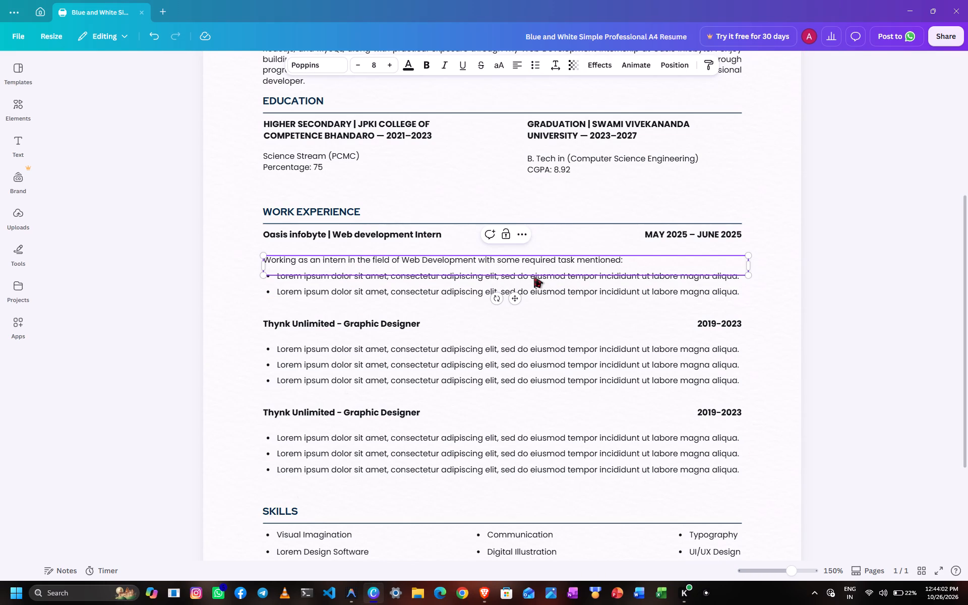
# Move the "Working as an intern" line up so it sits just beneath the Oasis infobyte job title.
pyautogui.moveTo(519, 261); pyautogui.dragTo(518, 245)
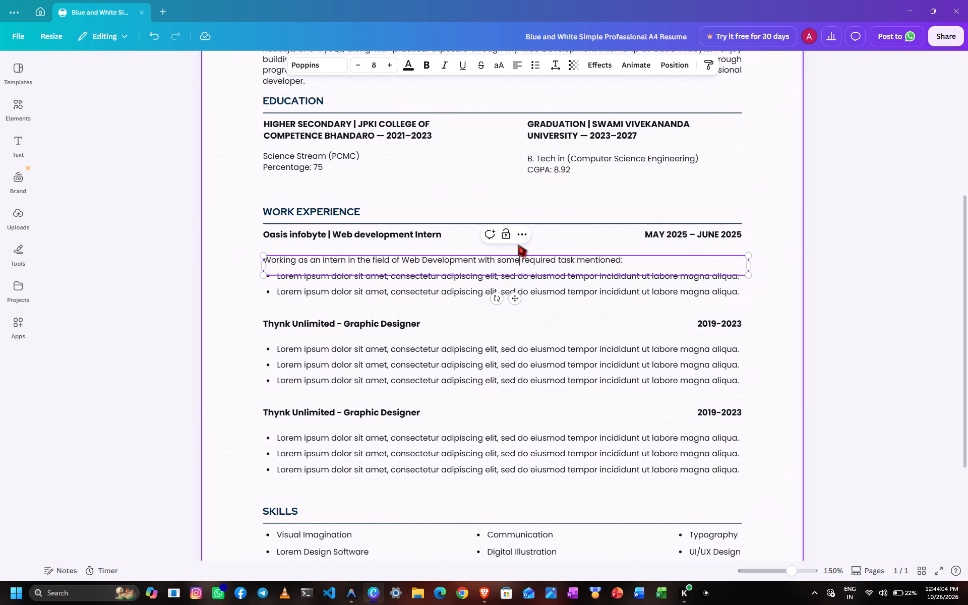
pyautogui.moveTo(518, 245); pyautogui.dragTo(513, 227)
pyautogui.moveTo(454, 261); pyautogui.dragTo(455, 247)
pyautogui.click(592, 248)
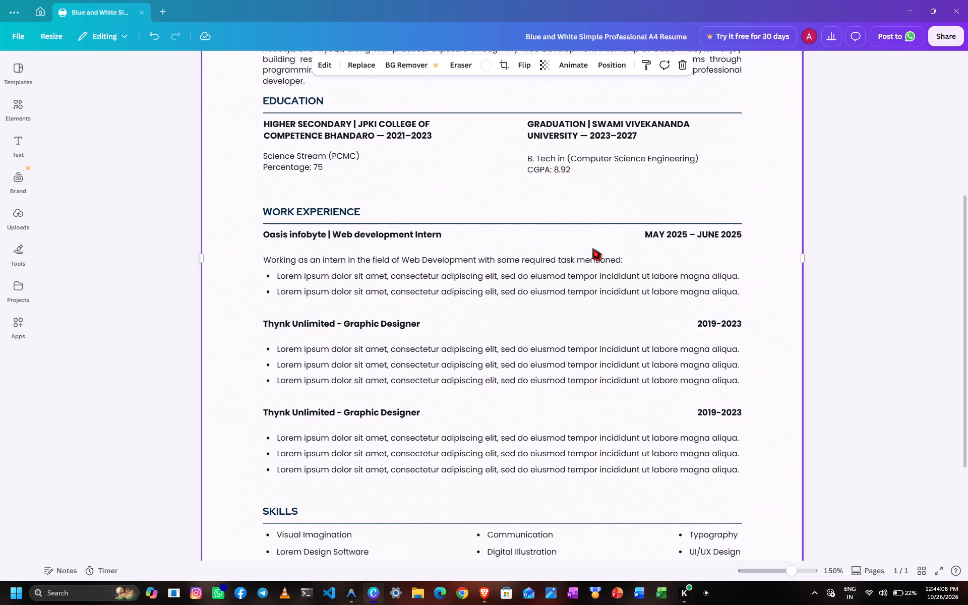
pyautogui.click(567, 259)
pyautogui.moveTo(567, 259); pyautogui.dragTo(567, 256)
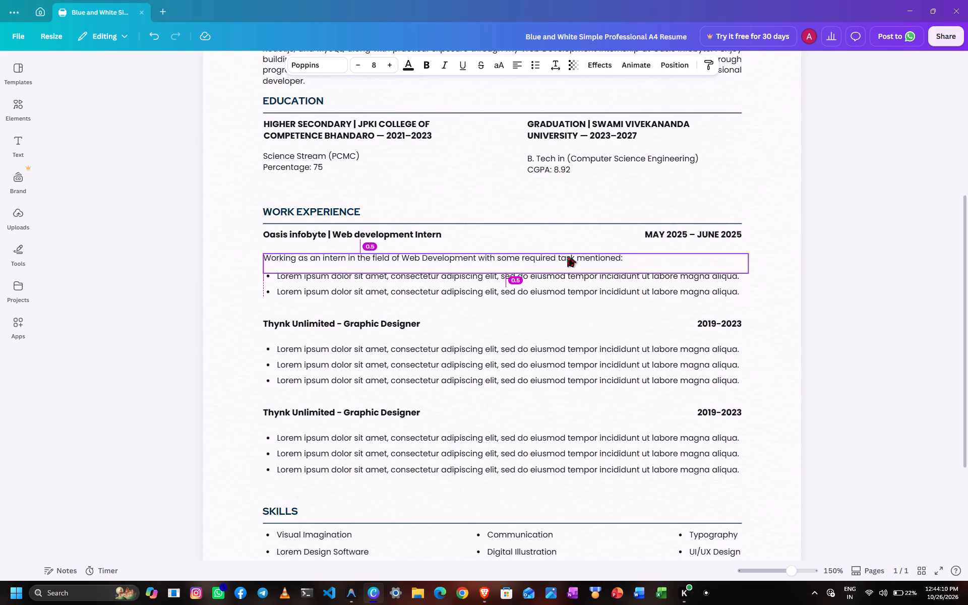
pyautogui.moveTo(567, 256); pyautogui.dragTo(567, 247)
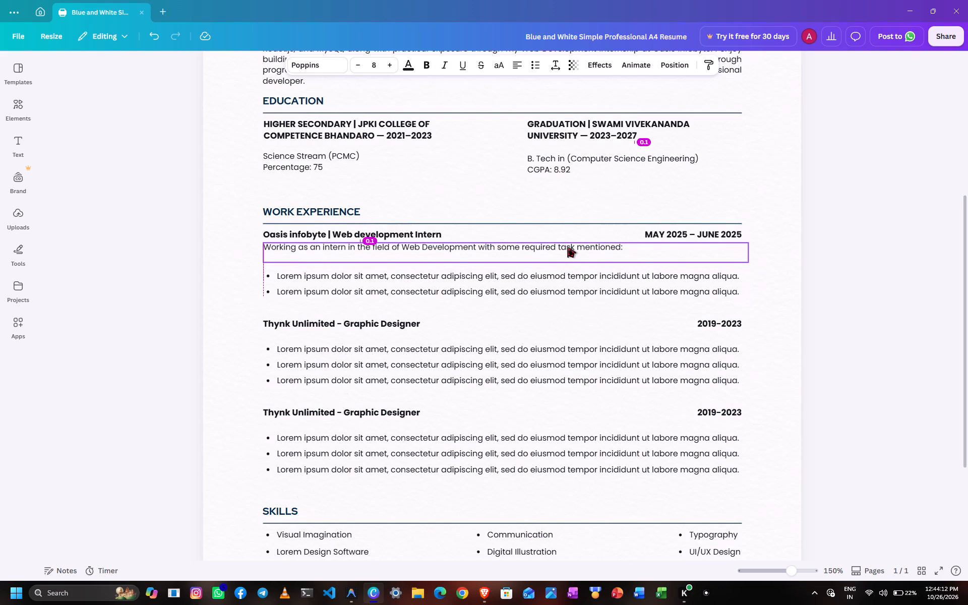
pyautogui.moveTo(567, 247); pyautogui.dragTo(568, 247)
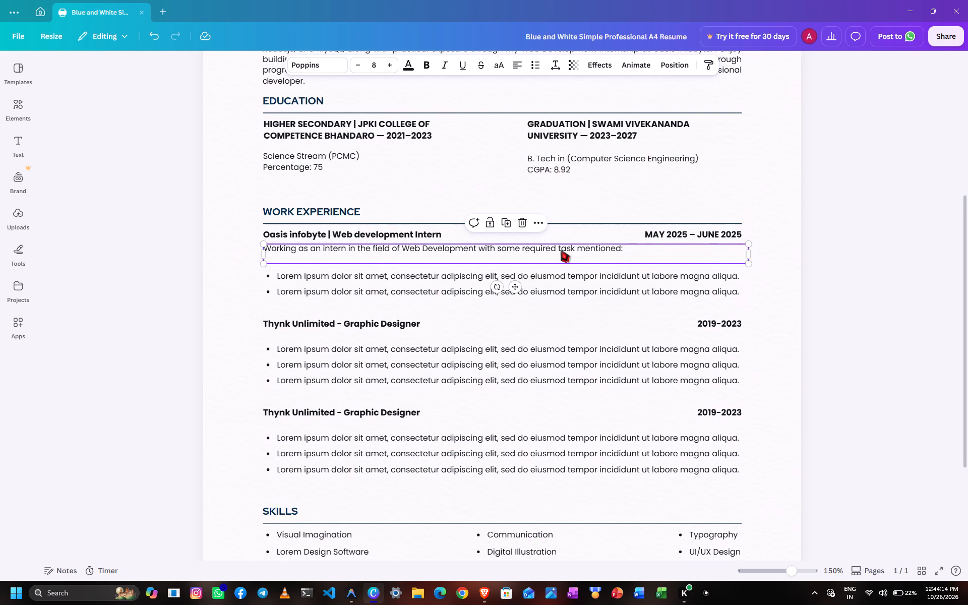
pyautogui.click(625, 248)
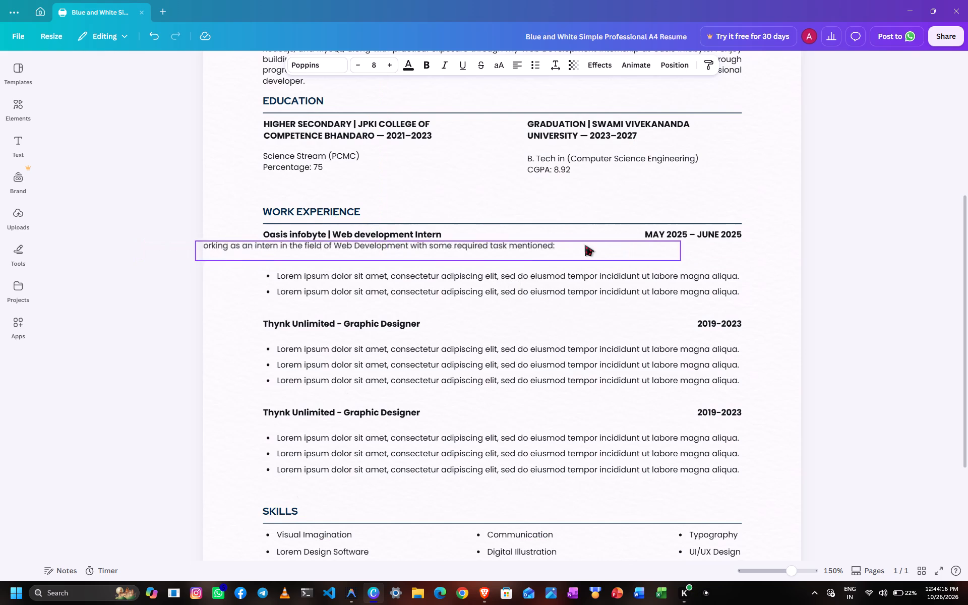
# Make the whole "Working as an intern" line bold.
pyautogui.click(623, 251)
pyautogui.moveTo(623, 251); pyautogui.dragTo(514, 253)
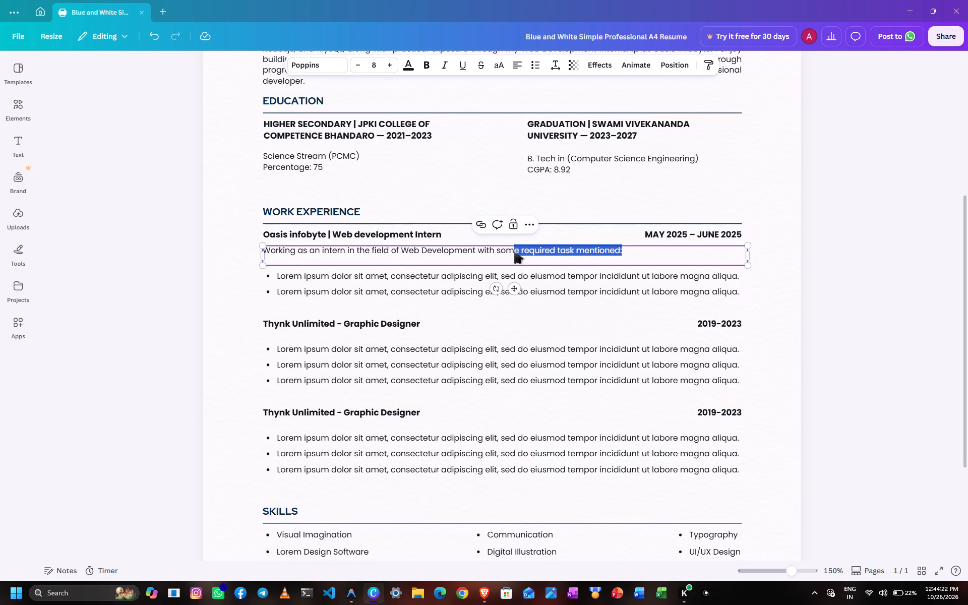
pyautogui.click(514, 253)
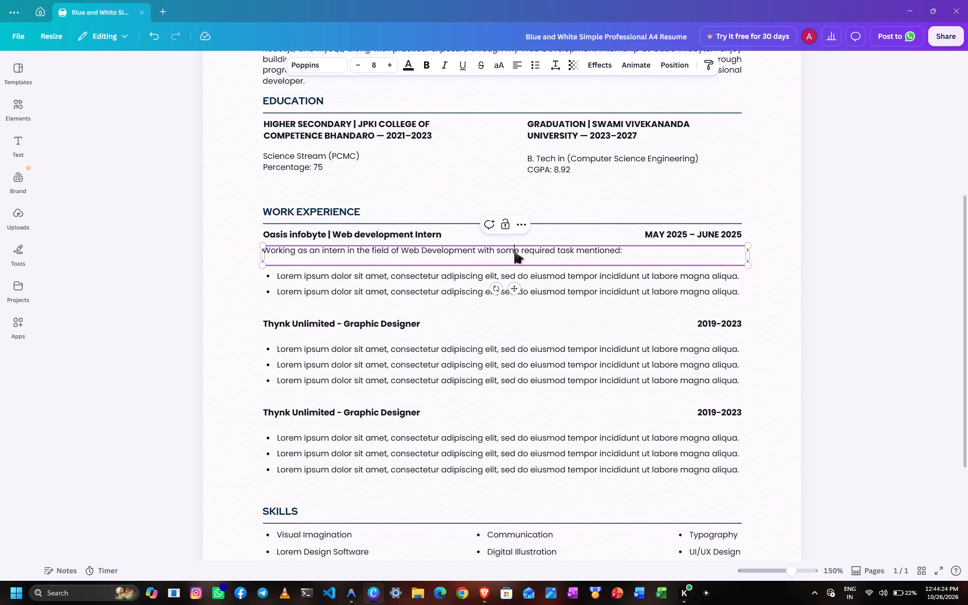
pyautogui.hotkey('ctrl', 'a')
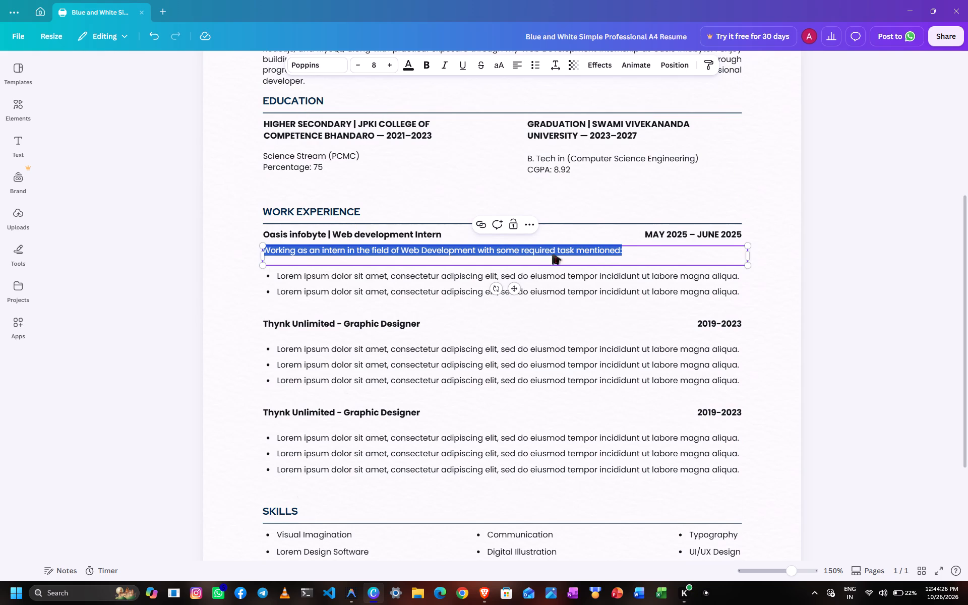
pyautogui.click(530, 225)
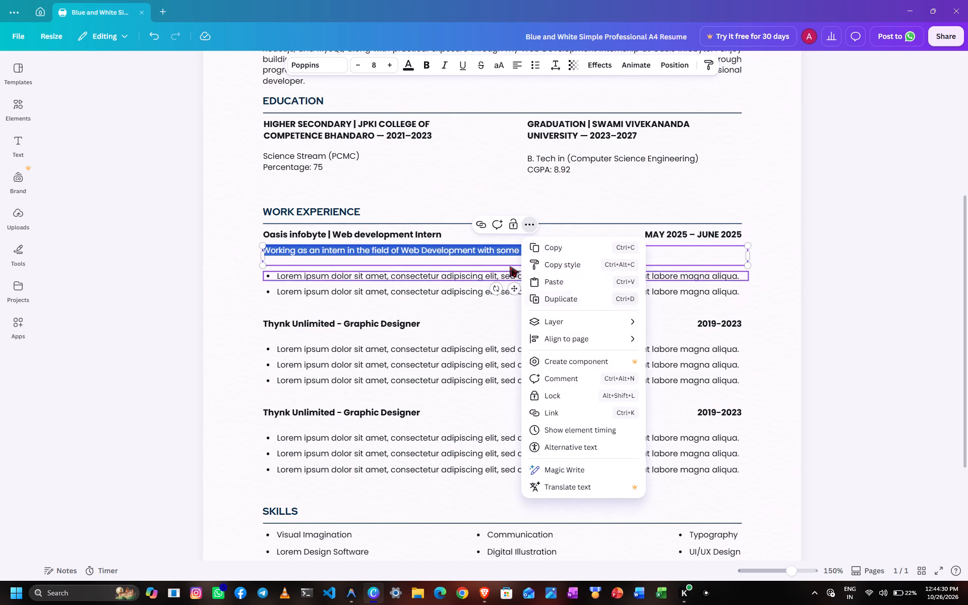
pyautogui.click(504, 255)
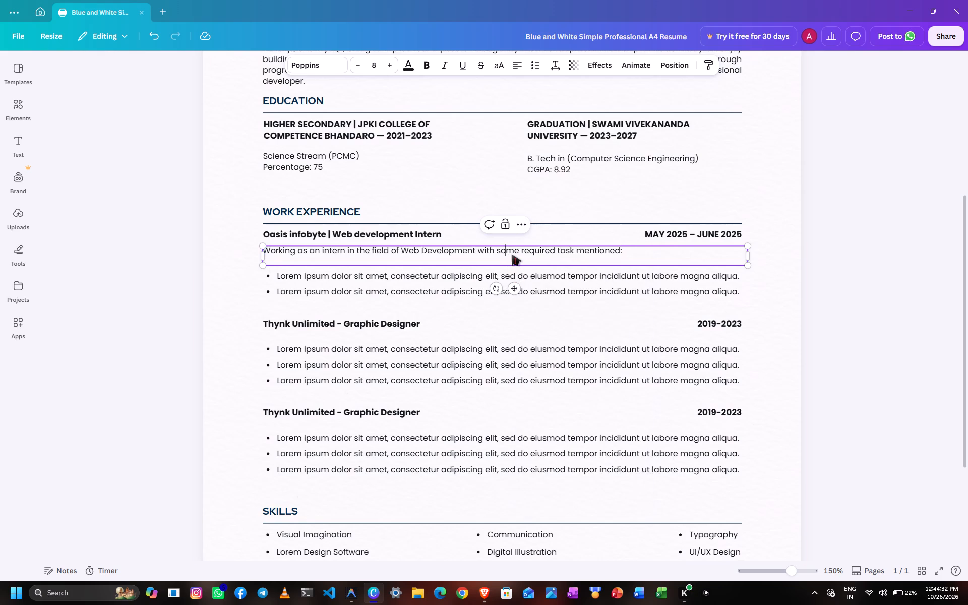
pyautogui.hotkey('ctrl', 'a')
pyautogui.hotkey('ctrl', 'b')
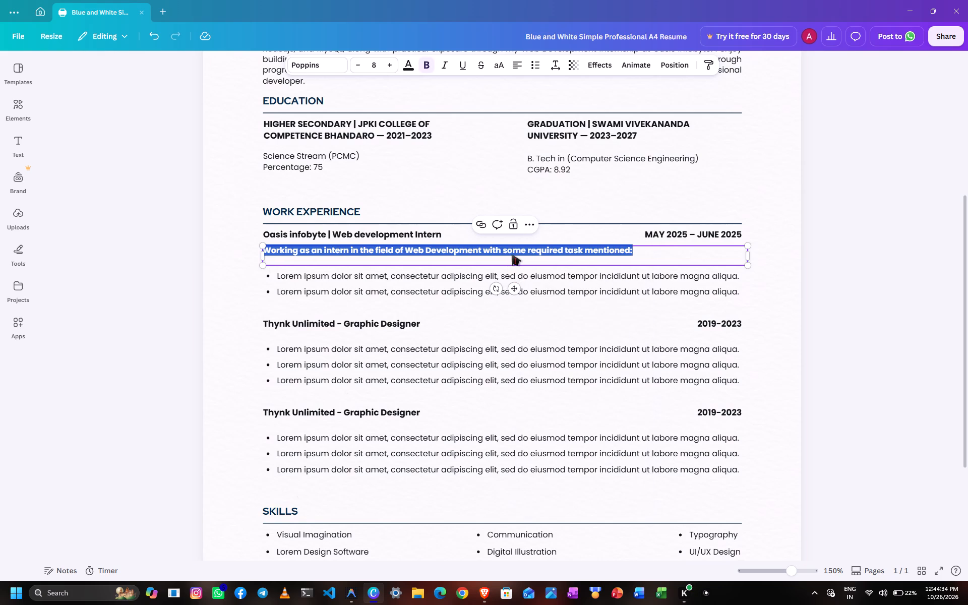
pyautogui.click(860, 277)
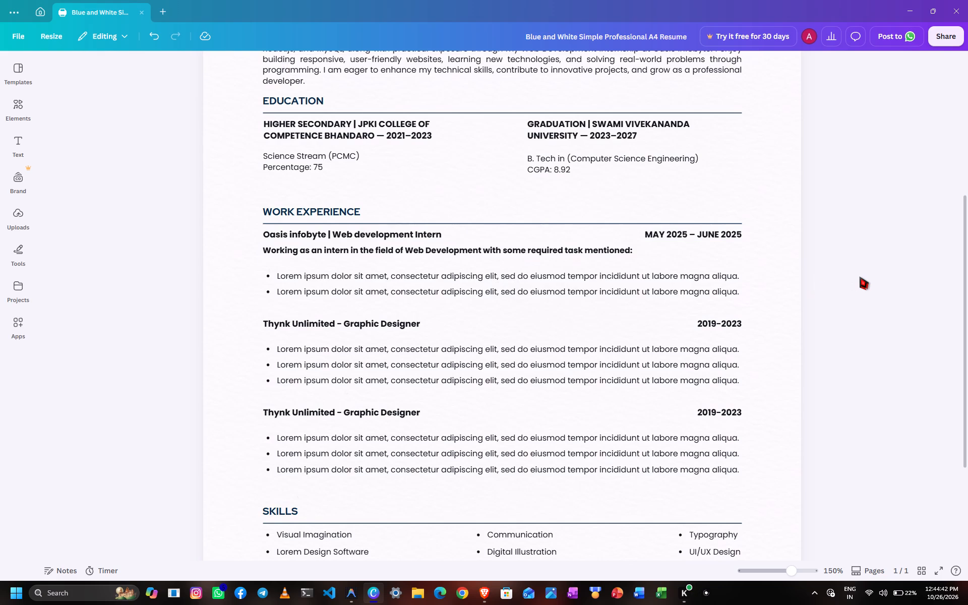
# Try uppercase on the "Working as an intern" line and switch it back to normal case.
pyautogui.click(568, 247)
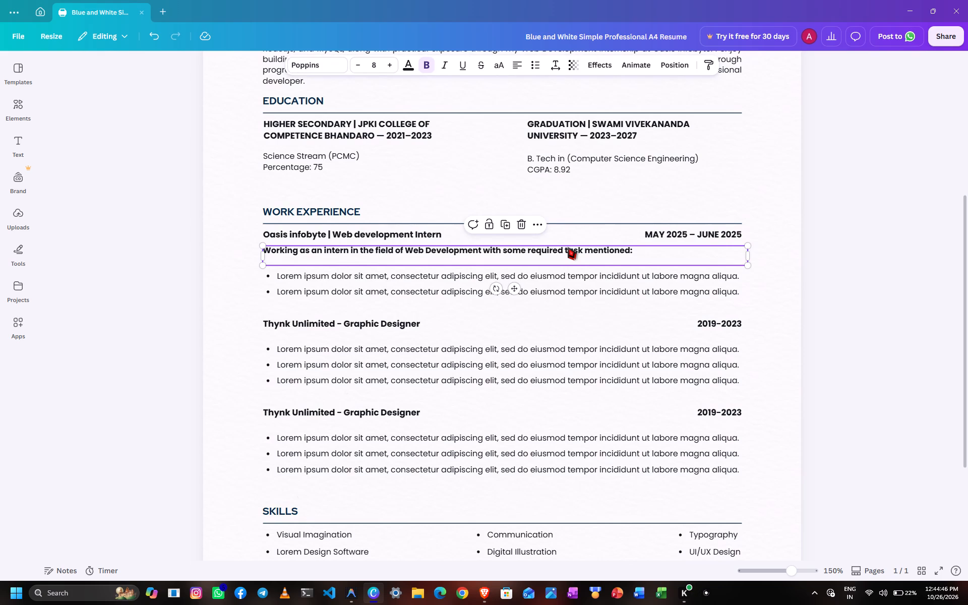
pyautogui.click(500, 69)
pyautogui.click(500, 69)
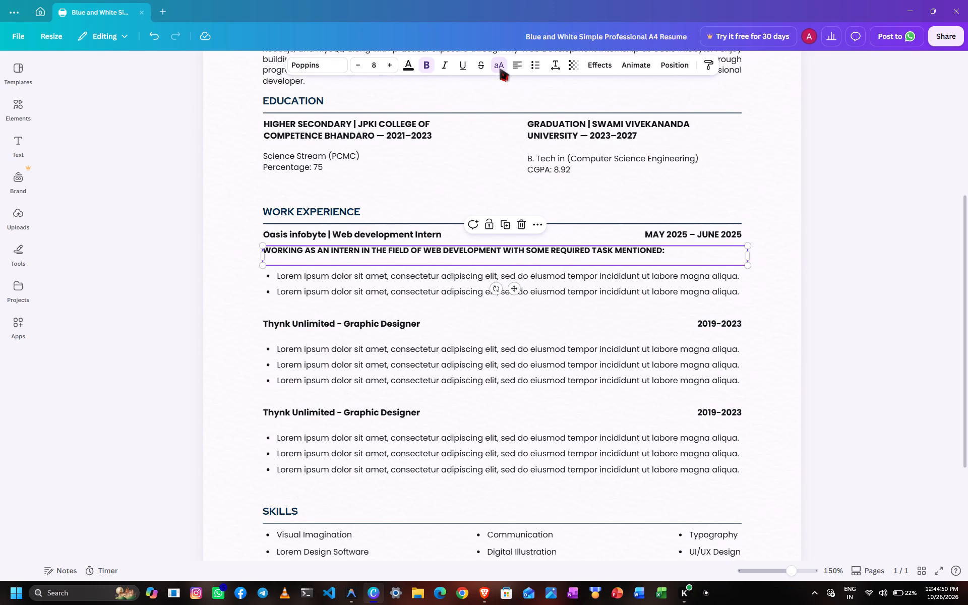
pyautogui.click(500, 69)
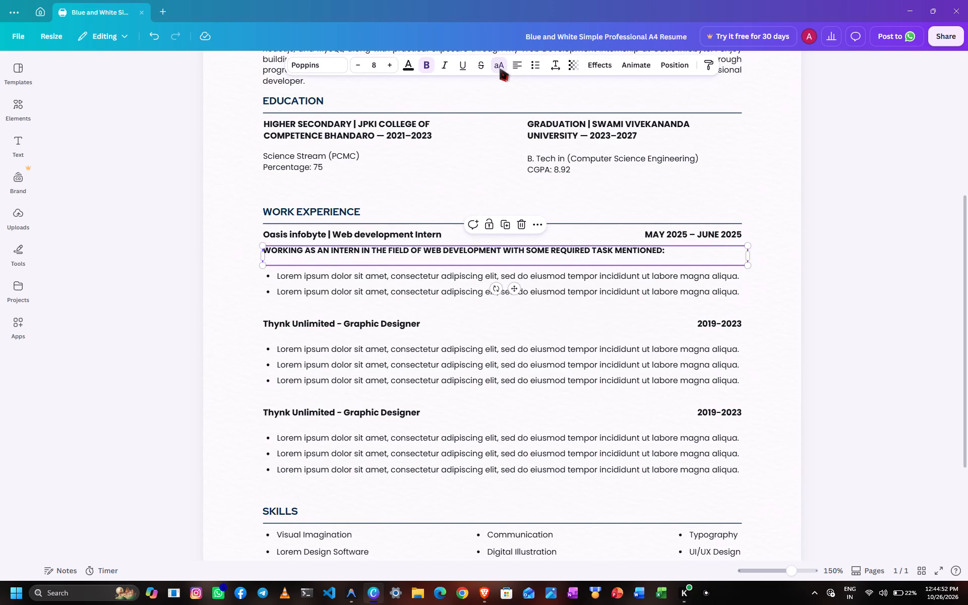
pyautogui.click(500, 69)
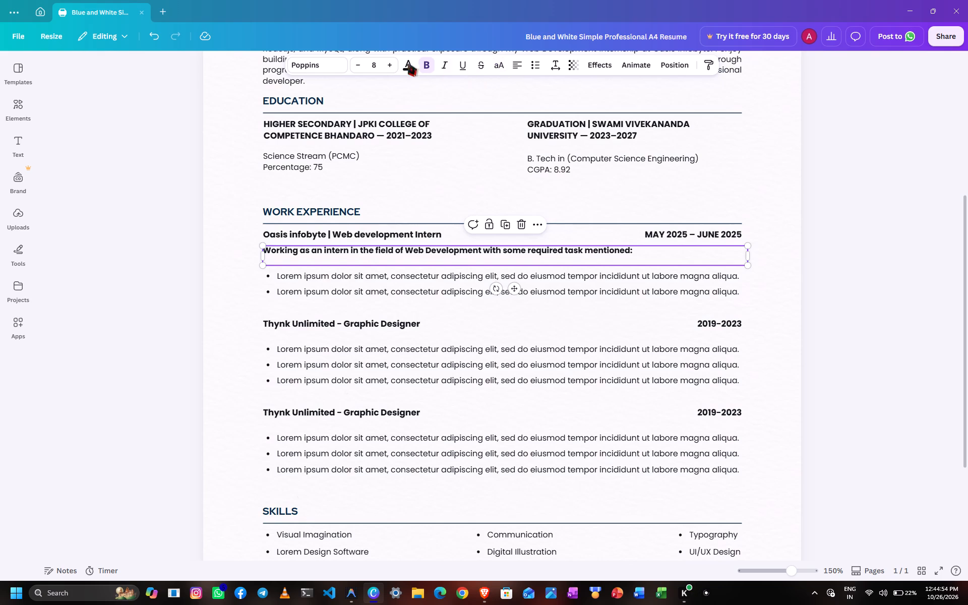
# Reduce the "Working as an intern" line to font size 7 and compare it with the bullet text below.
pyautogui.click(360, 66)
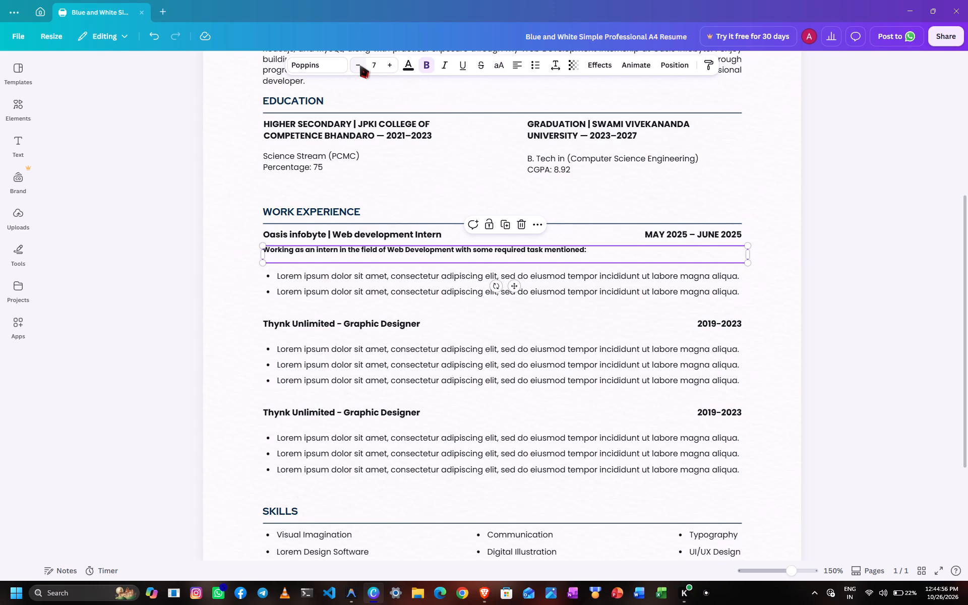
pyautogui.click(872, 299)
pyautogui.click(451, 276)
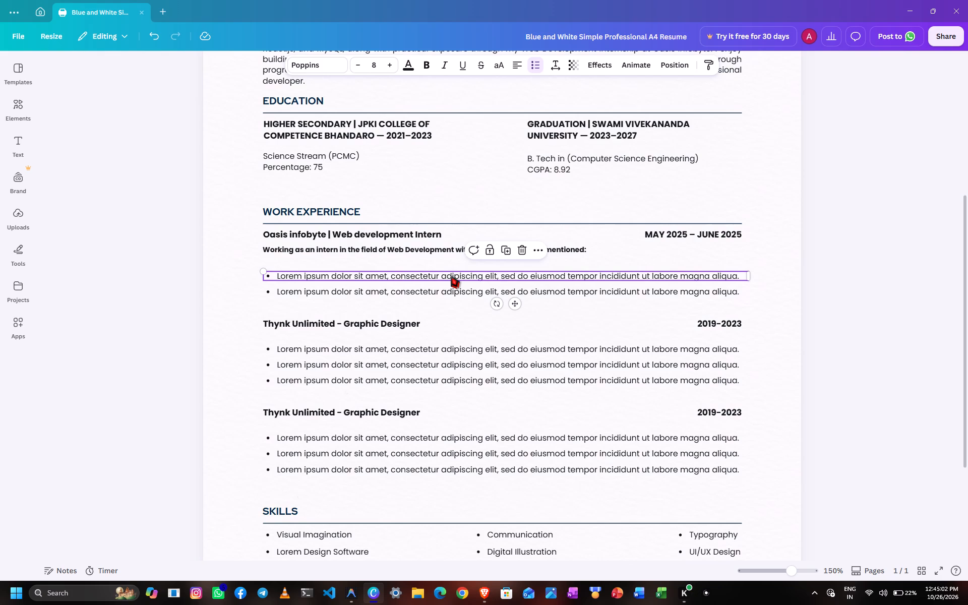
pyautogui.click(435, 249)
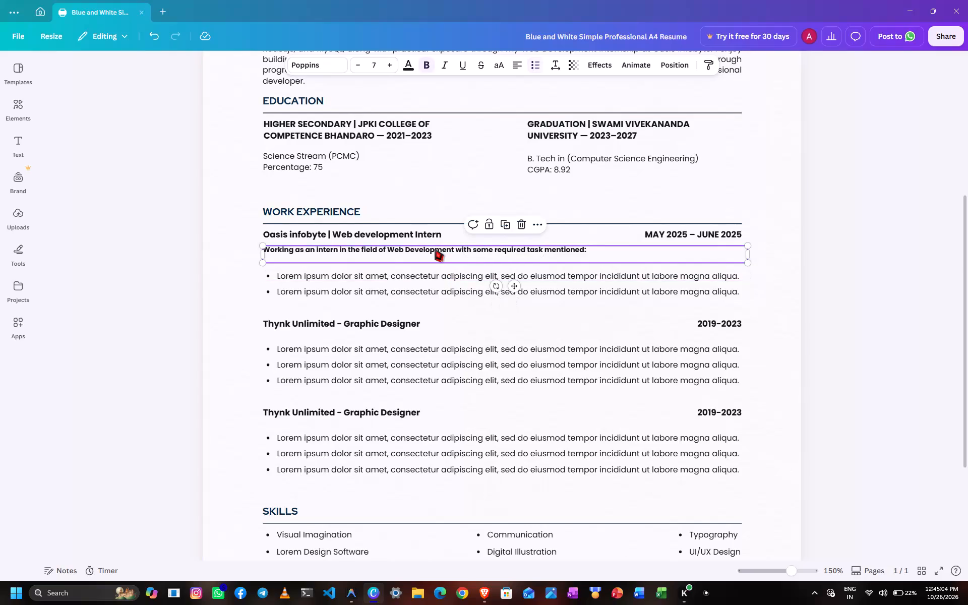
pyautogui.click(428, 277)
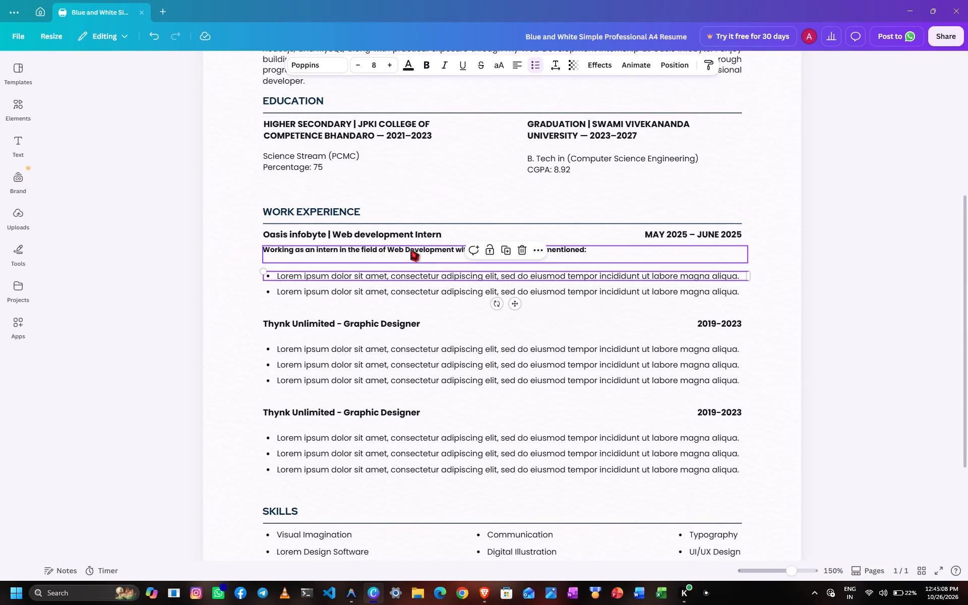
# Set the "Oasis infobyte | Web development Intern" title to font size 9.5 and widen its text box to fit one line.
pyautogui.click(400, 235)
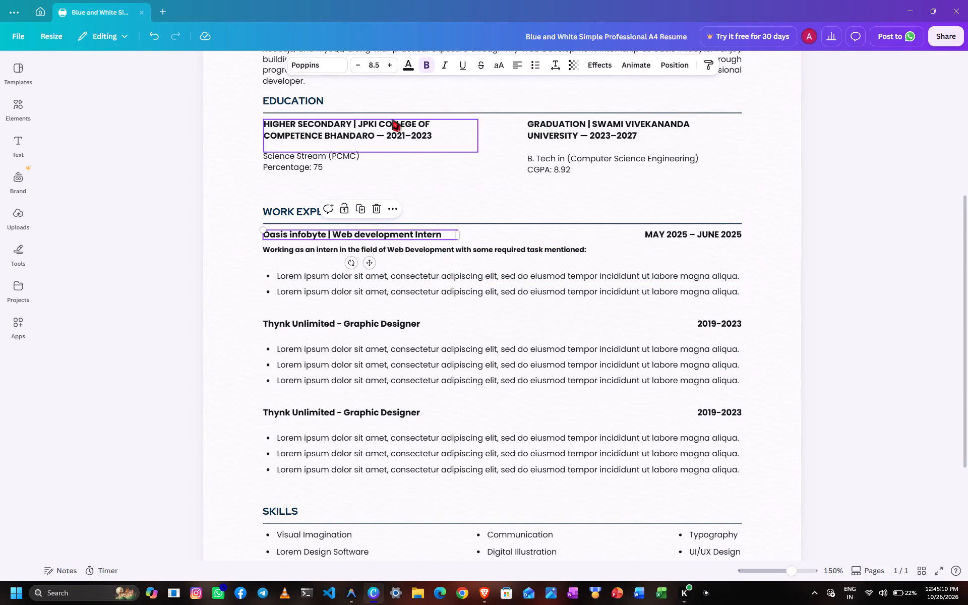
pyautogui.click(391, 65)
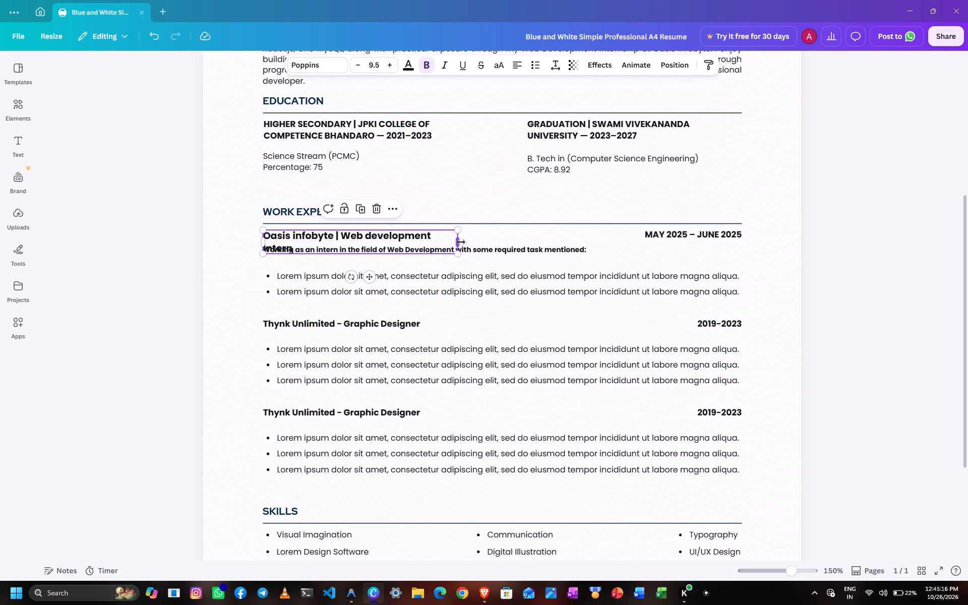
pyautogui.moveTo(461, 242); pyautogui.dragTo(535, 241)
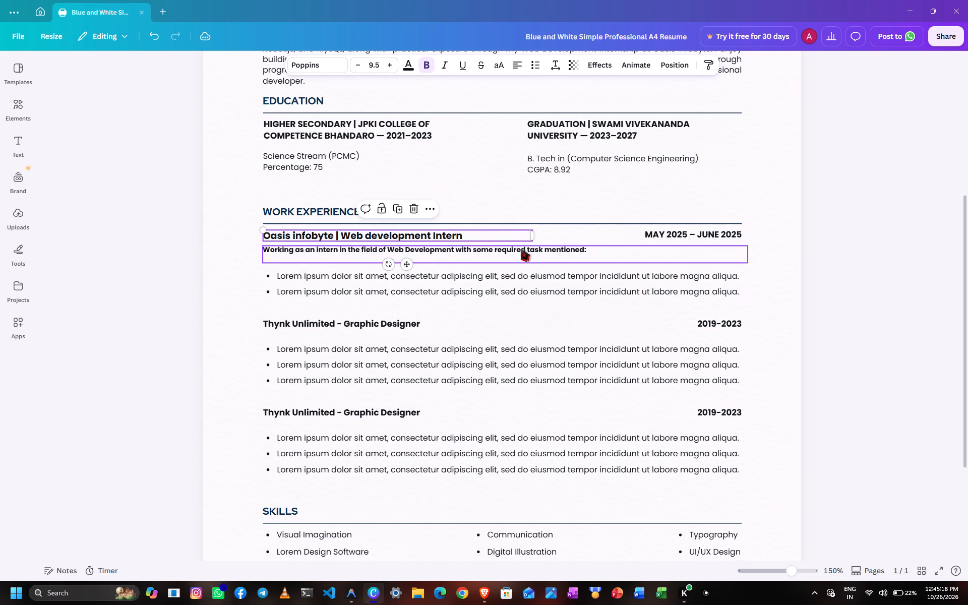
# Set the "Working as an intern" line under Work Experience to font size 8.
pyautogui.click(515, 251)
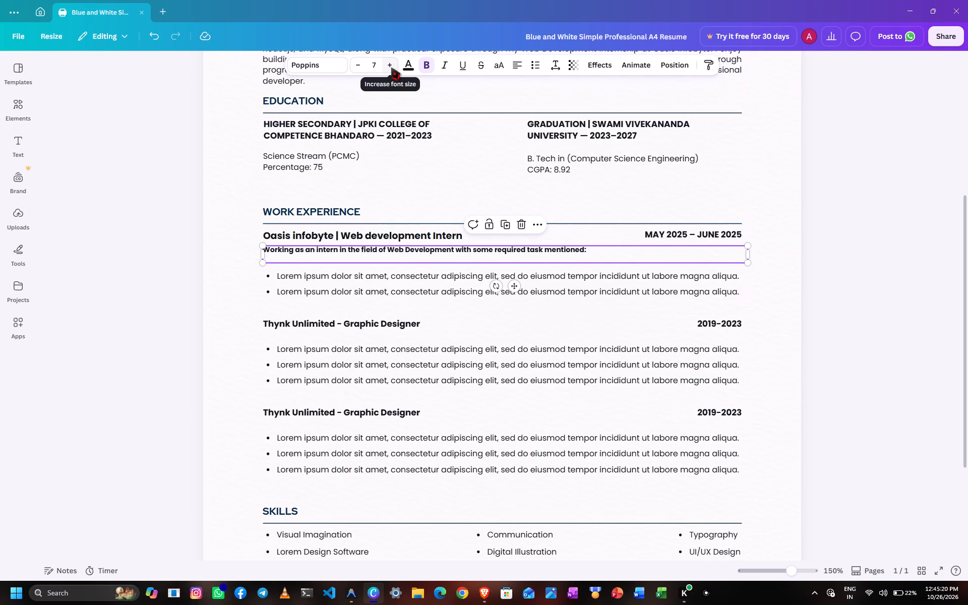
pyautogui.click(391, 68)
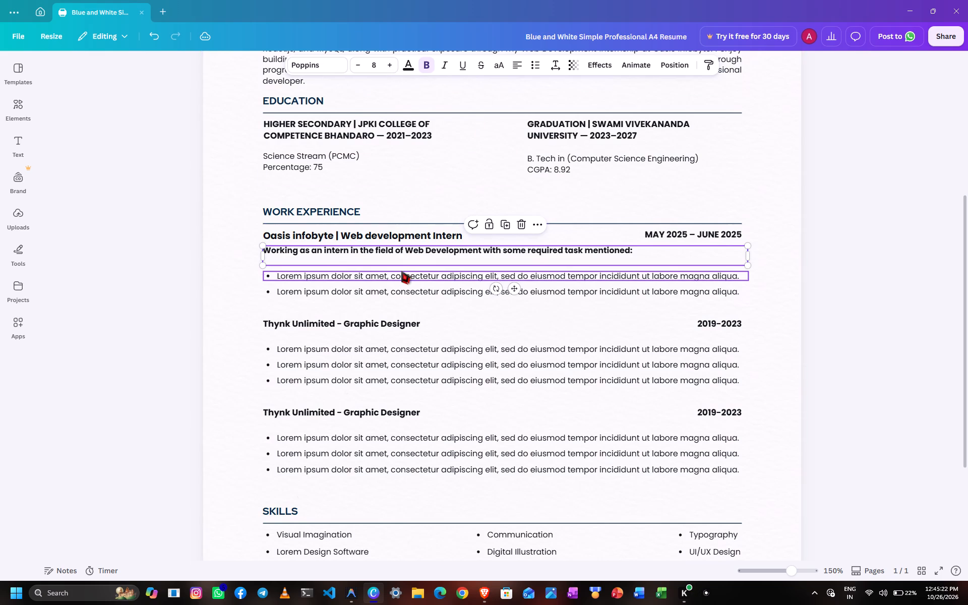
# Reduce the first placeholder bullet under the Oasis infobyte entry to font size 7.
pyautogui.click(401, 271)
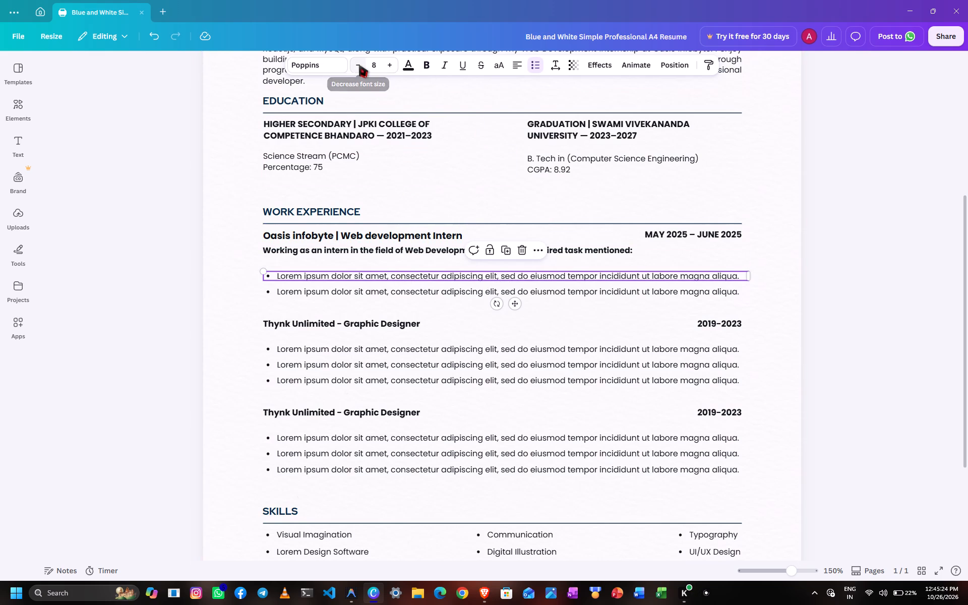
pyautogui.click(359, 65)
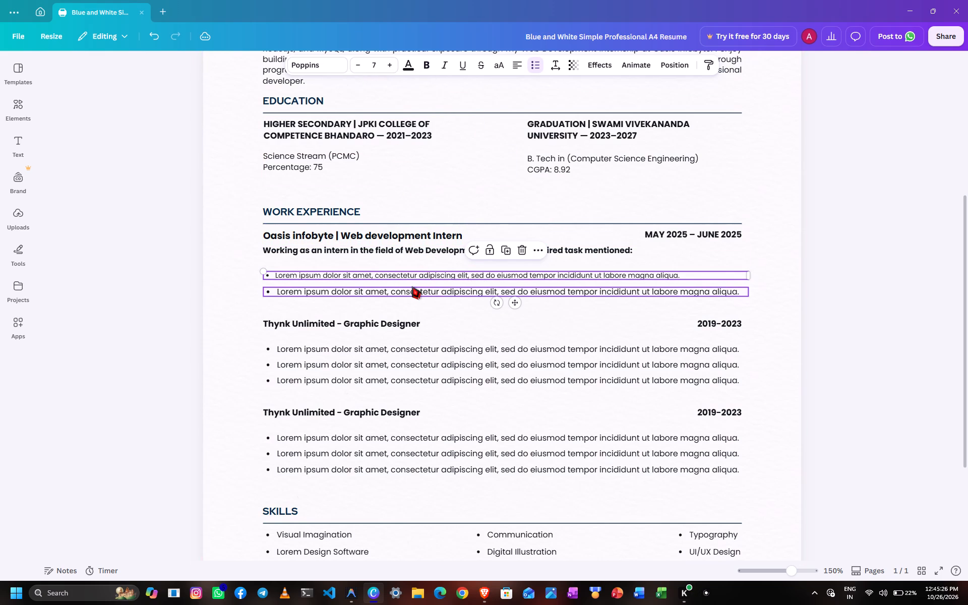
# Delete the second Lorem ipsum bullet under the Oasis infobyte entry.
pyautogui.click(412, 286)
pyautogui.press('BackSpace')
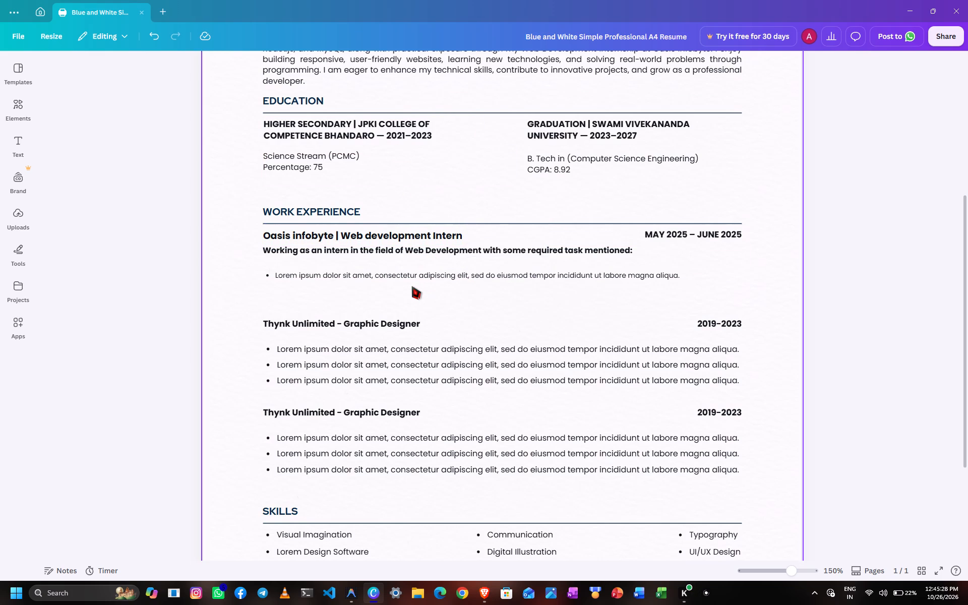
pyautogui.click(411, 274)
pyautogui.click(411, 274)
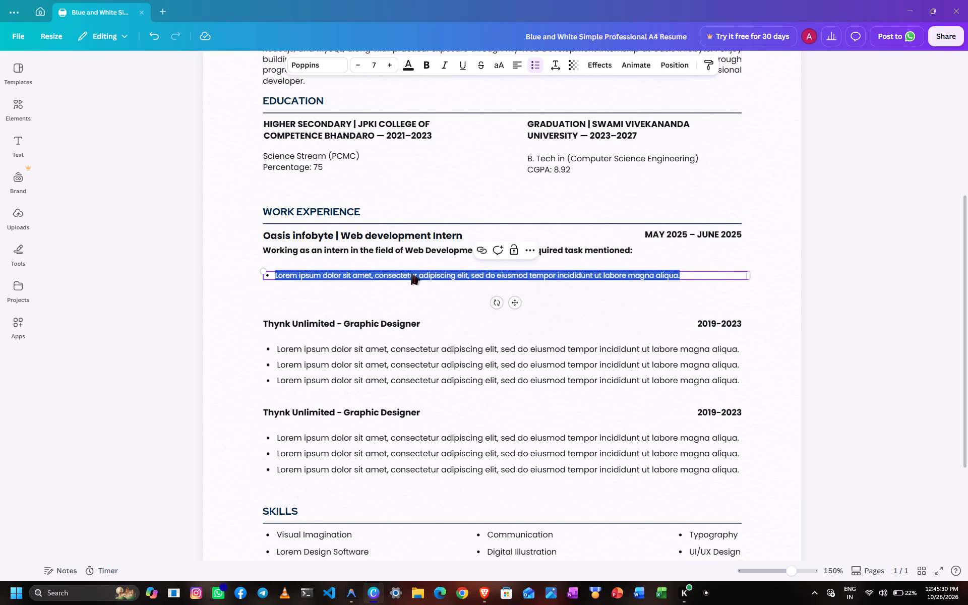
pyautogui.press('BackSpace')
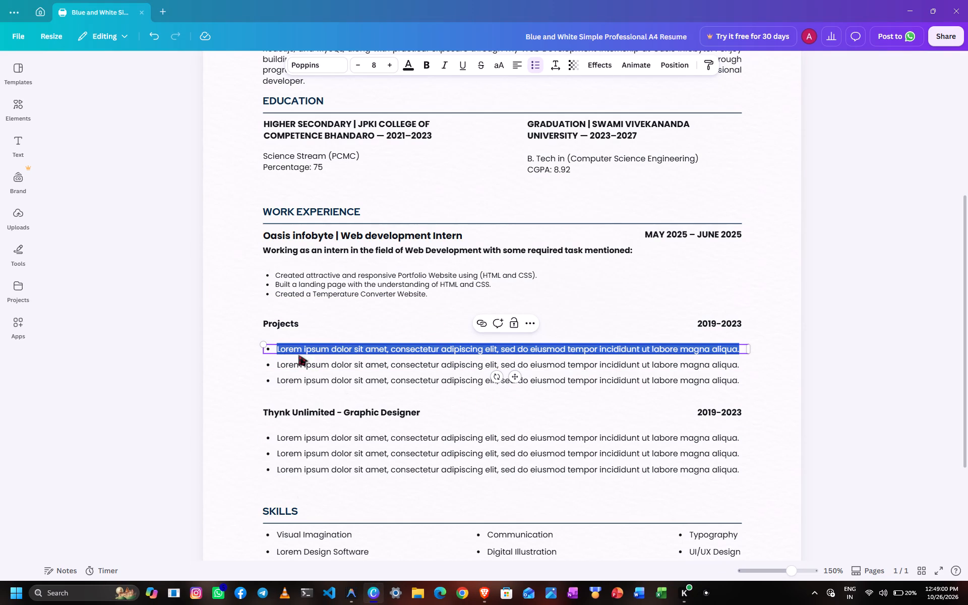
pyautogui.press('BackSpace')
pyautogui.press('BackSpace')
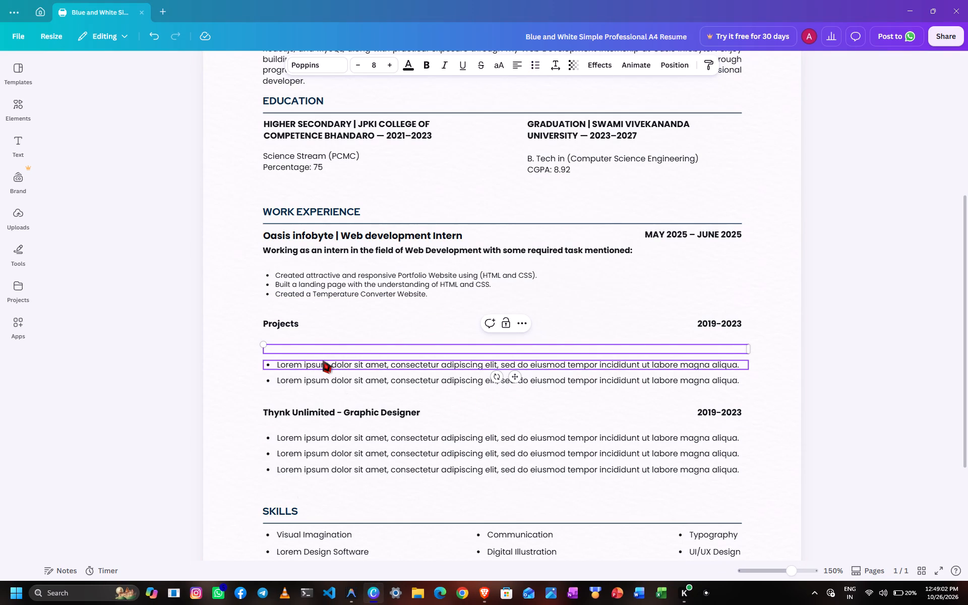
pyautogui.press('v')
pyautogui.press('BackSpace')
pyautogui.click(342, 384)
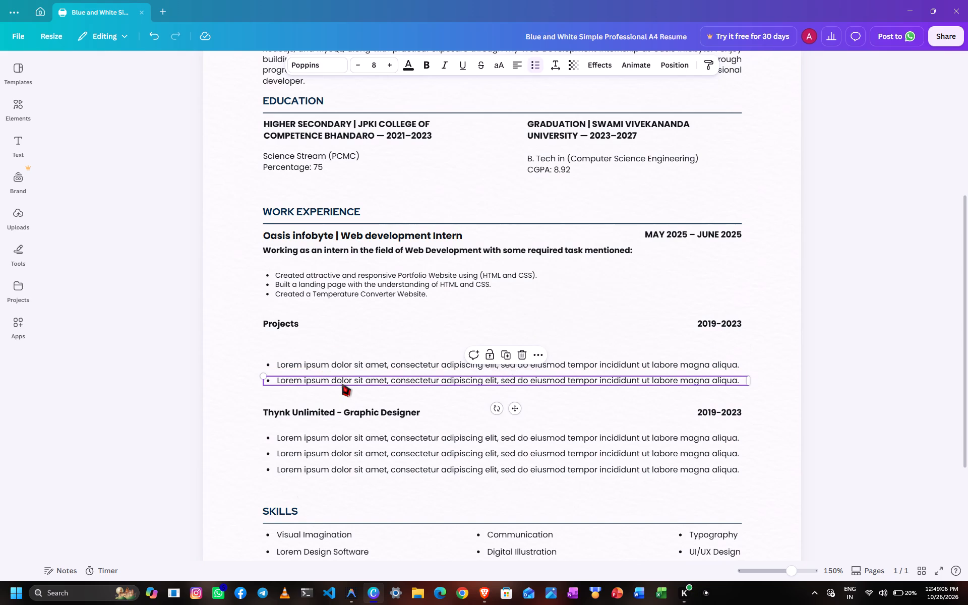
pyautogui.press('BackSpace')
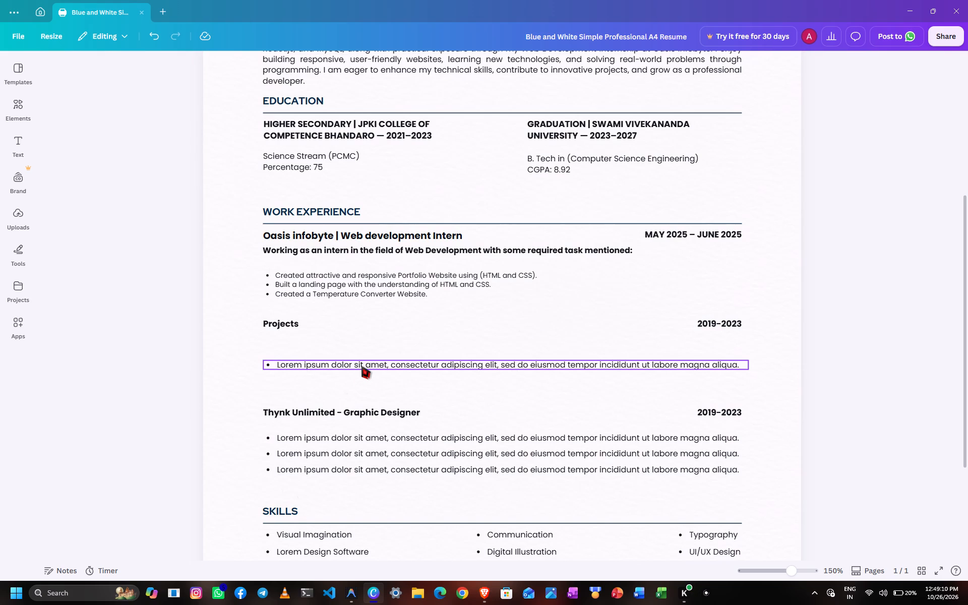
# Move the remaining placeholder bullet up to just below the Projects heading and replace its text with the copied SOFA-SELL description.
pyautogui.click(361, 366)
pyautogui.click(350, 345)
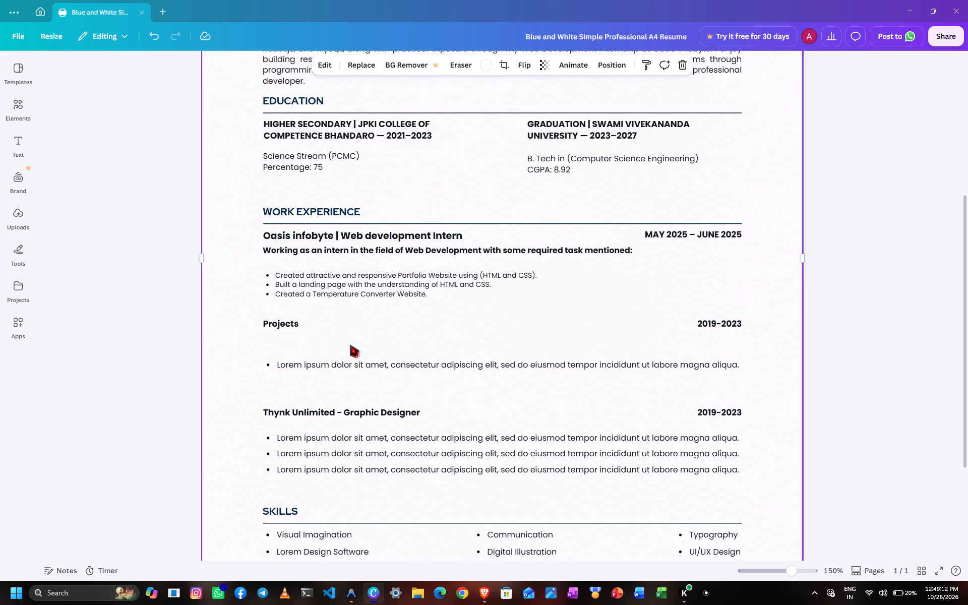
pyautogui.click(347, 362)
pyautogui.moveTo(347, 362); pyautogui.dragTo(346, 345)
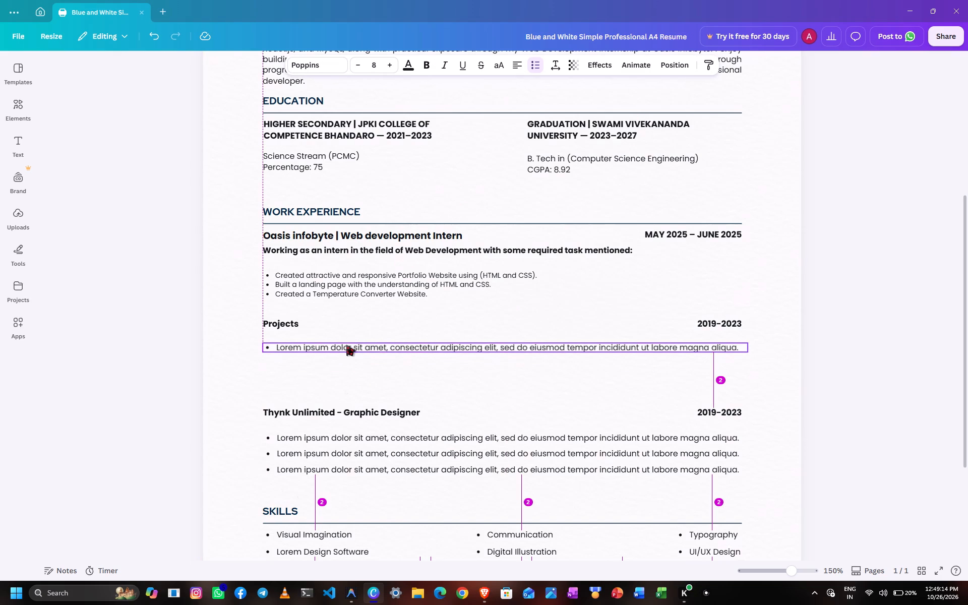
pyautogui.moveTo(346, 345); pyautogui.dragTo(346, 338)
pyautogui.click(346, 338)
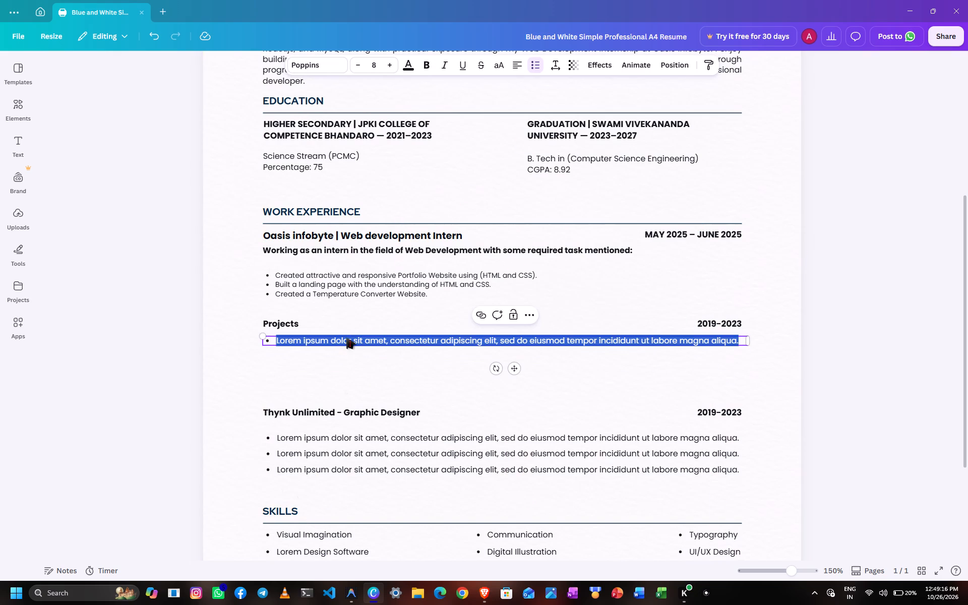
pyautogui.hotkey('ctrl', 'v')
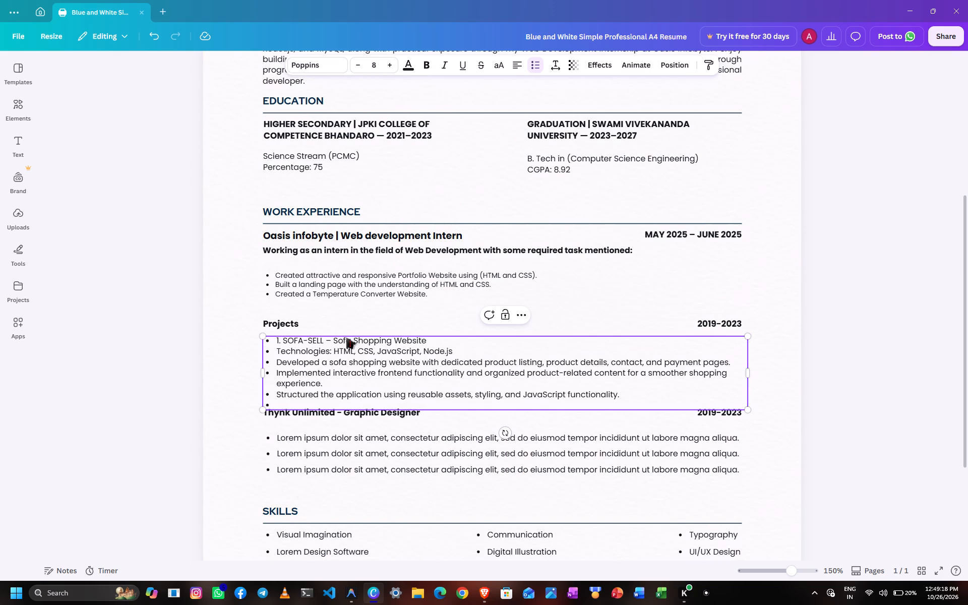
# Remove the bullet from the SOFA-SELL title line and widen the gap after "1." so the title aligns with the bulleted text.
pyautogui.click(271, 342)
pyautogui.press('BackSpace')
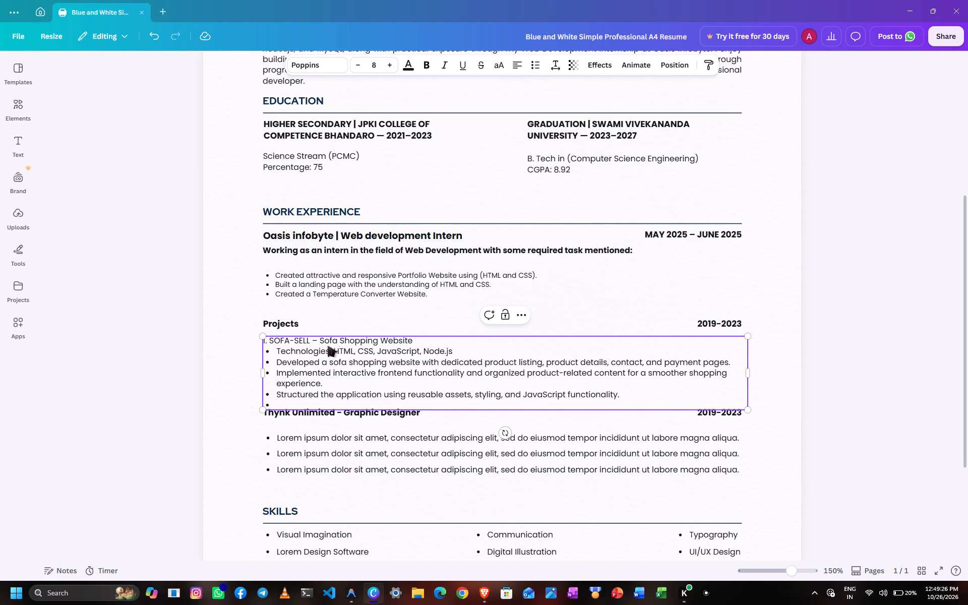
pyautogui.click(270, 342)
pyautogui.press('space')
pyautogui.press('space')
pyautogui.press('space')
pyautogui.press('space')
pyautogui.press('space')
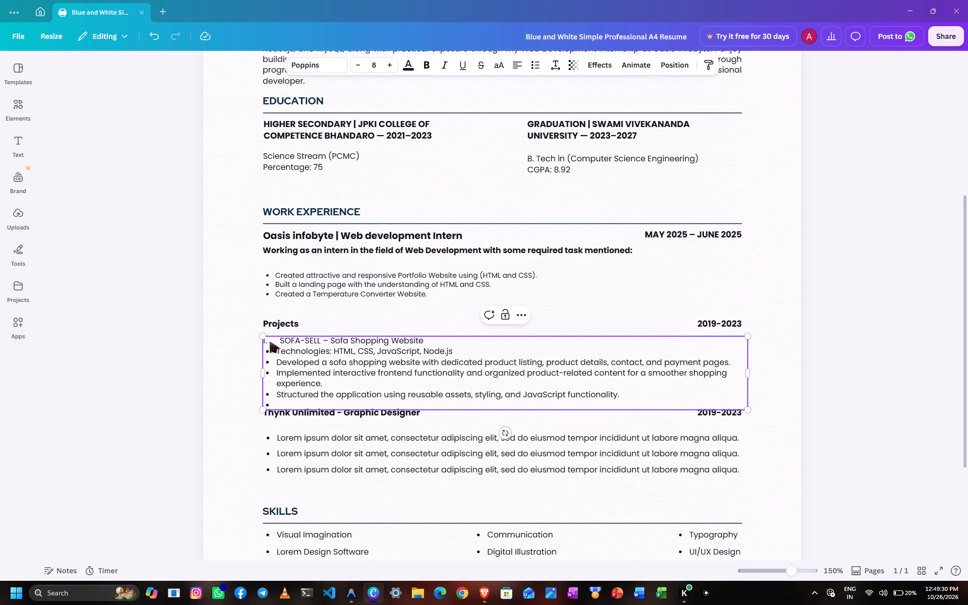
pyautogui.press('BackSpace')
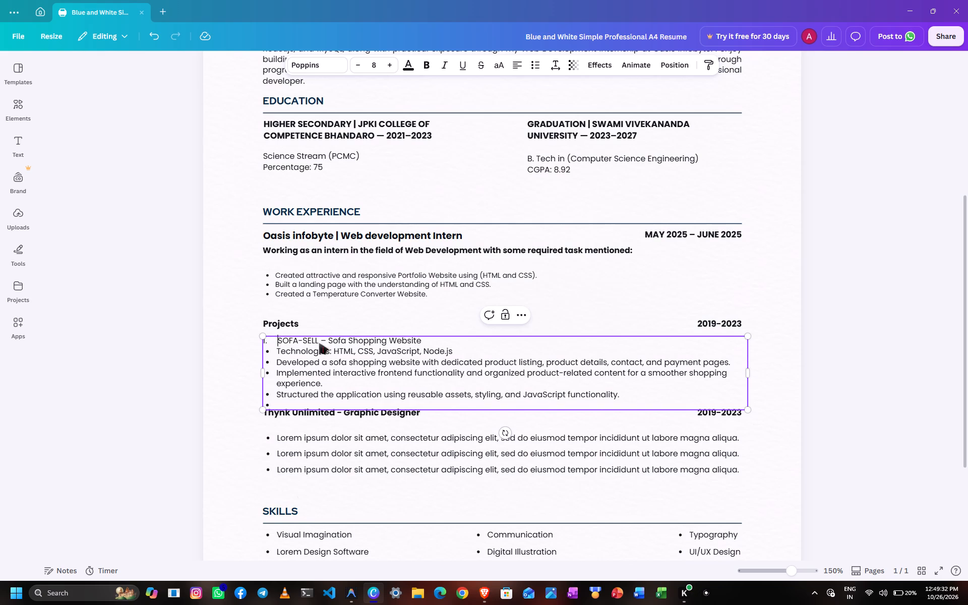
# Make the "SOFA-SELL – Sofa Shopping Website" project title bold, without italics.
pyautogui.moveTo(422, 340); pyautogui.dragTo(293, 341)
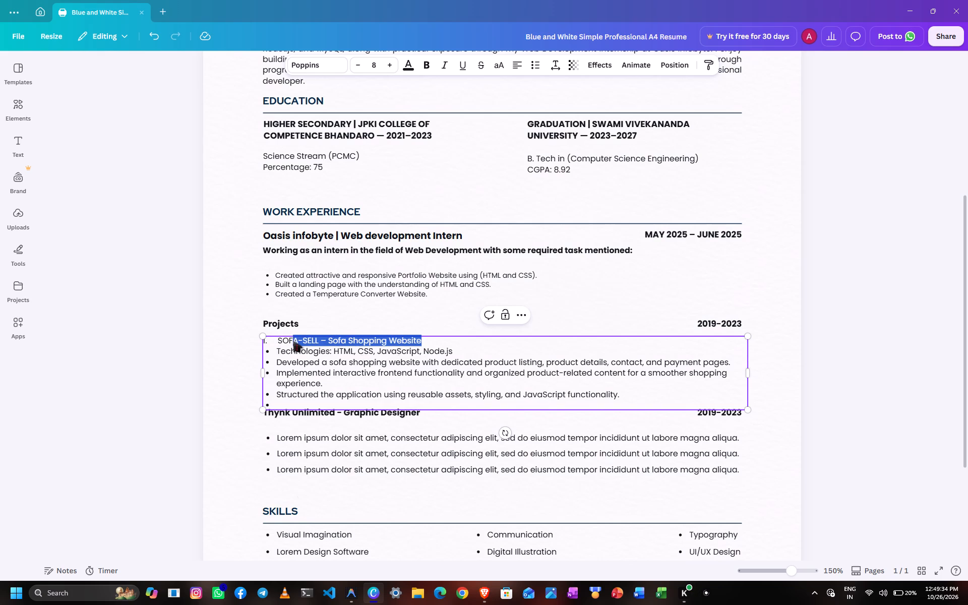
pyautogui.moveTo(293, 341); pyautogui.dragTo(279, 341)
pyautogui.hotkey('ctrl', 'b')
pyautogui.hotkey('ctrl', 'i')
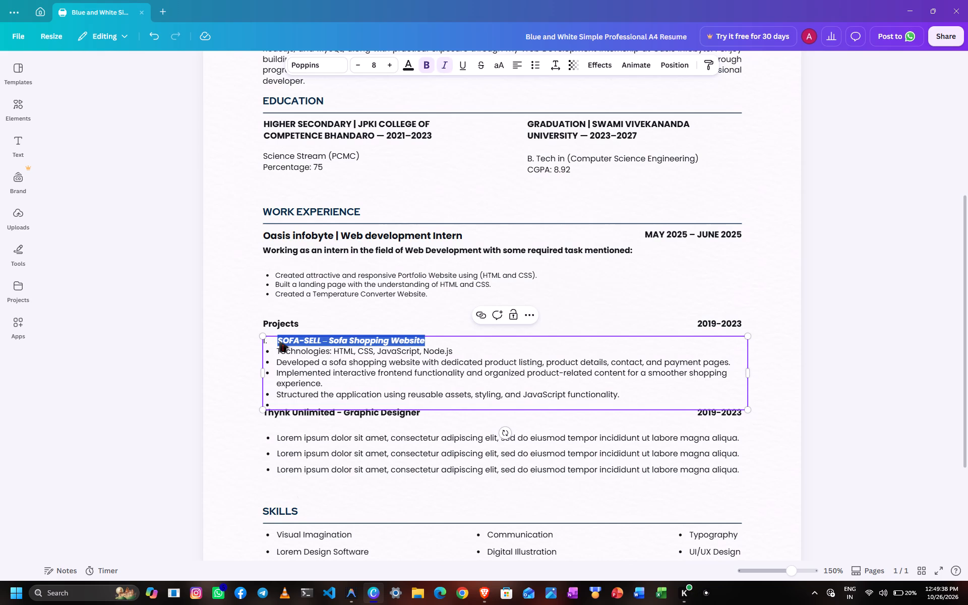
pyautogui.hotkey('ctrl', 'i')
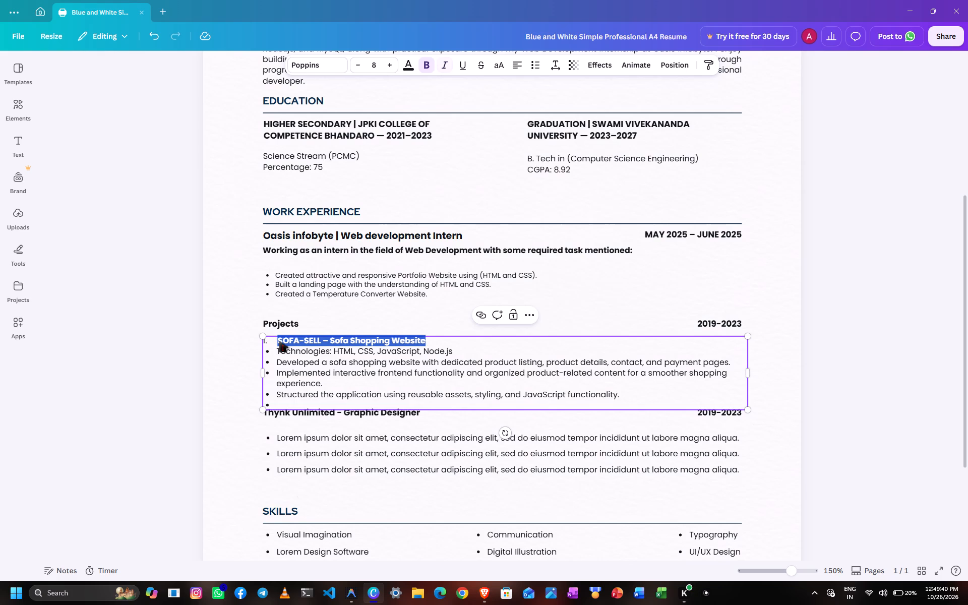
# Make the "Technologies: HTML, CSS, JavaScript, Node.js" line bold.
pyautogui.click(455, 352)
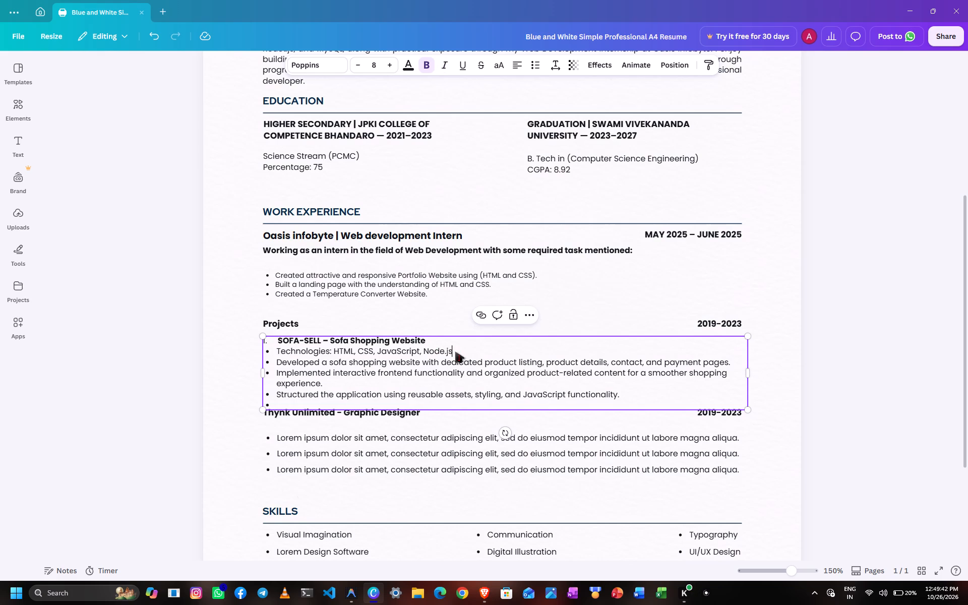
pyautogui.moveTo(455, 352); pyautogui.dragTo(280, 350)
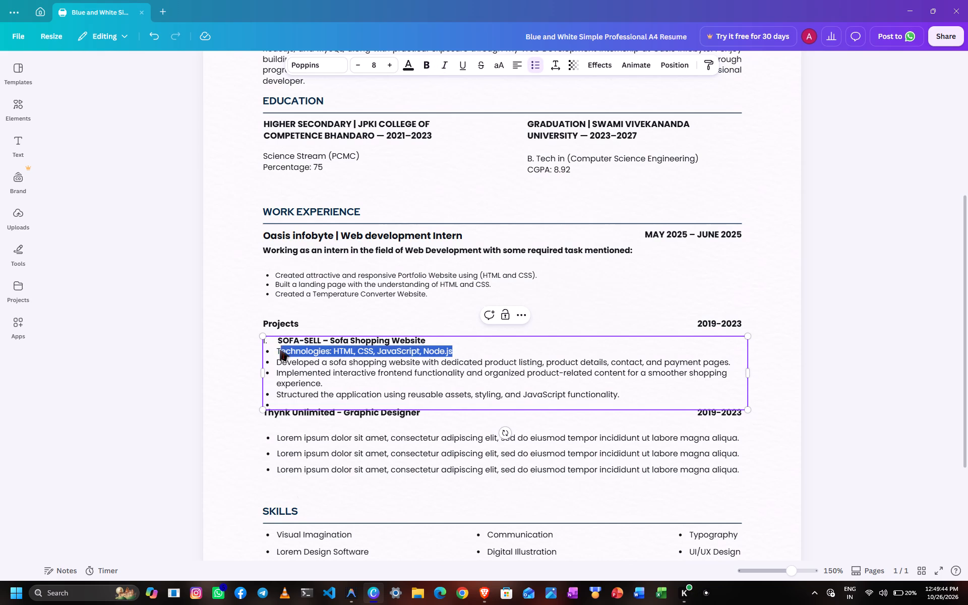
pyautogui.moveTo(280, 350); pyautogui.dragTo(278, 349)
pyautogui.hotkey('ctrl', 'b')
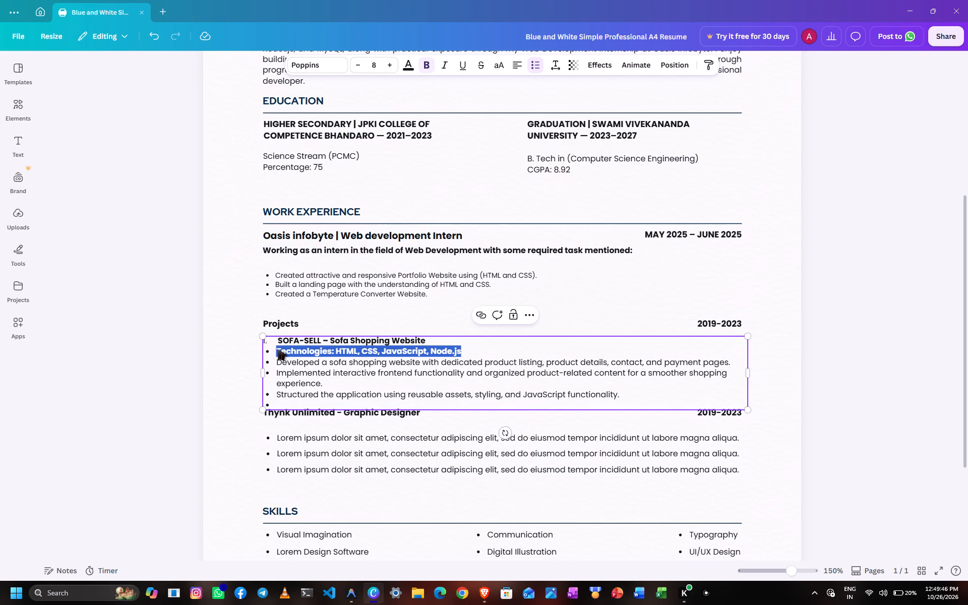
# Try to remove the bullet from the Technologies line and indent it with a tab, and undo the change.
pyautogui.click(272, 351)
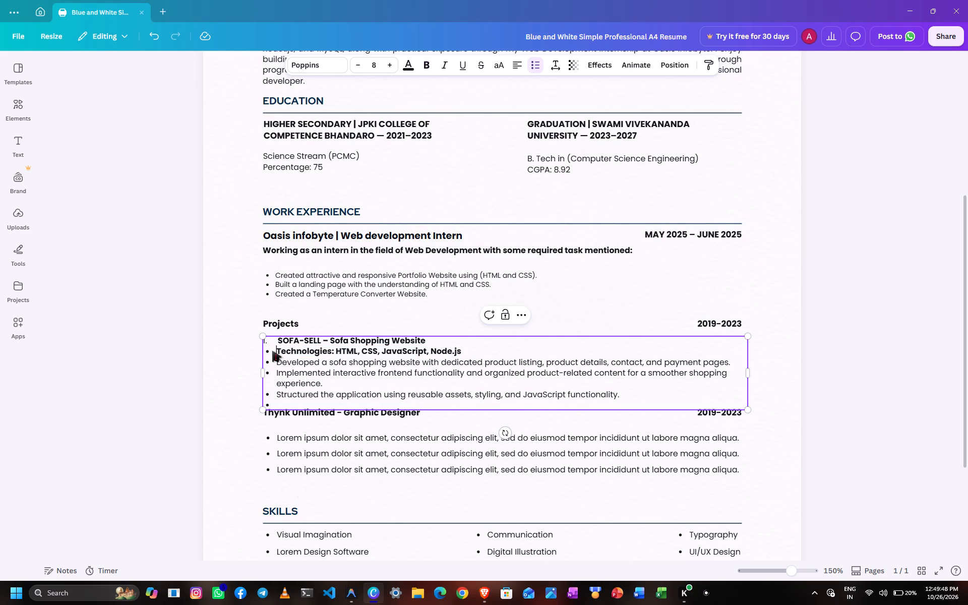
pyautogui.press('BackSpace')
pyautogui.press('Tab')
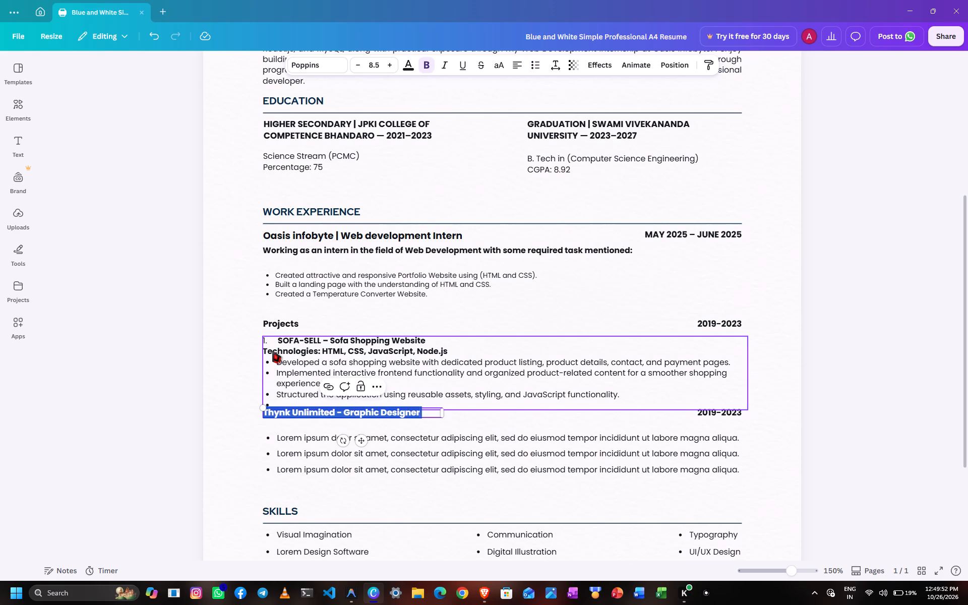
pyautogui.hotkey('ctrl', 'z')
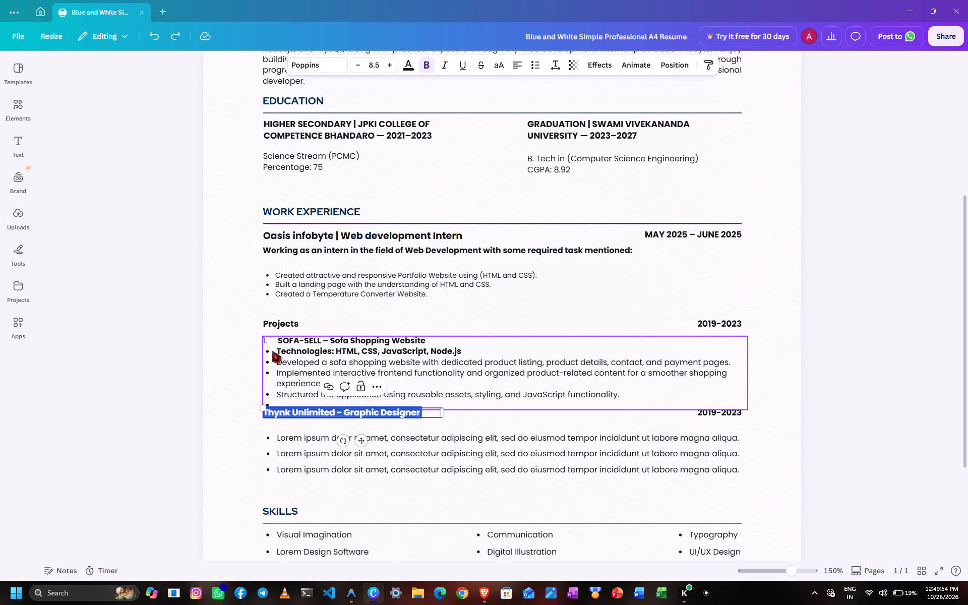
# Remove the bullet from the Technologies line and indent it with spaces to align under the SOFA-SELL title.
pyautogui.click(272, 351)
pyautogui.click(272, 351)
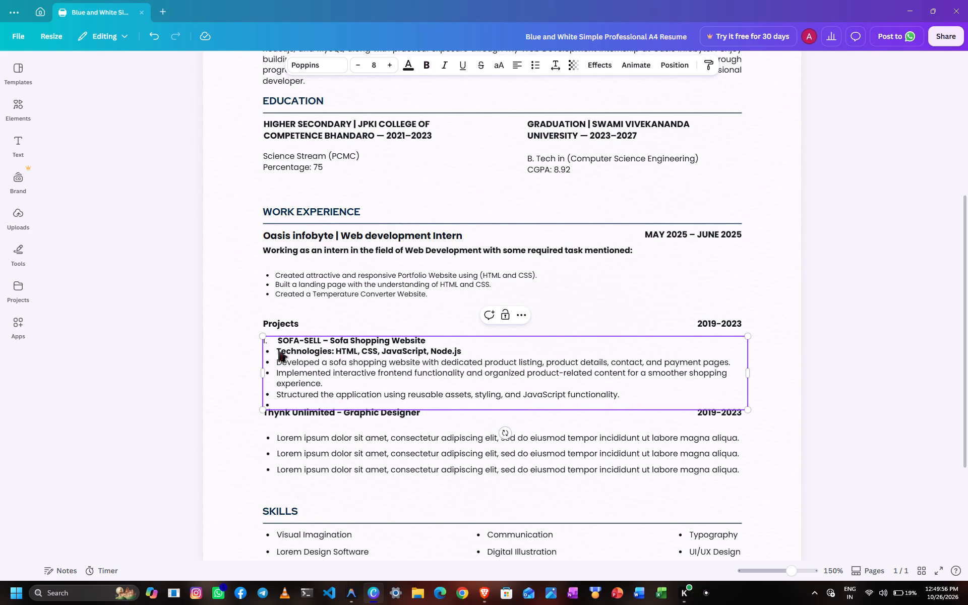
pyautogui.click(278, 351)
pyautogui.press('BackSpace')
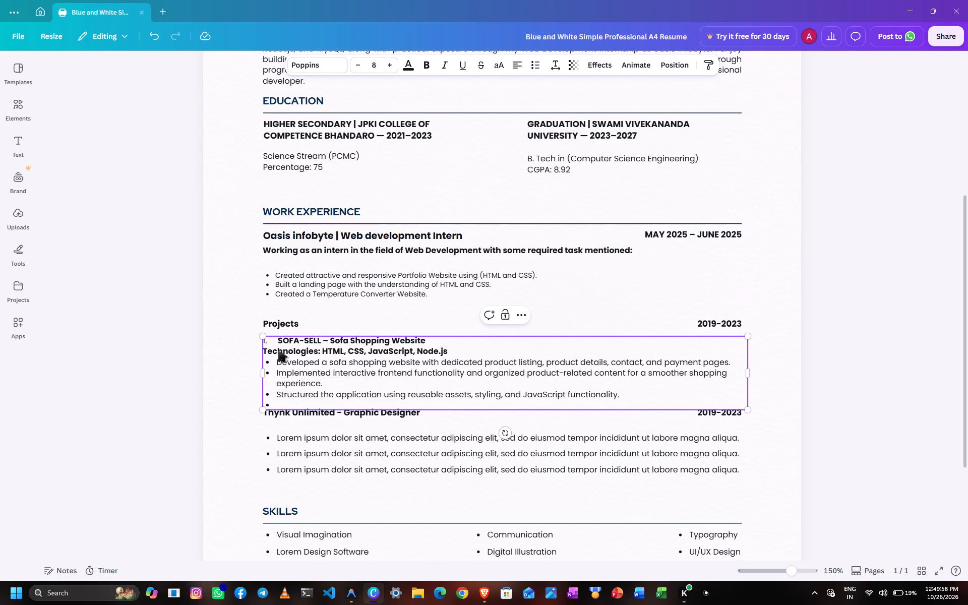
pyautogui.press('space')
pyautogui.press('space')
pyautogui.press('space')
pyautogui.press('space')
pyautogui.press('space')
pyautogui.press('space')
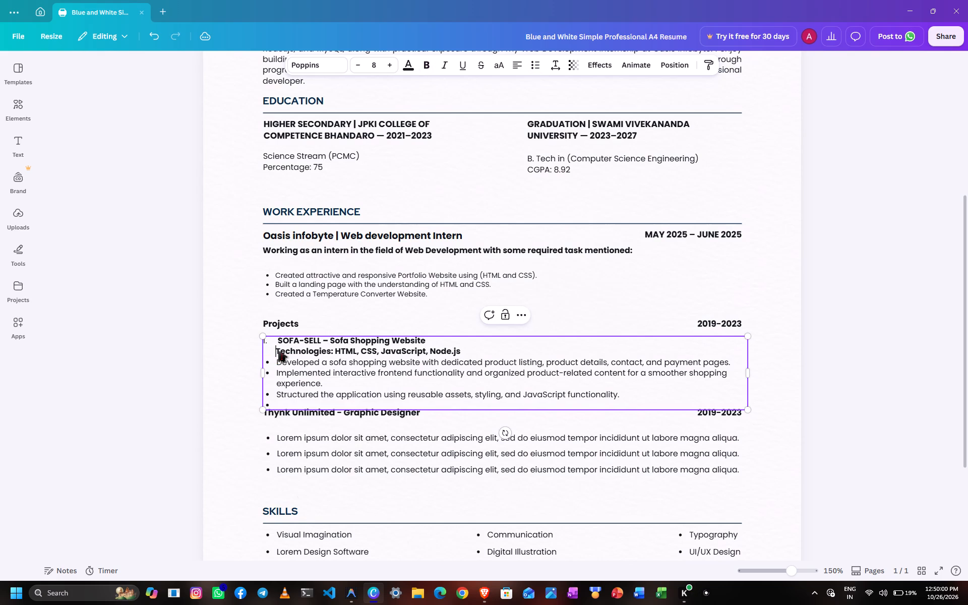
pyautogui.press('space')
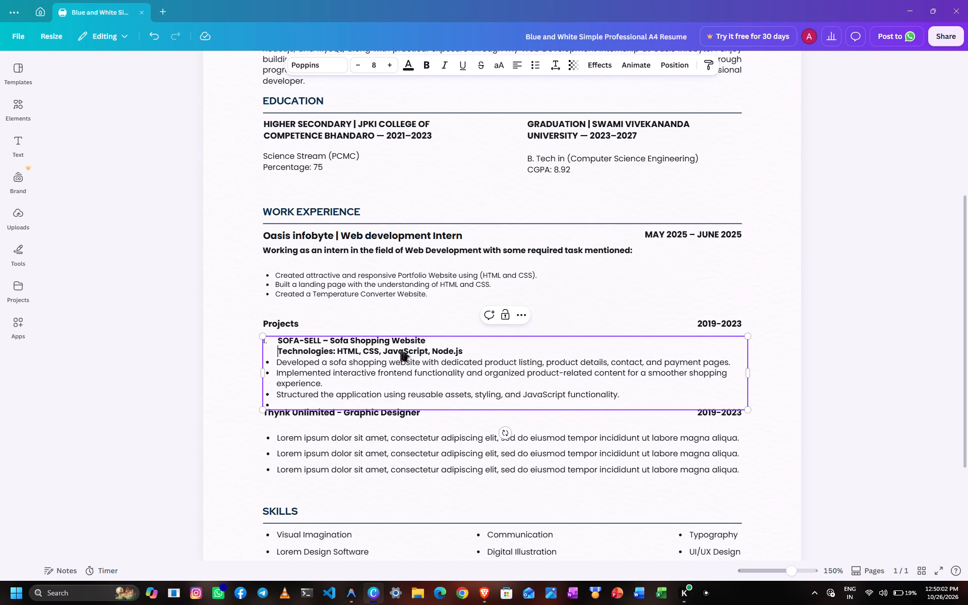
# Set the font size of the "SOFA-SELL – Sofa Shopping Website" title to 9.
pyautogui.moveTo(429, 340); pyautogui.dragTo(314, 339)
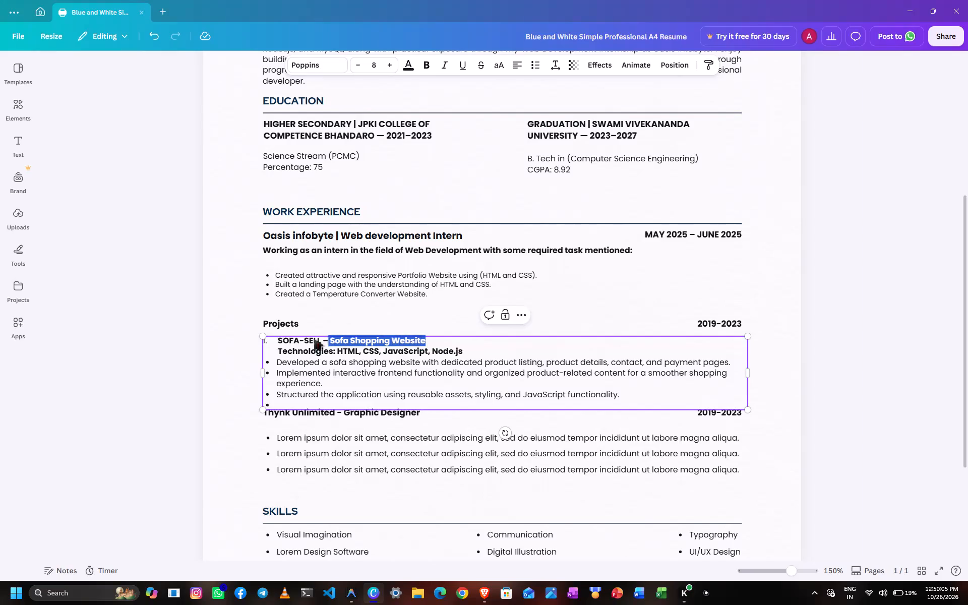
pyautogui.moveTo(314, 339); pyautogui.dragTo(279, 338)
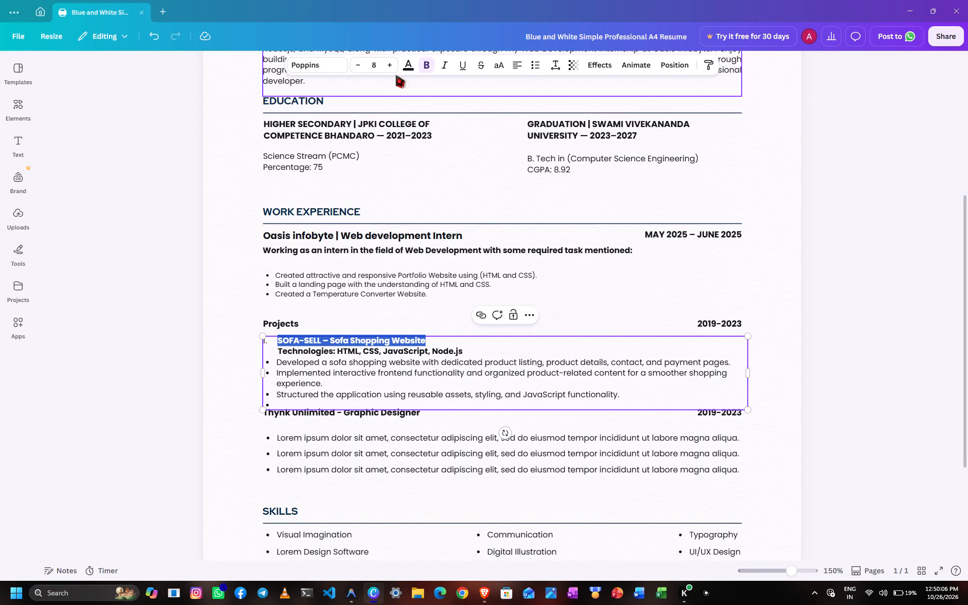
pyautogui.click(389, 65)
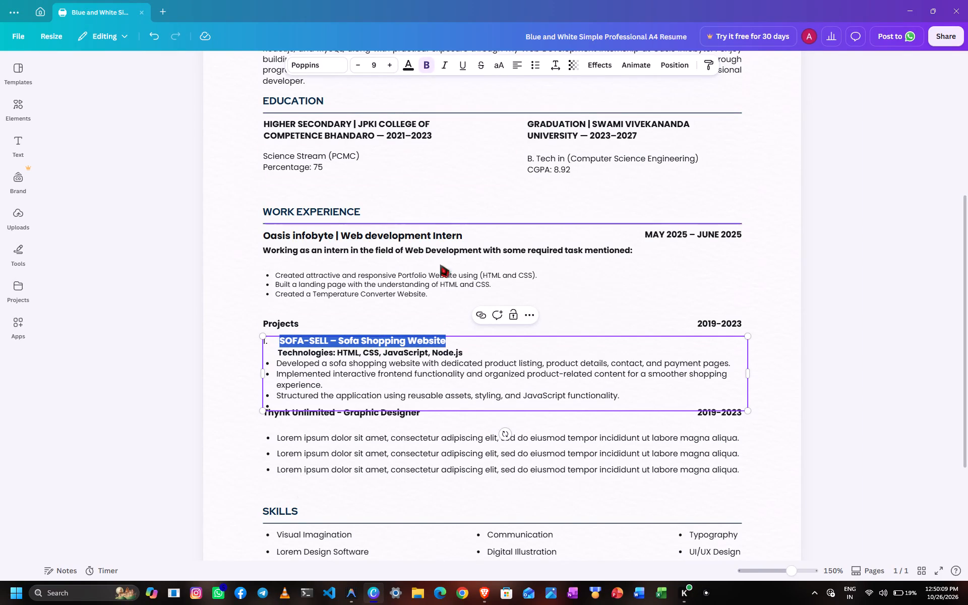
pyautogui.click(841, 301)
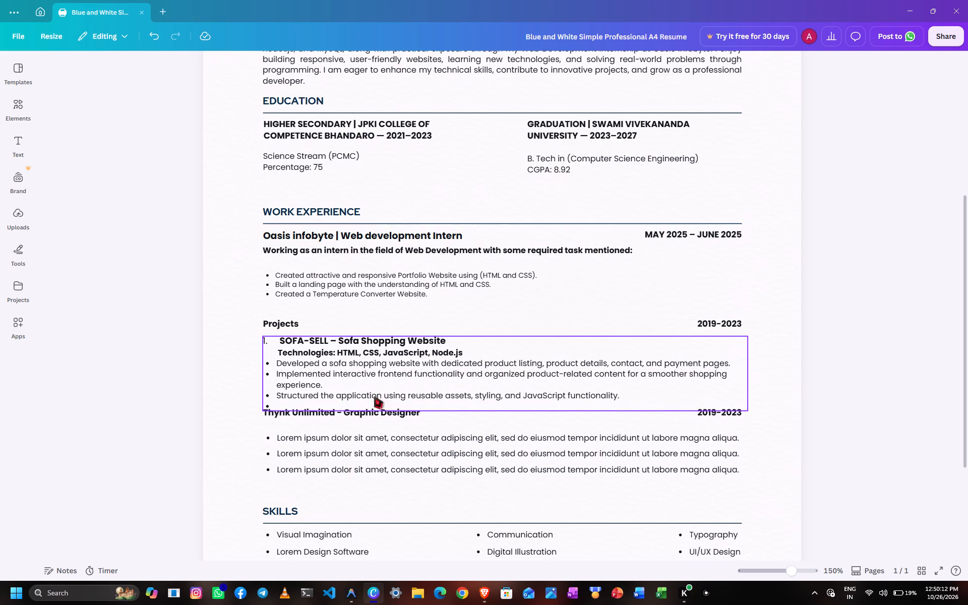
# Move the "Thynk Unlimited - Graphic Designer" heading down slightly so it clears the SOFA-SELL text block.
pyautogui.moveTo(354, 412); pyautogui.dragTo(353, 425)
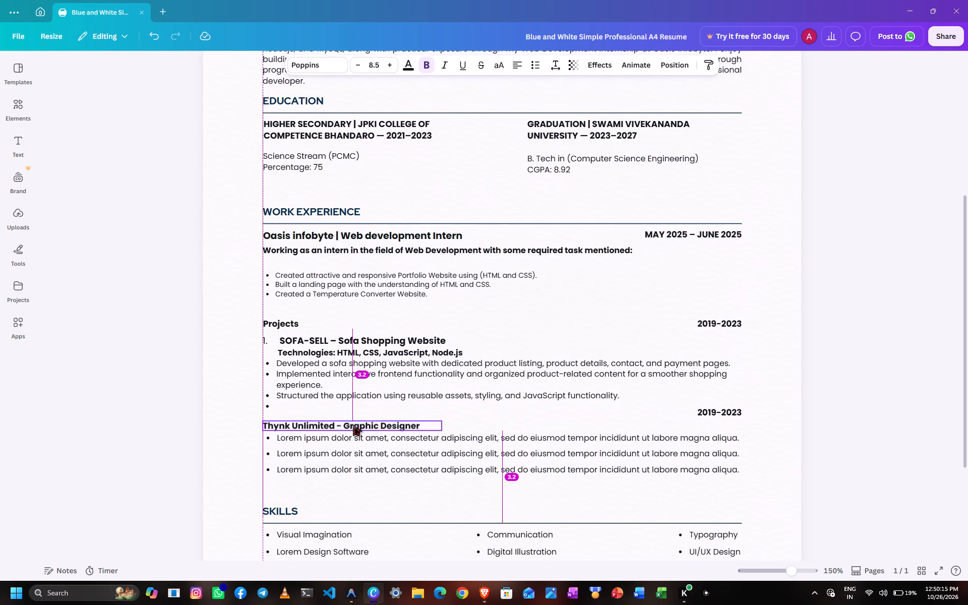
pyautogui.moveTo(353, 425); pyautogui.dragTo(353, 422)
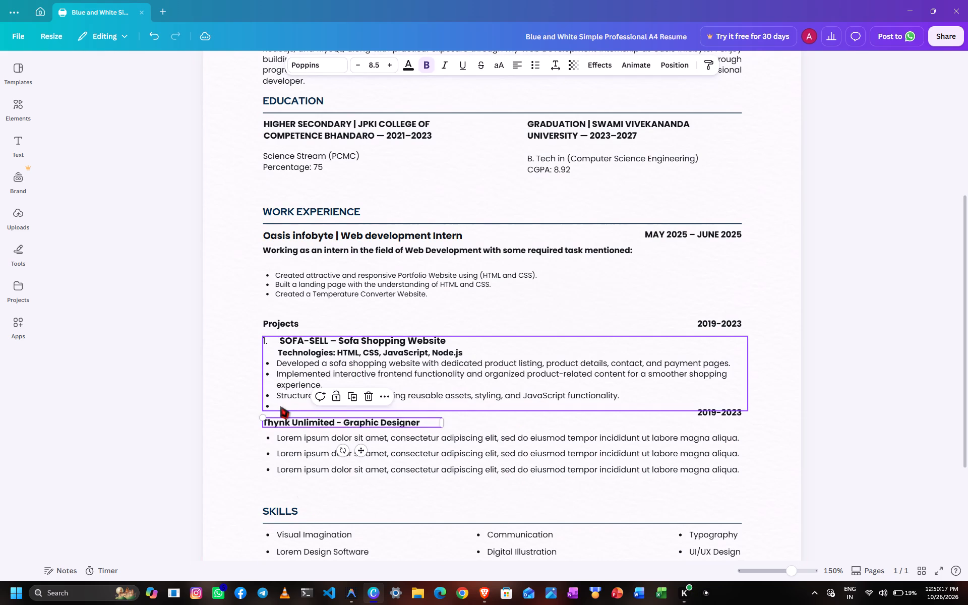
# Remove the empty bullet line at the end of the SOFA-SELL text block.
pyautogui.click(280, 406)
pyautogui.click(280, 406)
pyautogui.press('BackSpace')
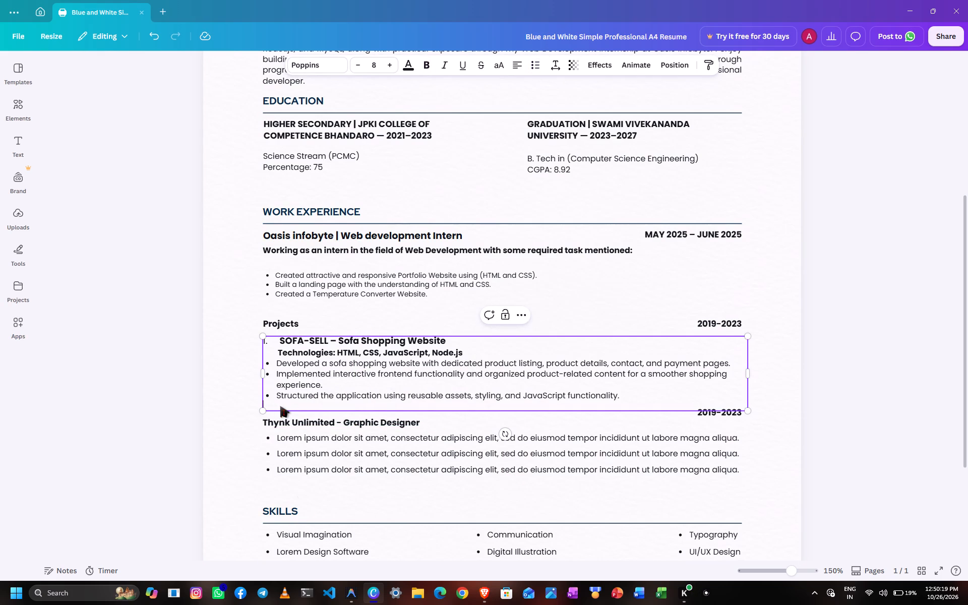
pyautogui.press('BackSpace')
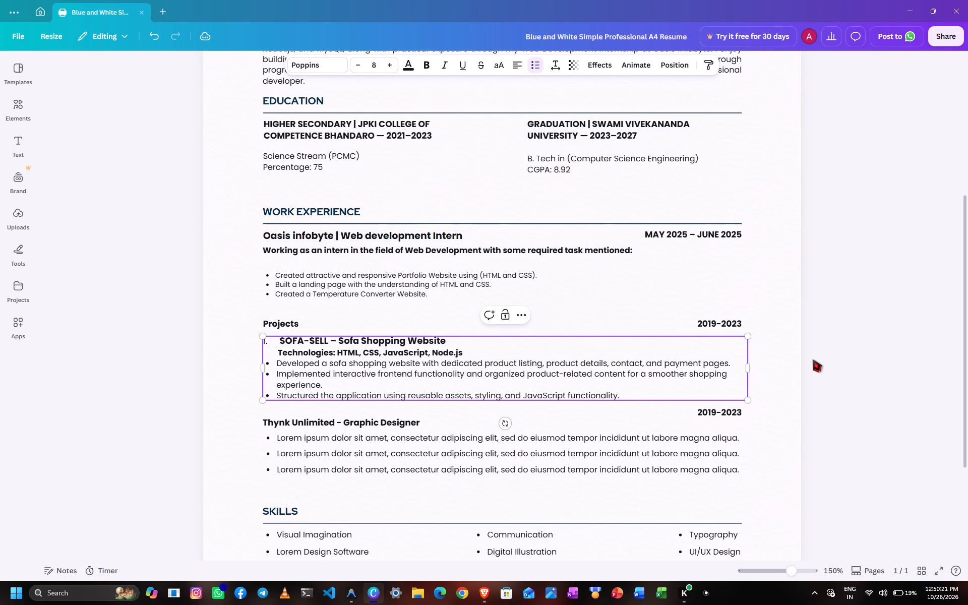
pyautogui.click(828, 354)
# Widen the SOFA-SELL text block slightly past the right end of the section lines.
pyautogui.click(708, 369)
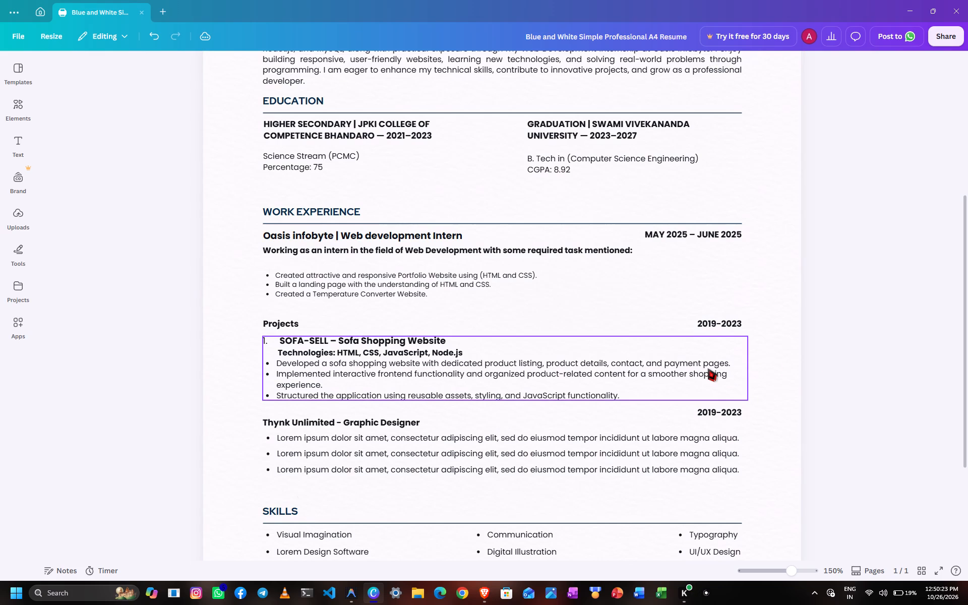
pyautogui.moveTo(748, 368); pyautogui.dragTo(761, 368)
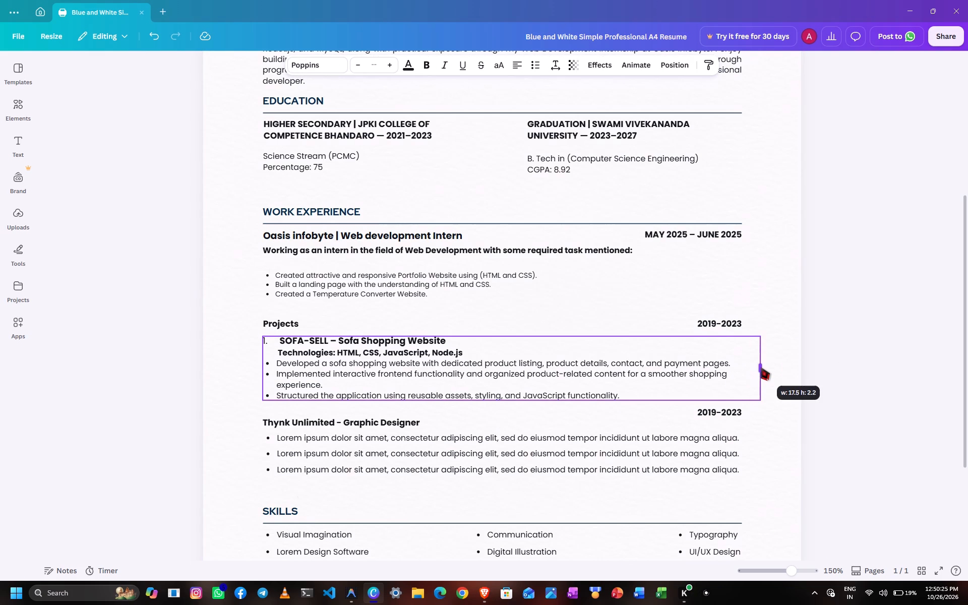
pyautogui.moveTo(761, 368); pyautogui.dragTo(783, 366)
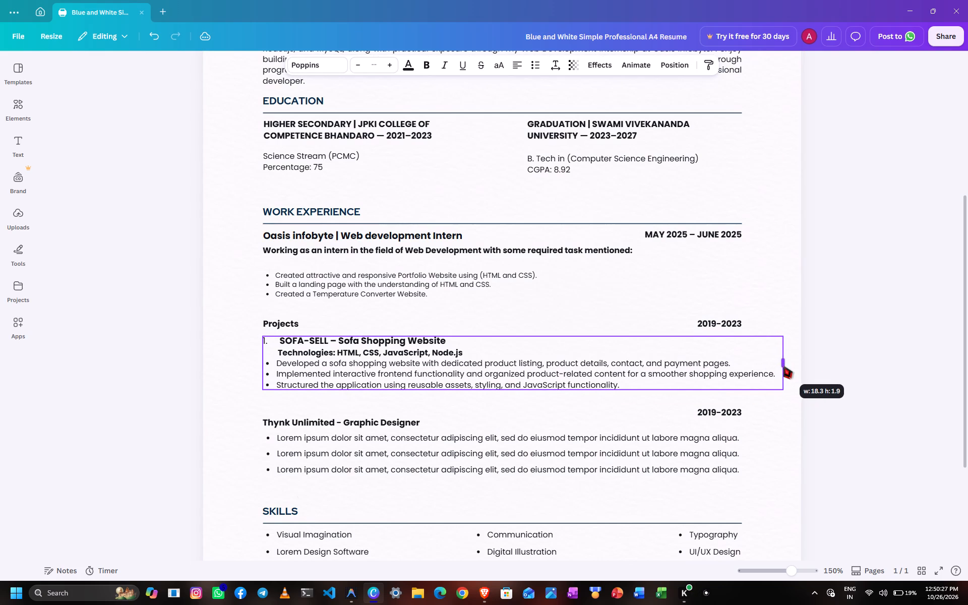
pyautogui.moveTo(783, 366); pyautogui.dragTo(756, 366)
pyautogui.click(915, 358)
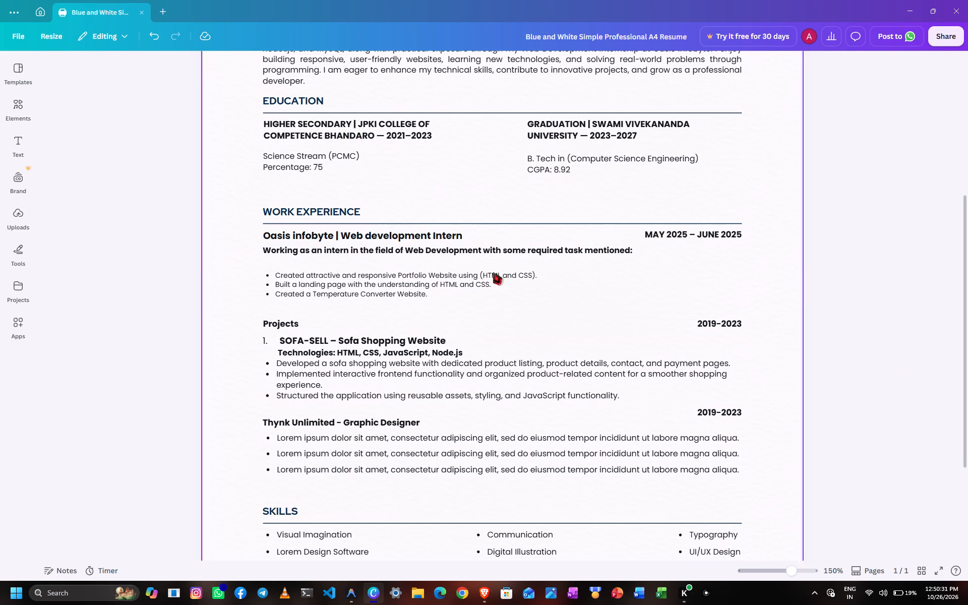
pyautogui.click(836, 351)
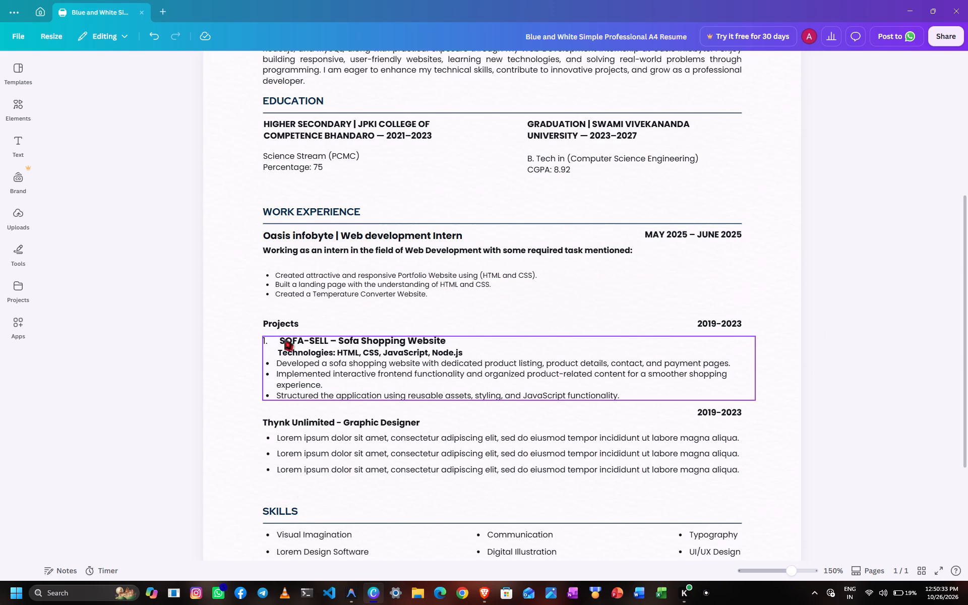
# Nudge the SOFA-SELL text block slightly left and make its list number "1." bold.
pyautogui.click(271, 338)
pyautogui.click(271, 338)
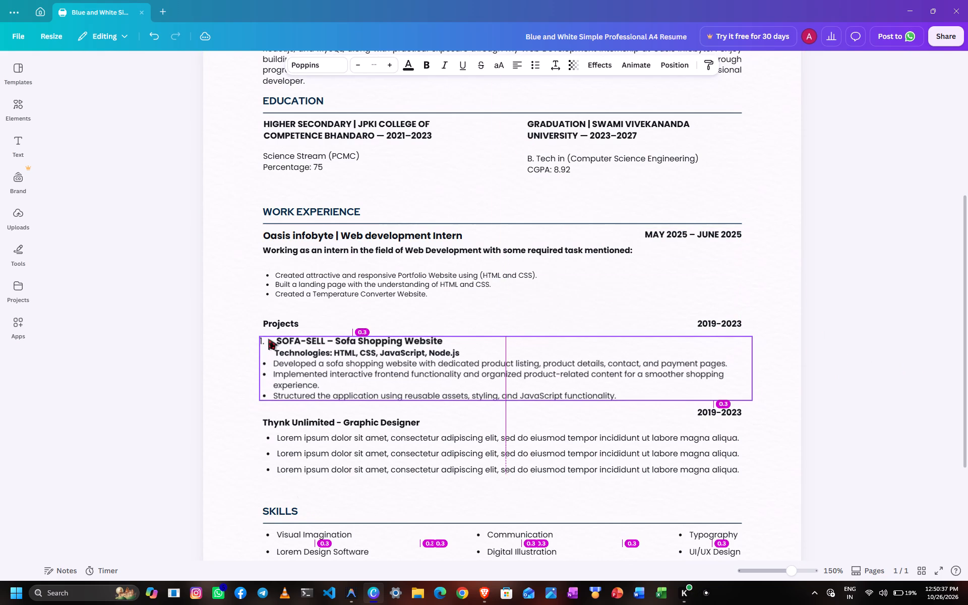
pyautogui.click(268, 339)
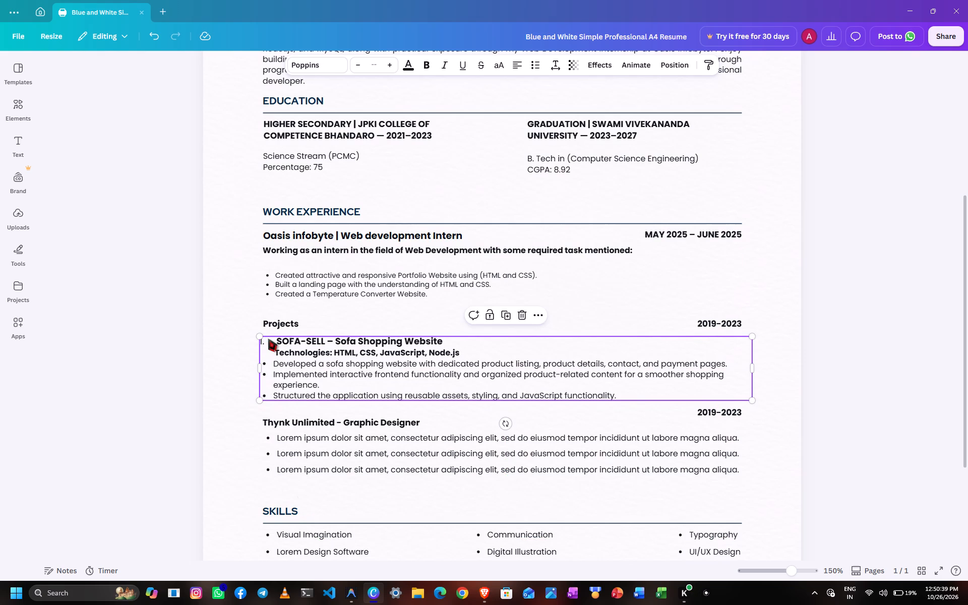
pyautogui.click(265, 341)
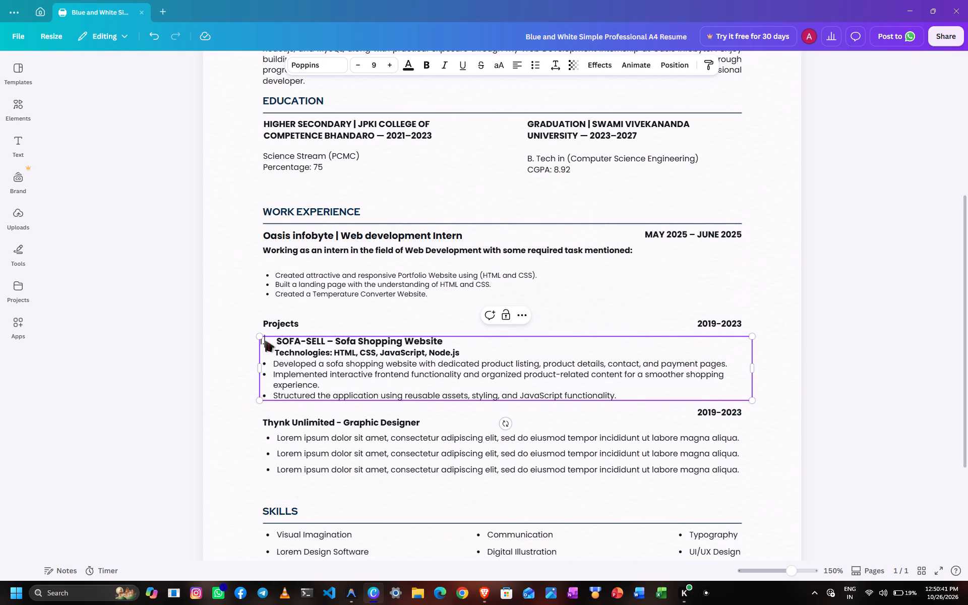
pyautogui.moveTo(265, 341); pyautogui.dragTo(259, 342)
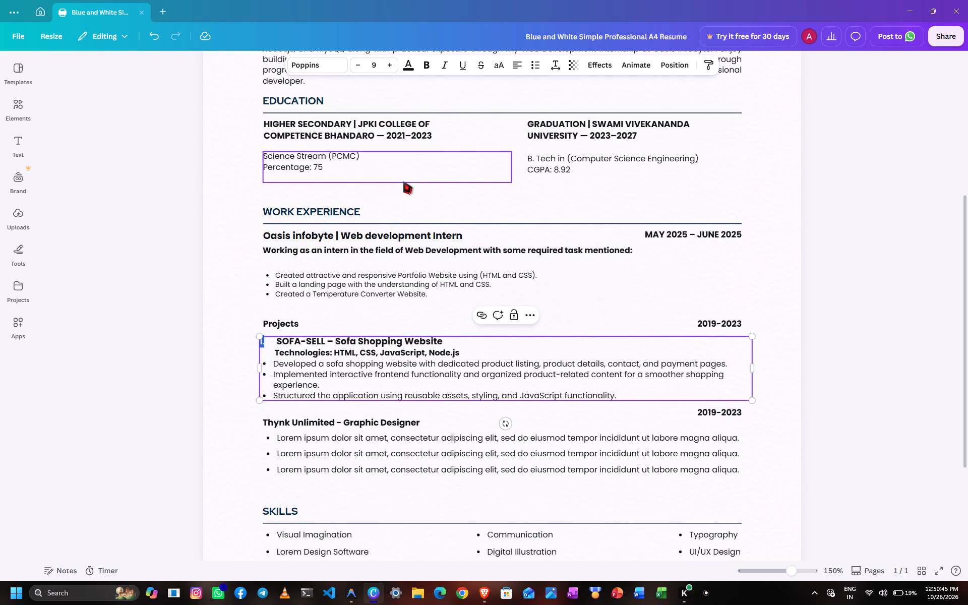
pyautogui.hotkey('ctrl', 'b')
pyautogui.click(811, 262)
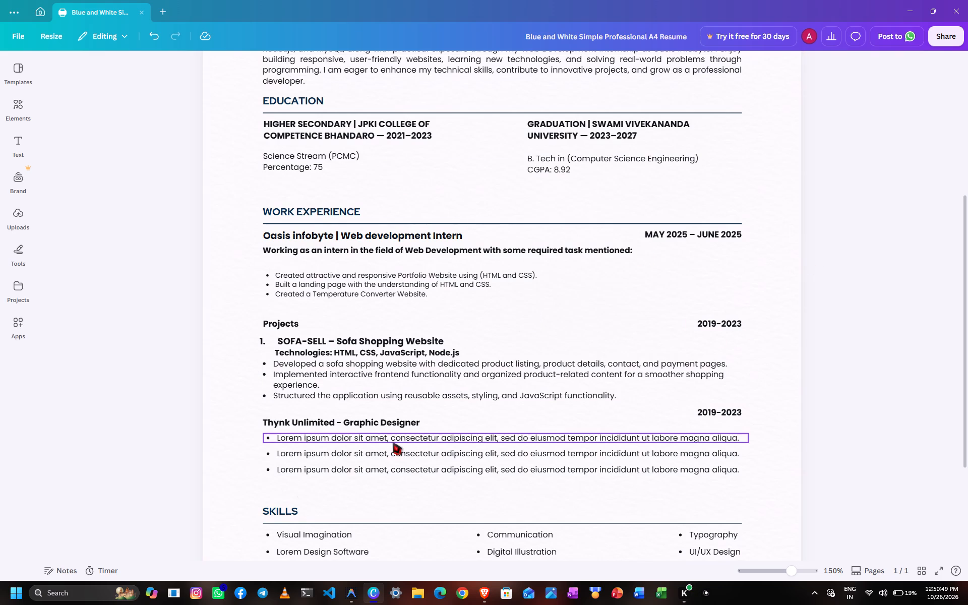
# Delete the "Thynk Unlimited - Graphic Designer" heading and the three lorem ipsum bullets below it.
pyautogui.click(341, 422)
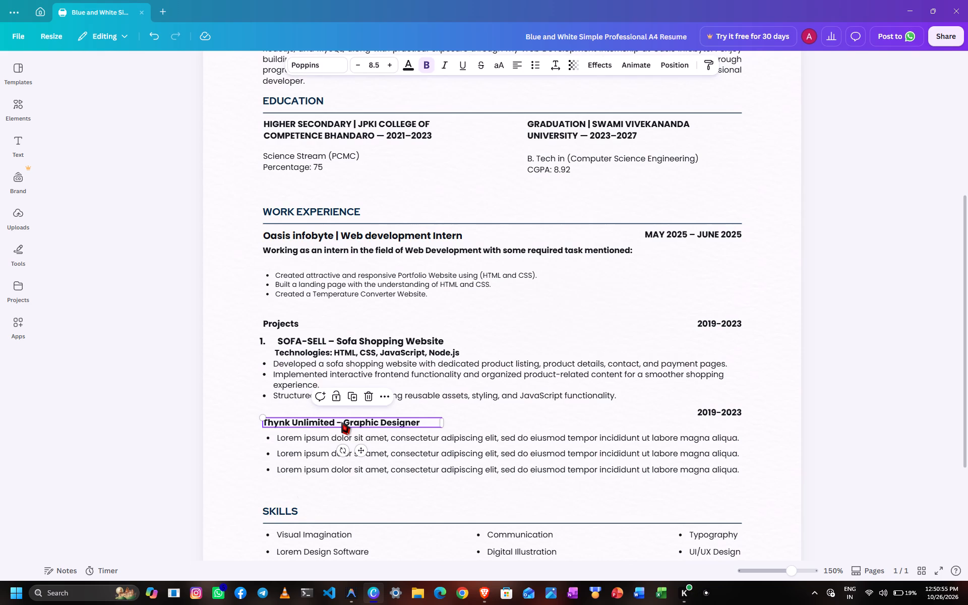
pyautogui.press('BackSpace')
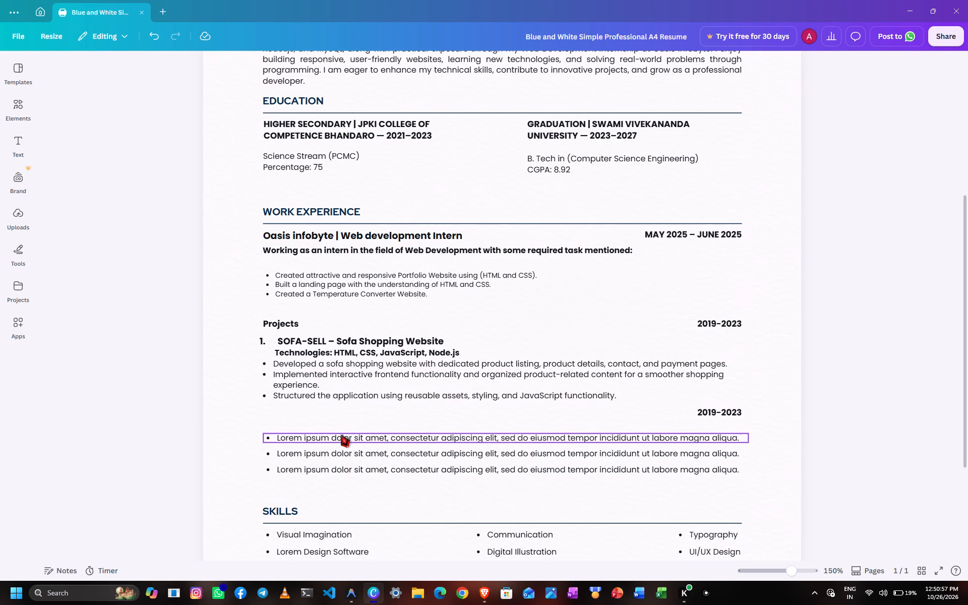
pyautogui.click(341, 435)
pyautogui.press('BackSpace')
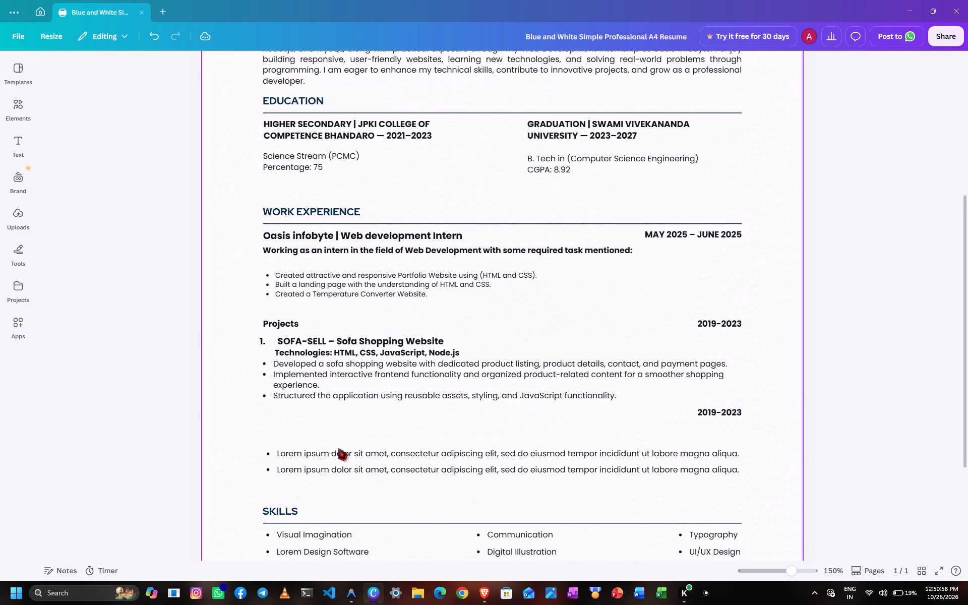
pyautogui.click(337, 452)
pyautogui.press('BackSpace')
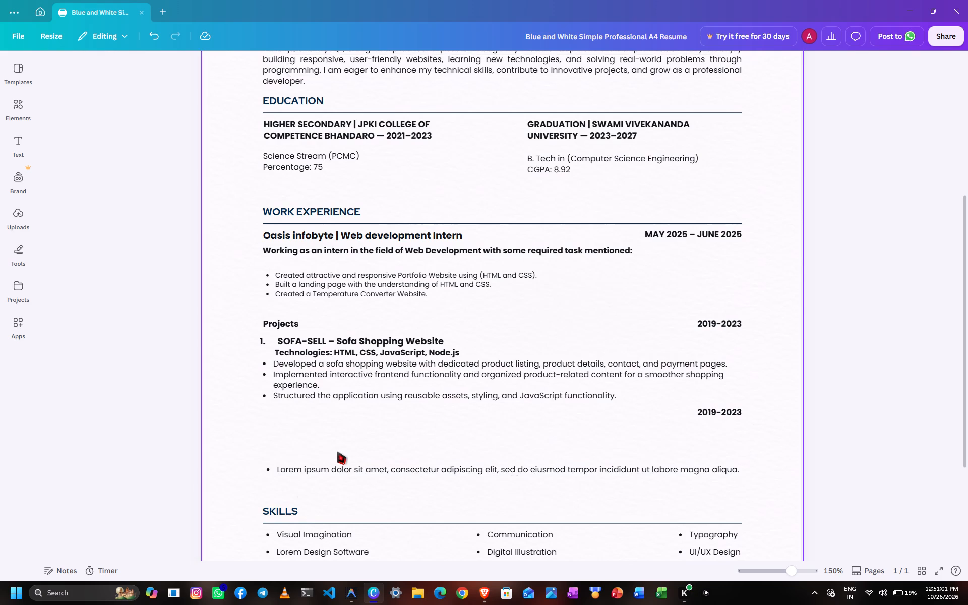
pyautogui.click(355, 470)
pyautogui.press('BackSpace')
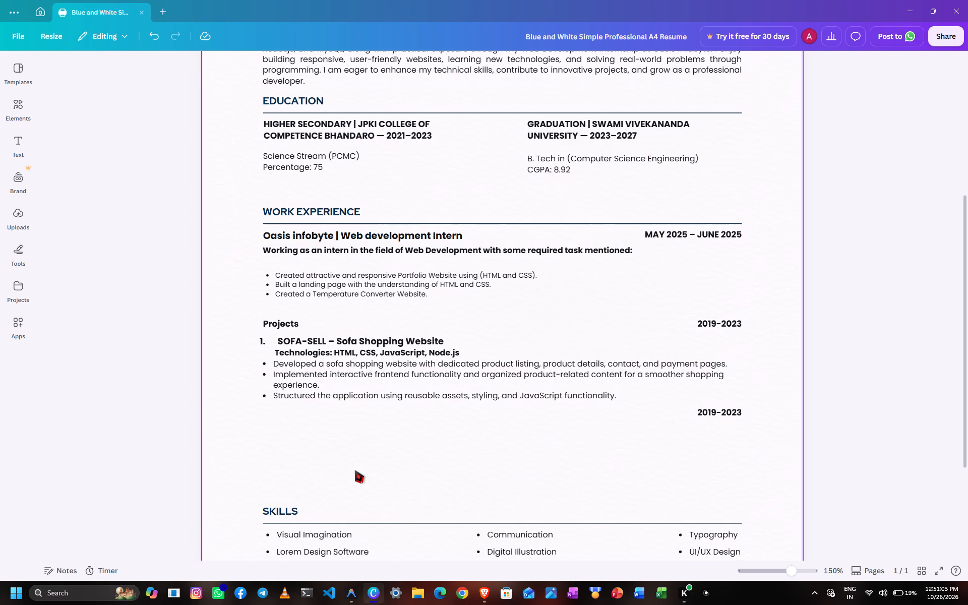
# Delete both "2019-2023" date labels from the Projects section.
pyautogui.click(722, 412)
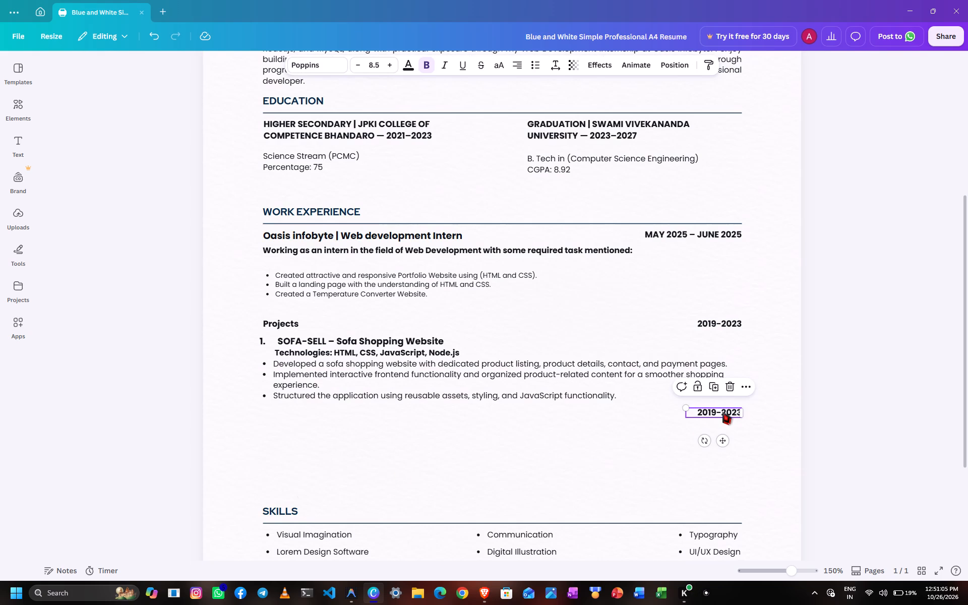
pyautogui.press('BackSpace')
pyautogui.click(727, 320)
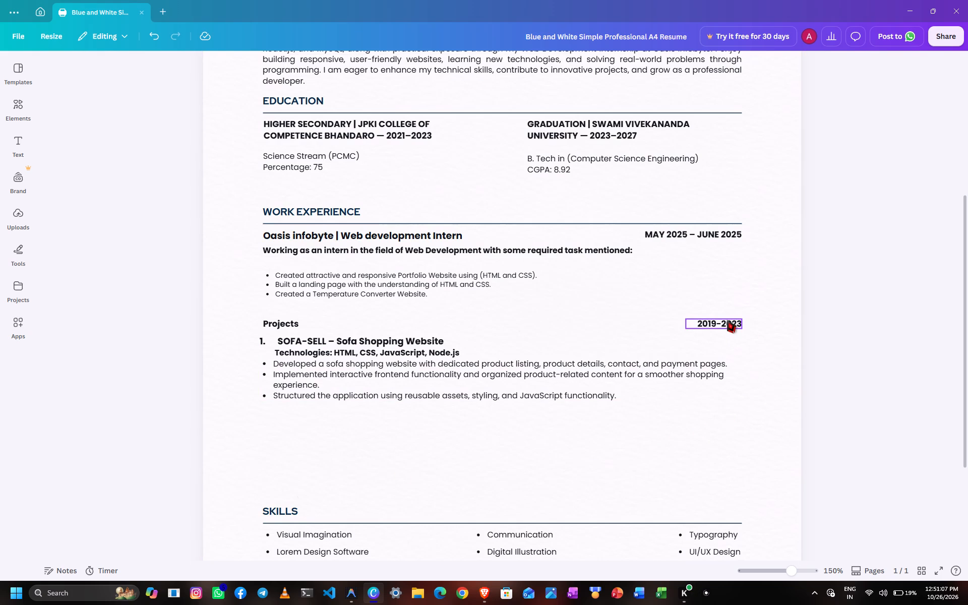
pyautogui.press('BackSpace')
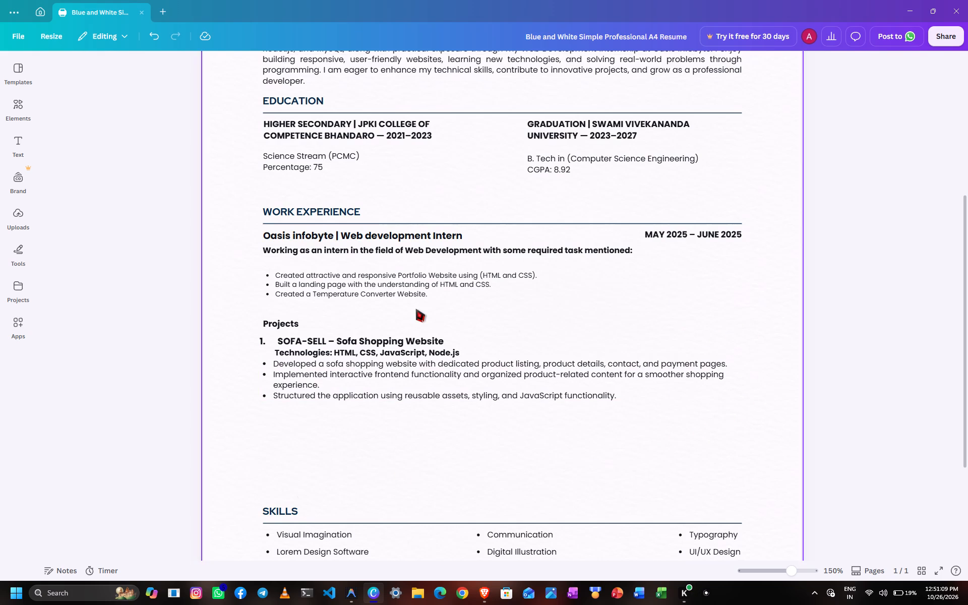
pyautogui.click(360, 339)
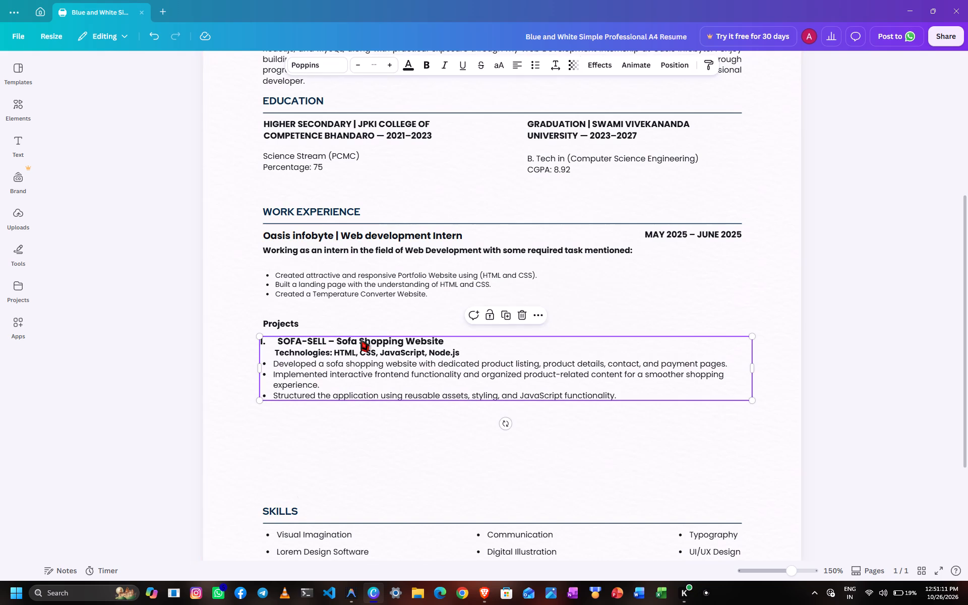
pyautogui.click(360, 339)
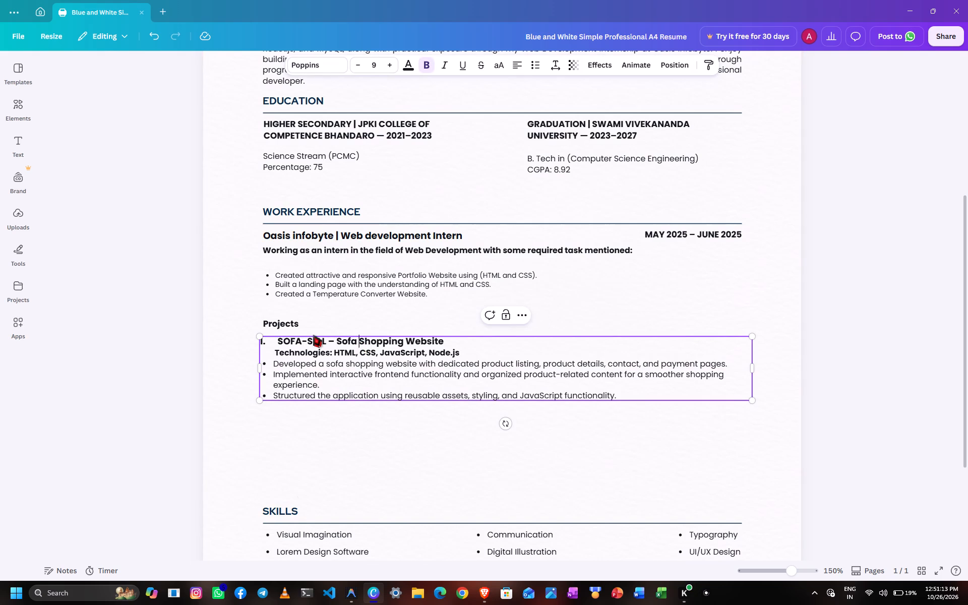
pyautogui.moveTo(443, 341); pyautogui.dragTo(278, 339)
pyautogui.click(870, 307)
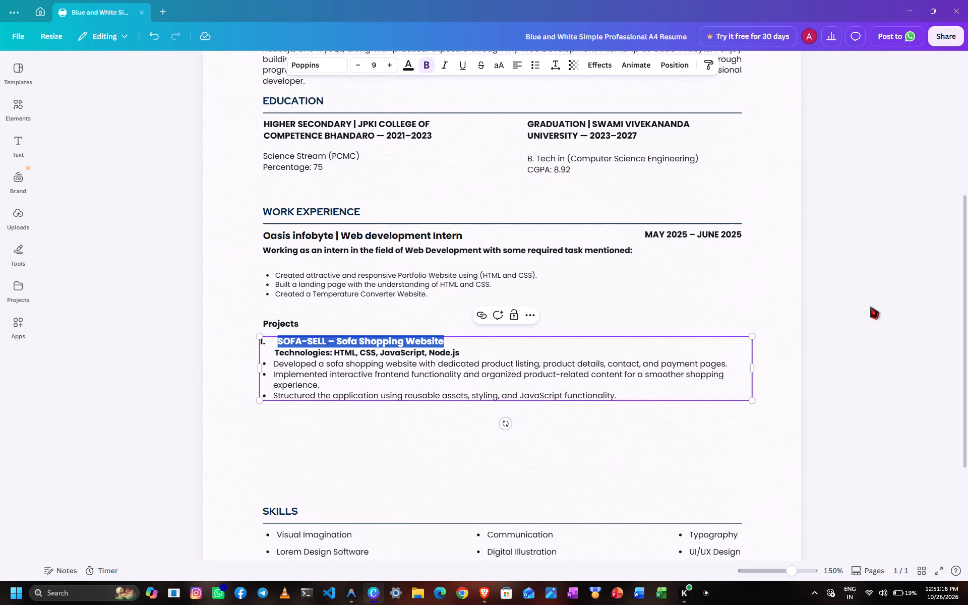
# Shift the "Projects" heading slightly right and set its font size to 9.5.
pyautogui.click(301, 325)
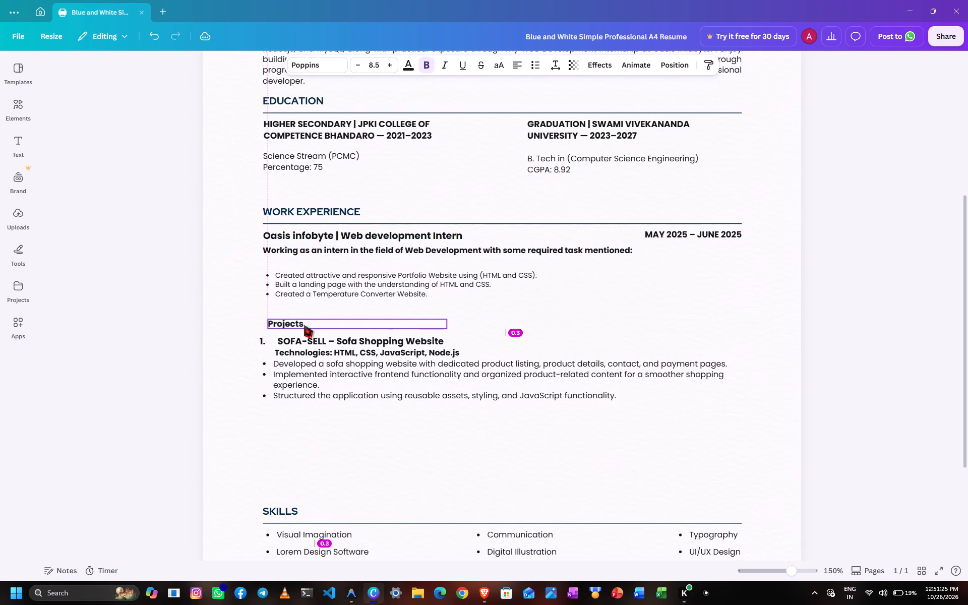
pyautogui.click(392, 66)
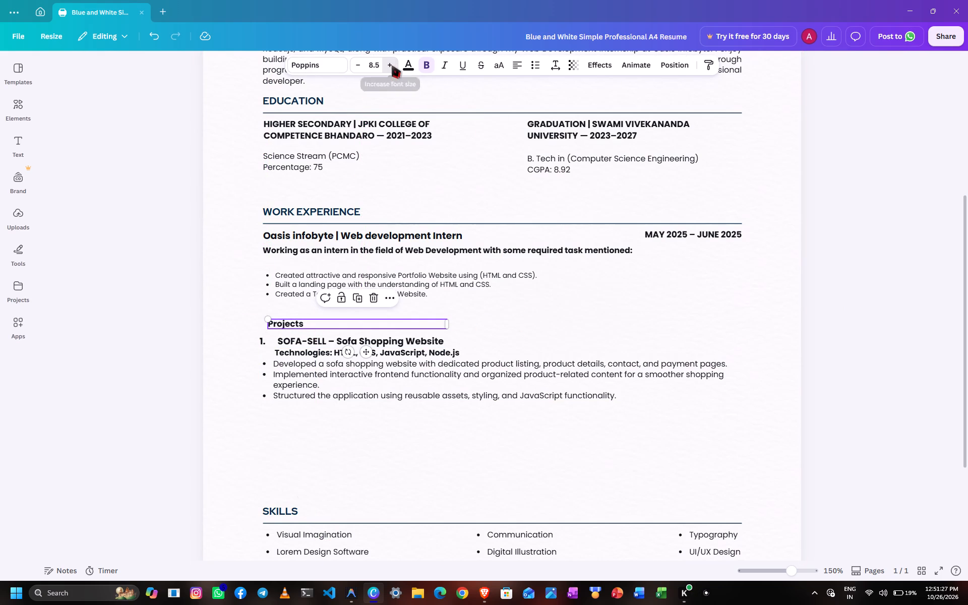
pyautogui.click(392, 66)
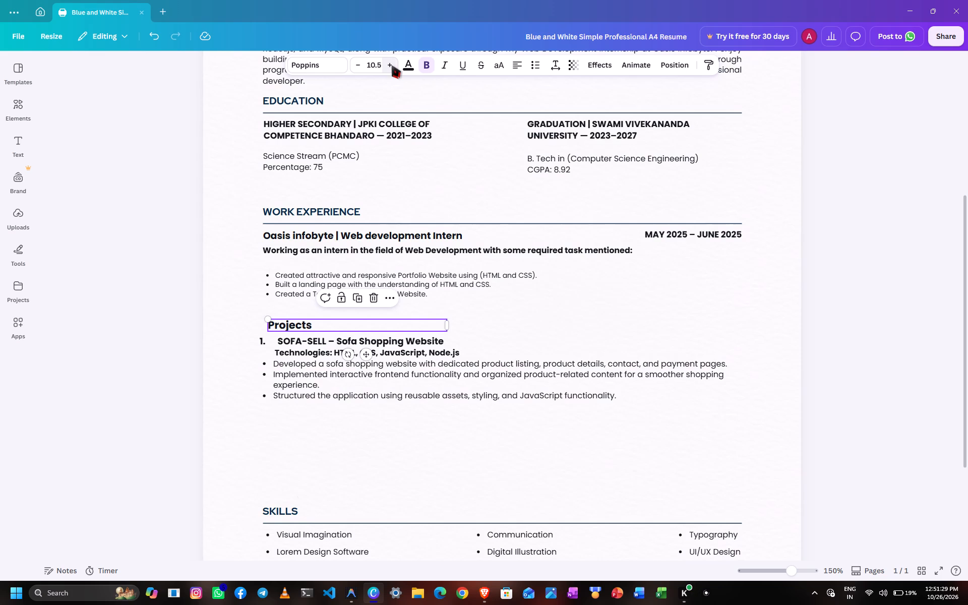
pyautogui.click(359, 66)
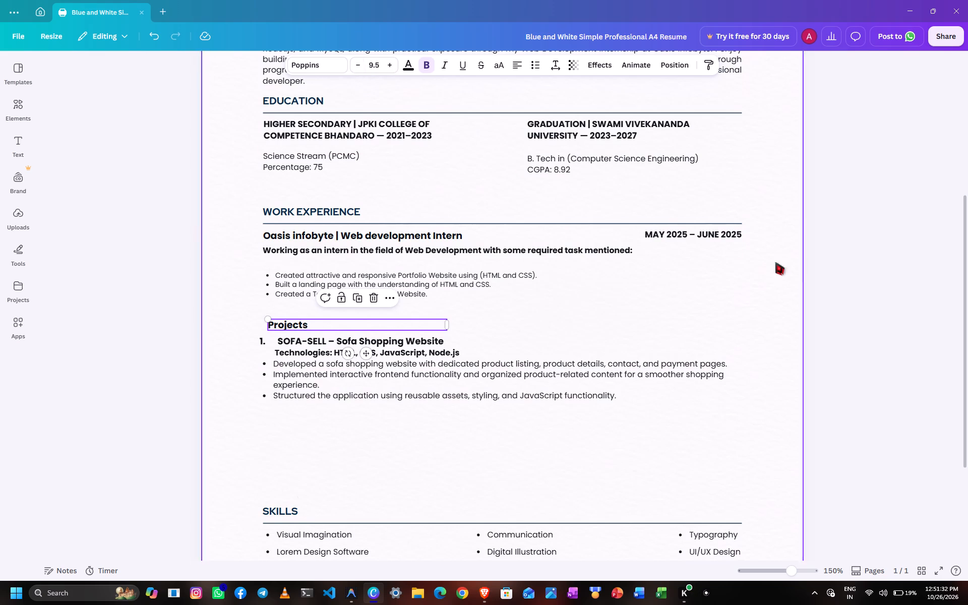
pyautogui.click(829, 287)
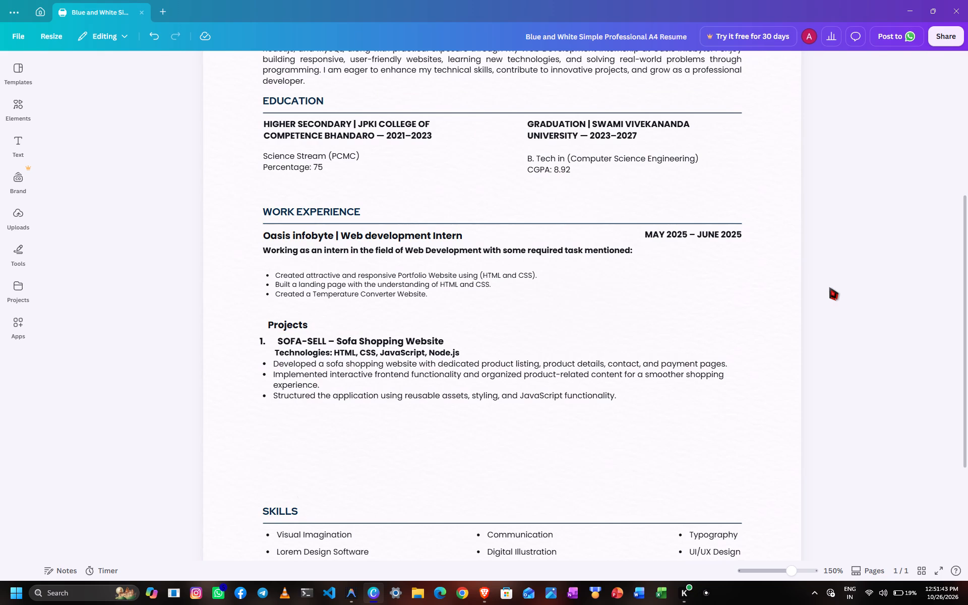